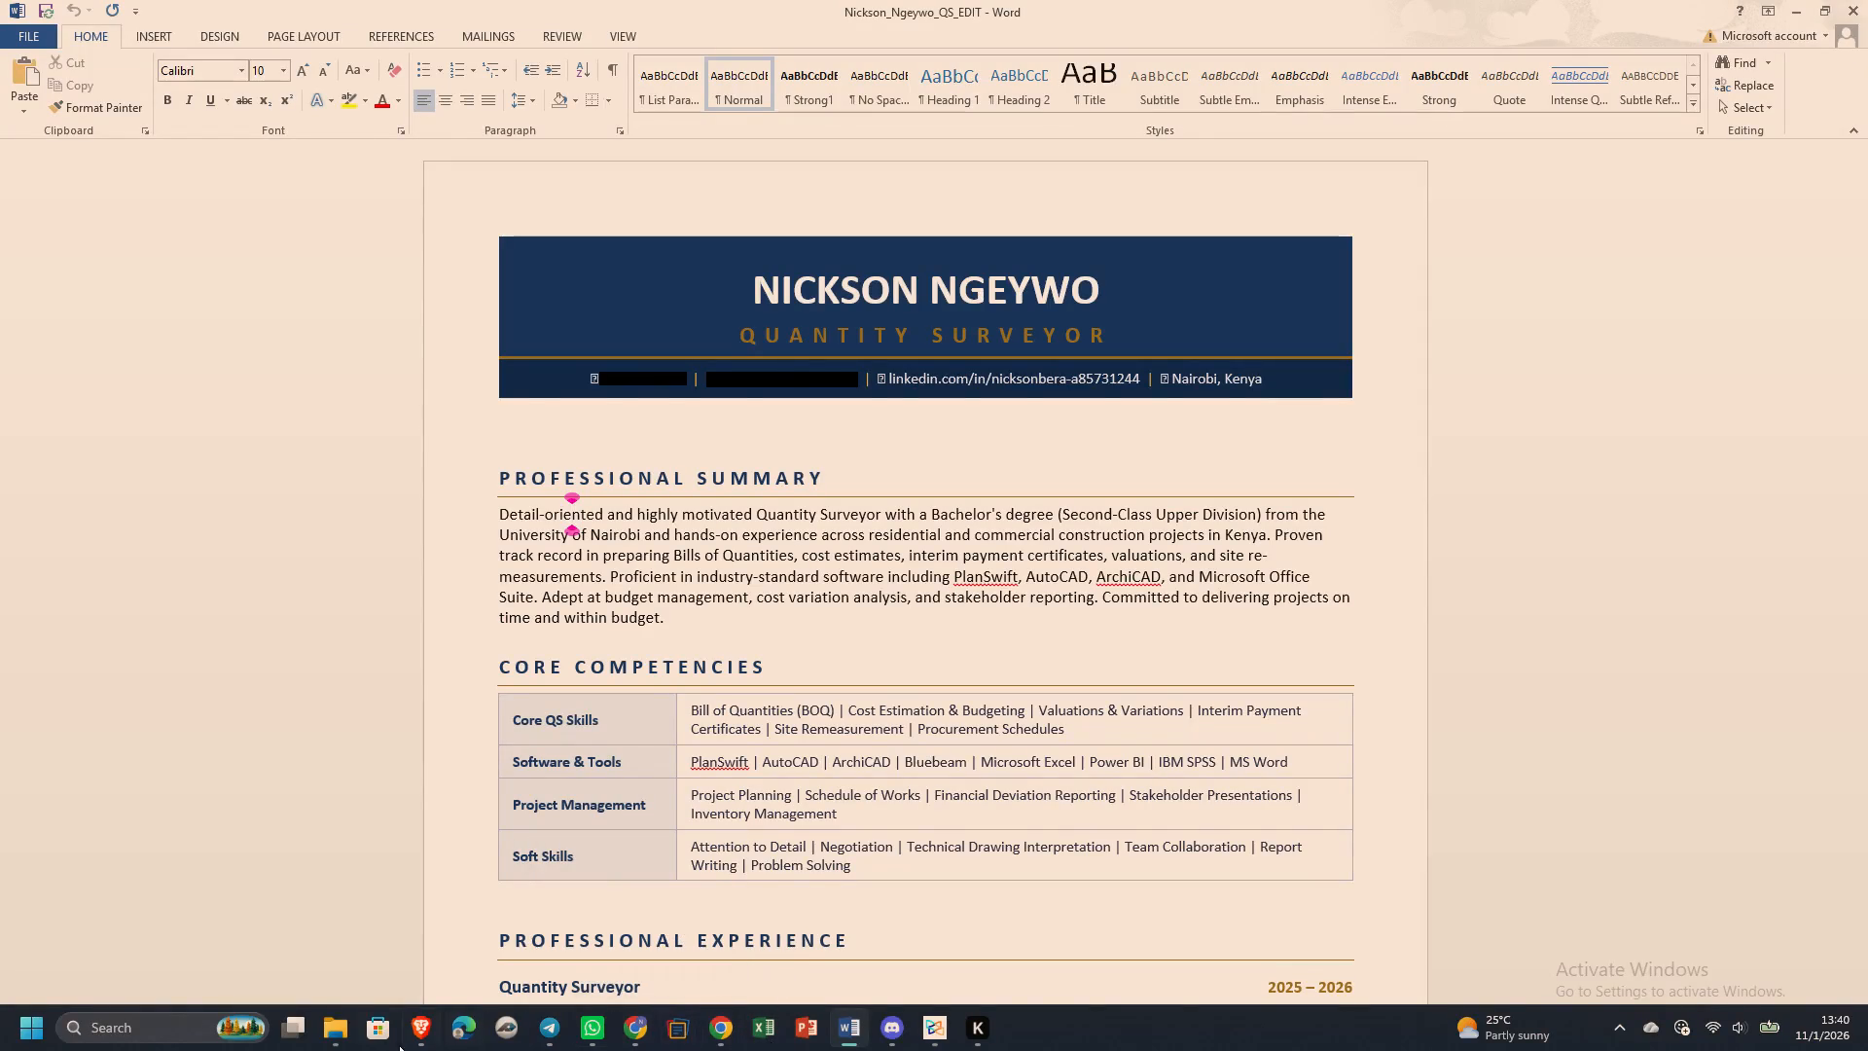
Open the Bar_Bending_Schedule_Template workbook from the Downloads folder for editing in a maximized window.
left_click(345, 1034)
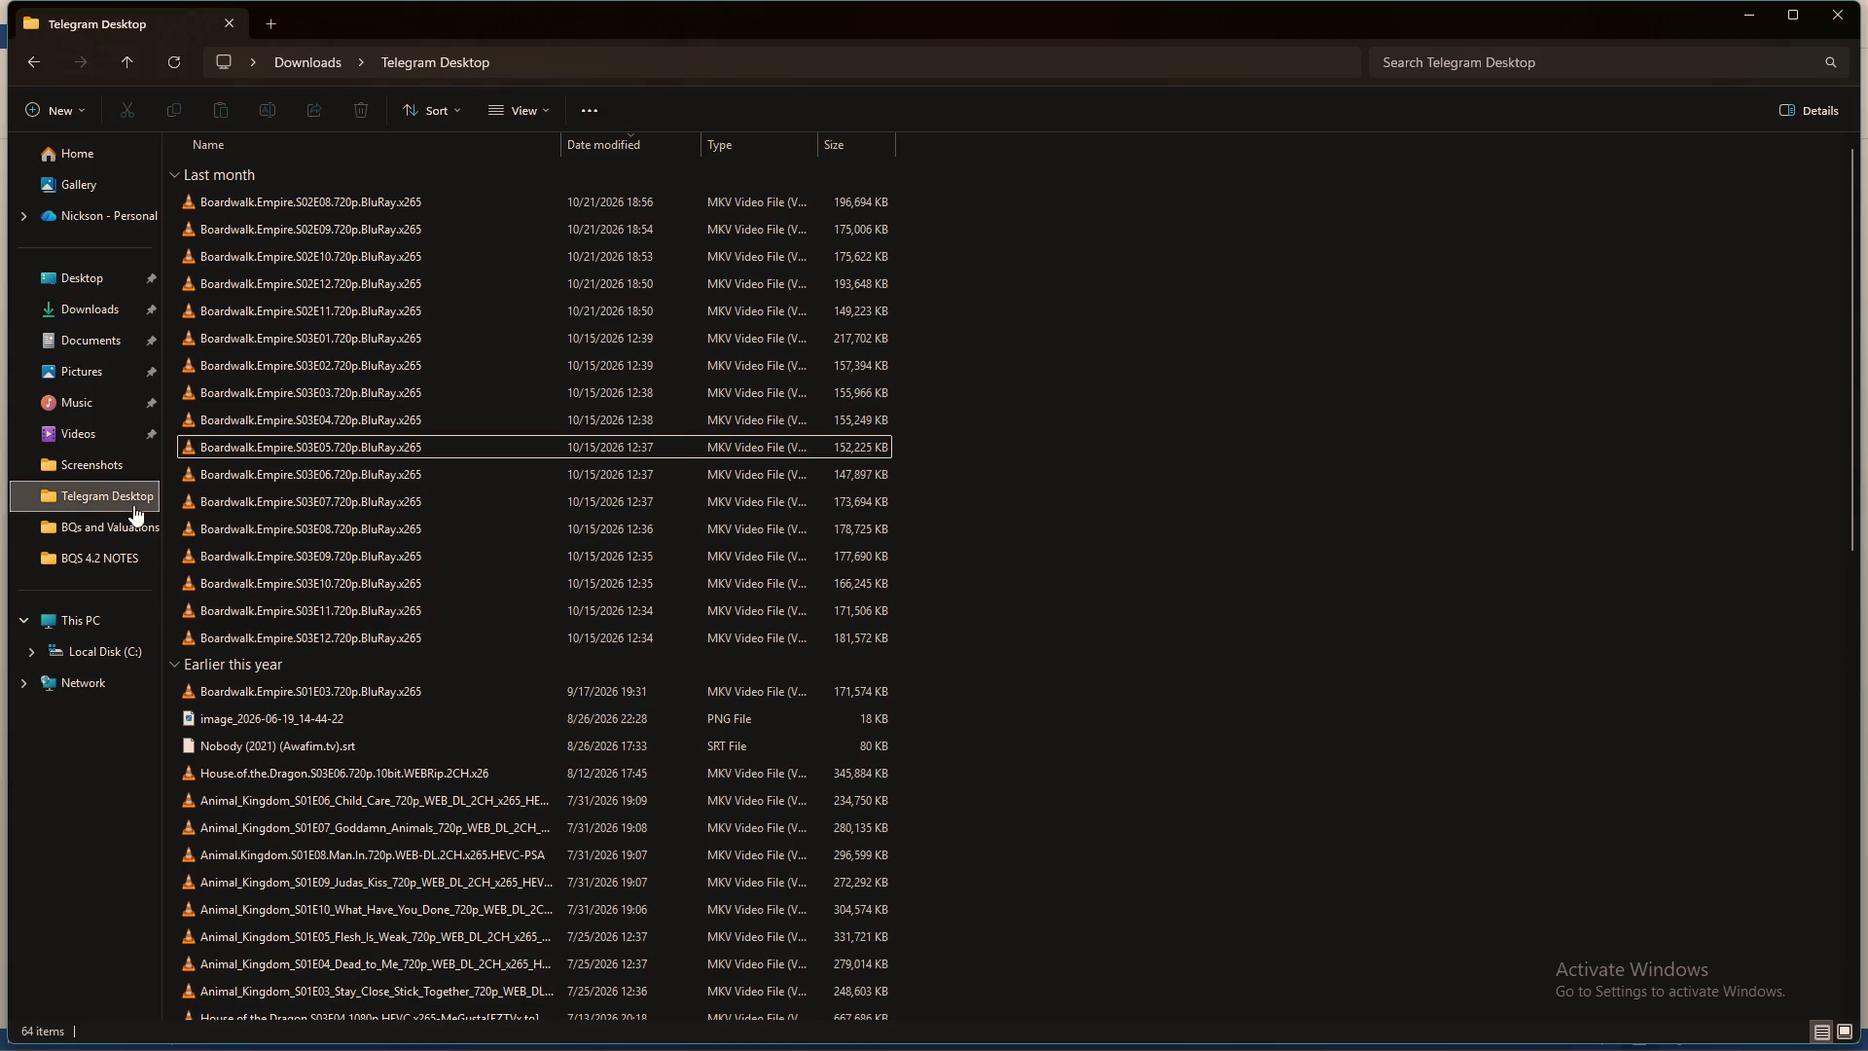
left_click(116, 308)
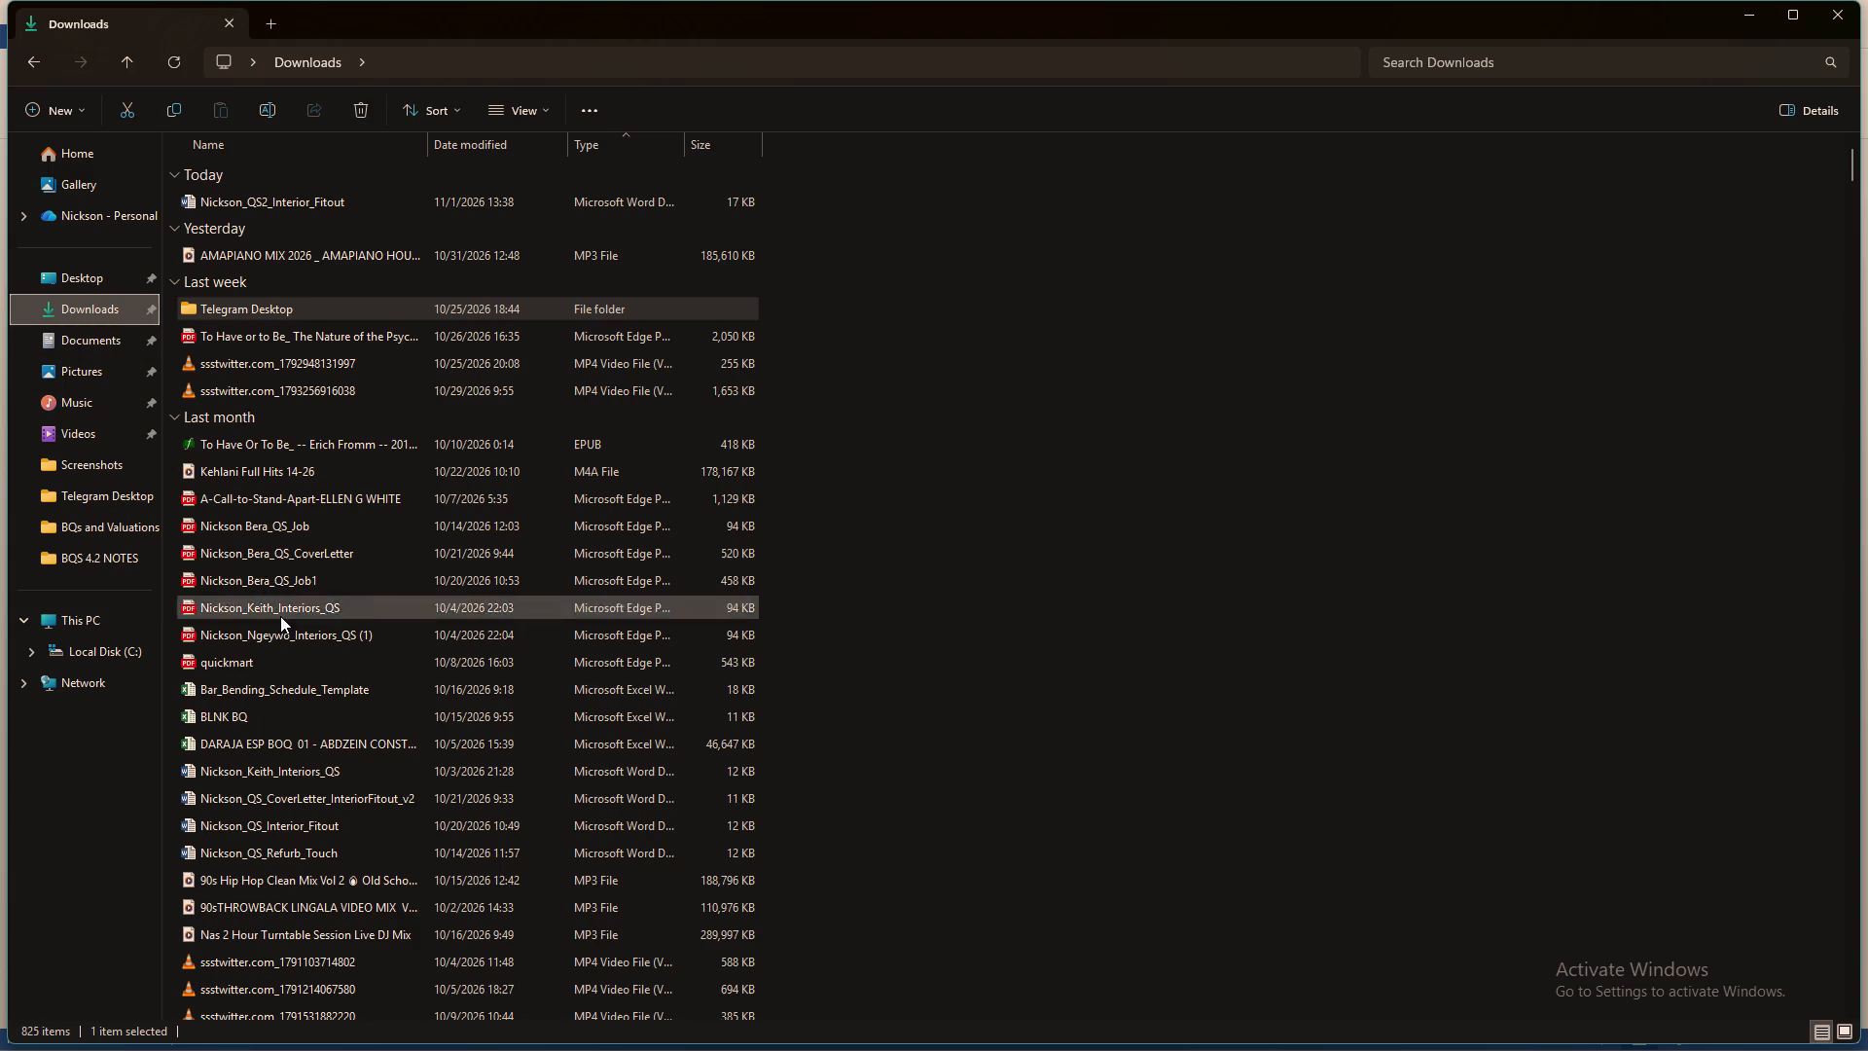
double_click(280, 682)
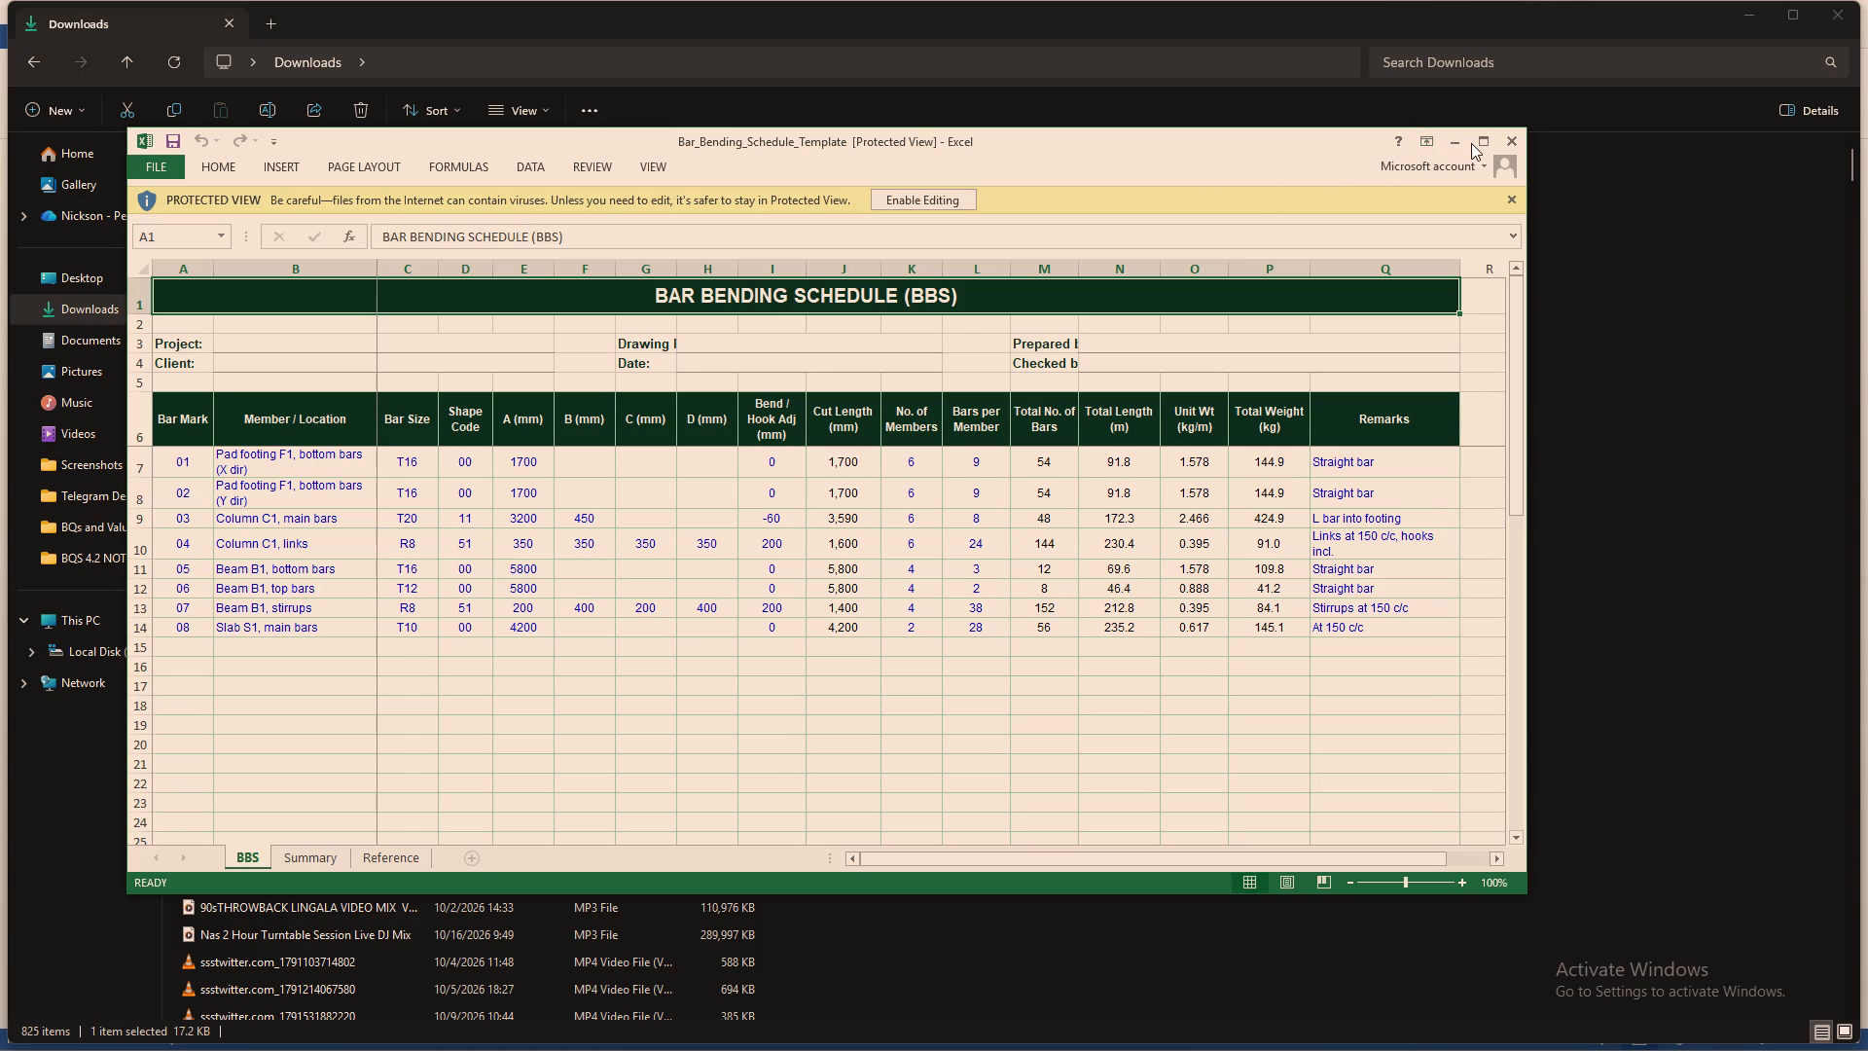
left_click(907, 199)
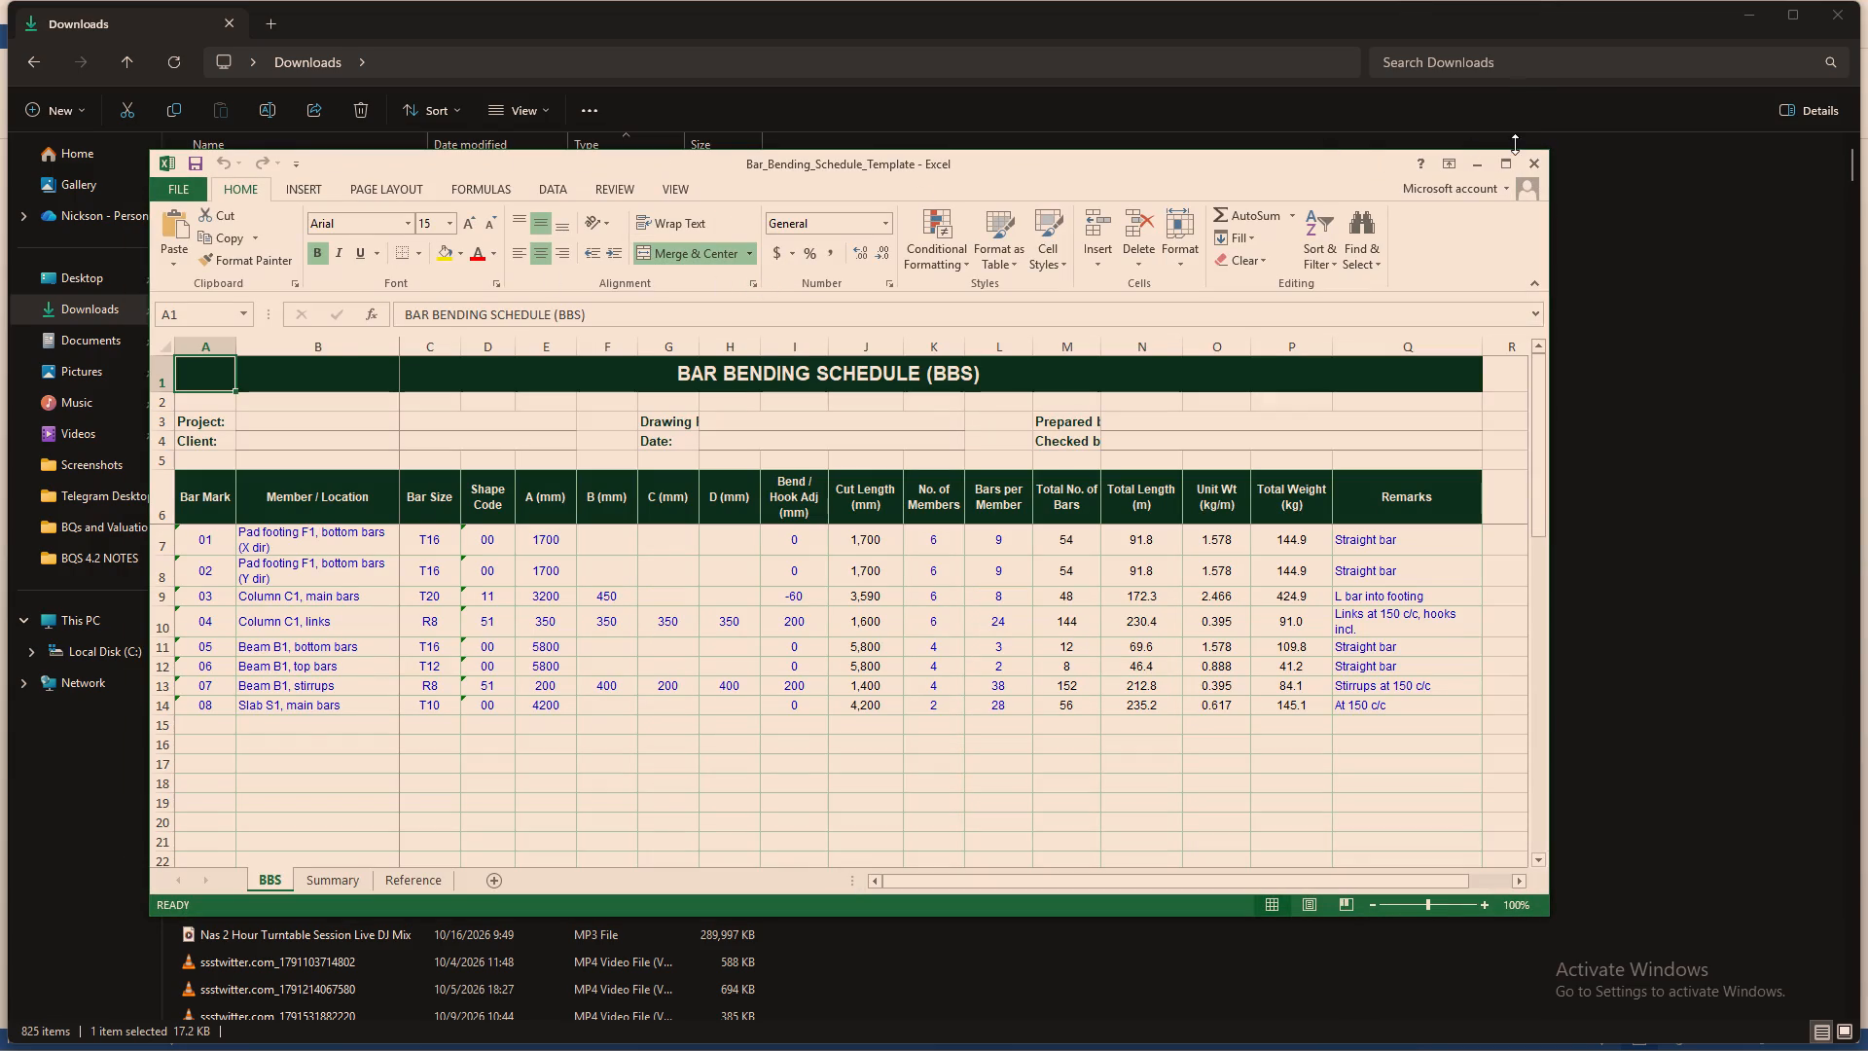
left_click(1506, 163)
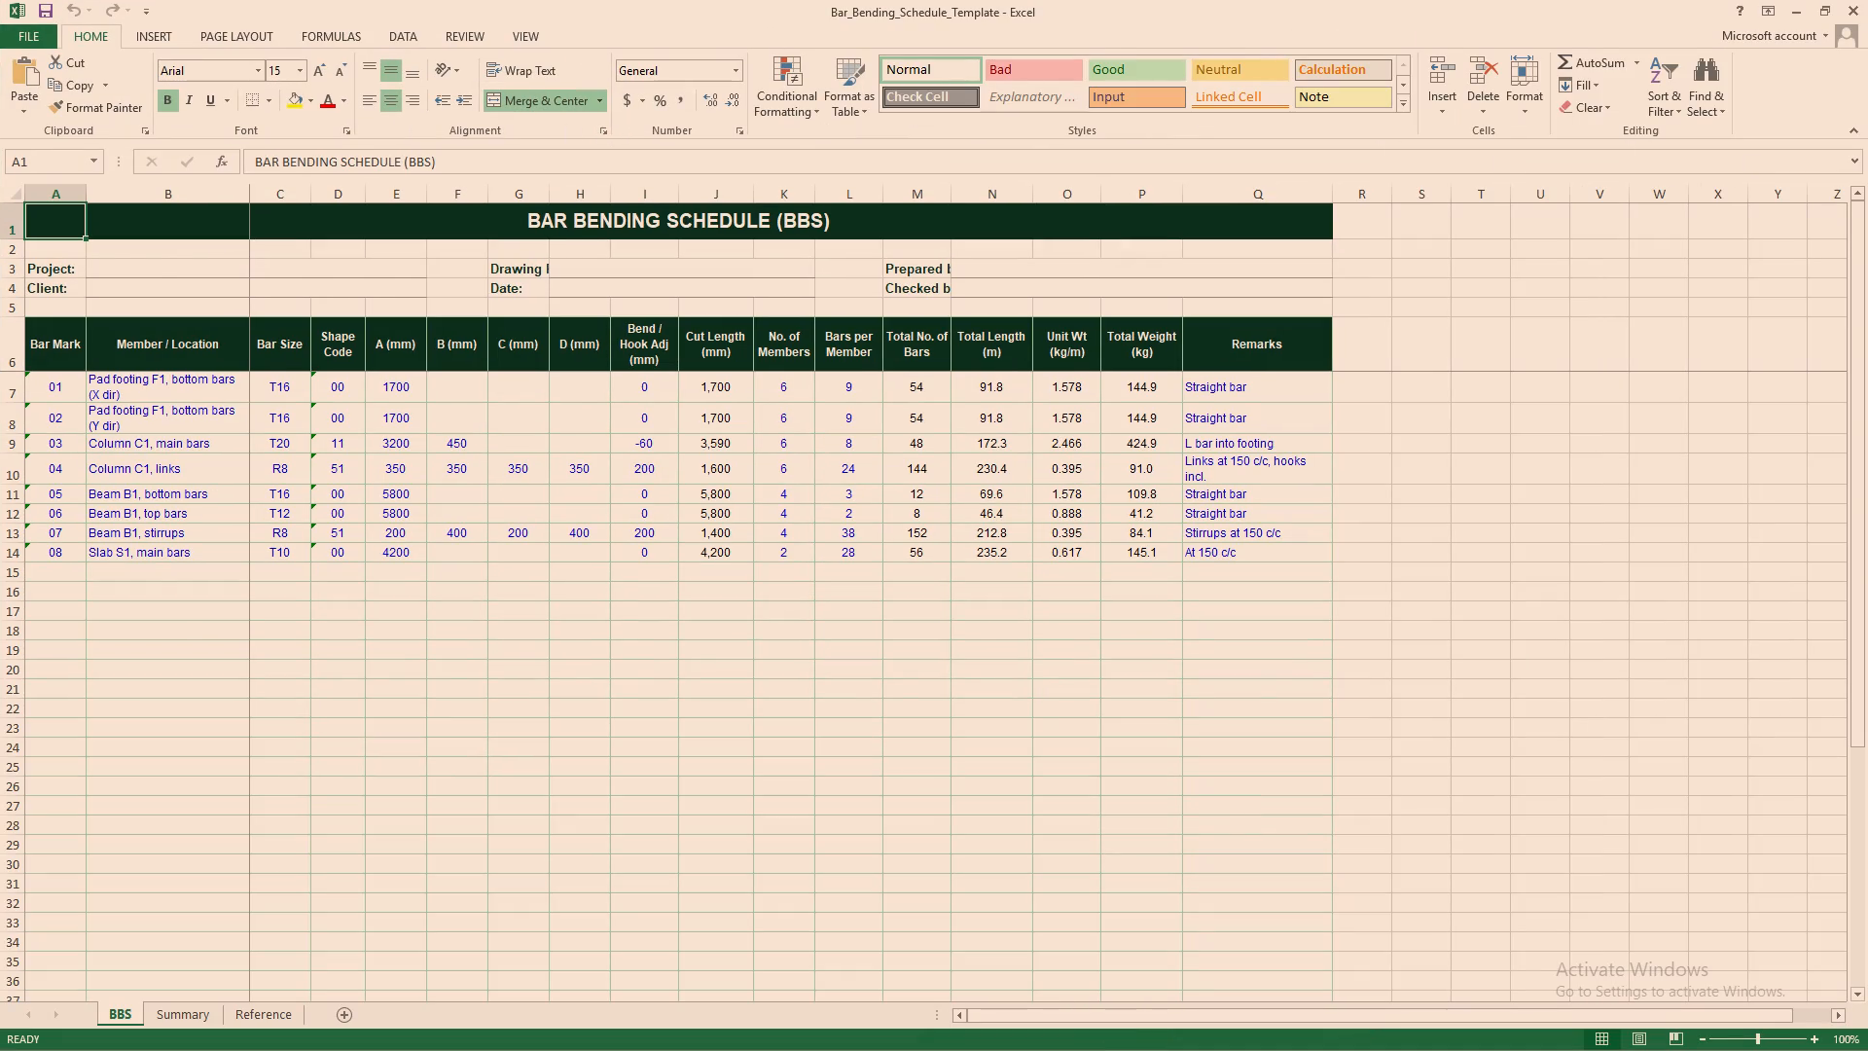
Enter the heading "Item no." in cell A19, below the existing schedule rows on the BBS sheet.
left_click(56, 646)
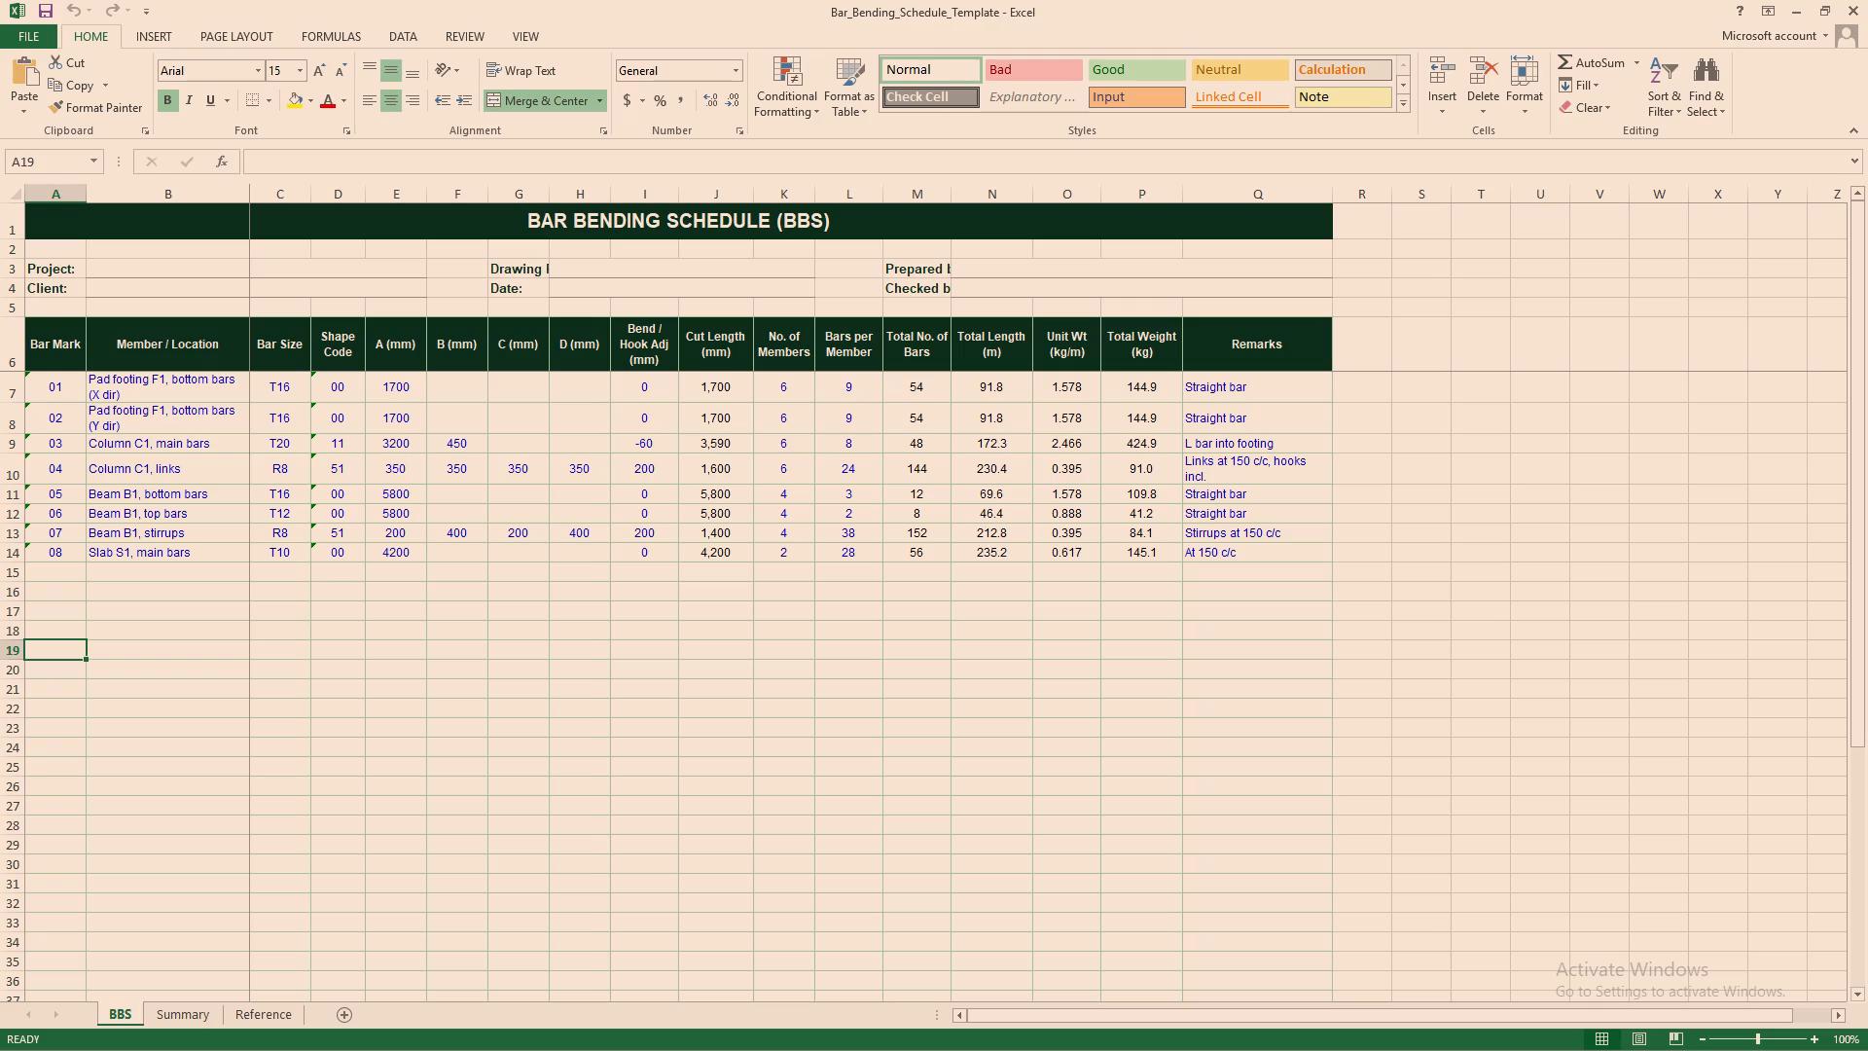
key("shift+i")
type("te")
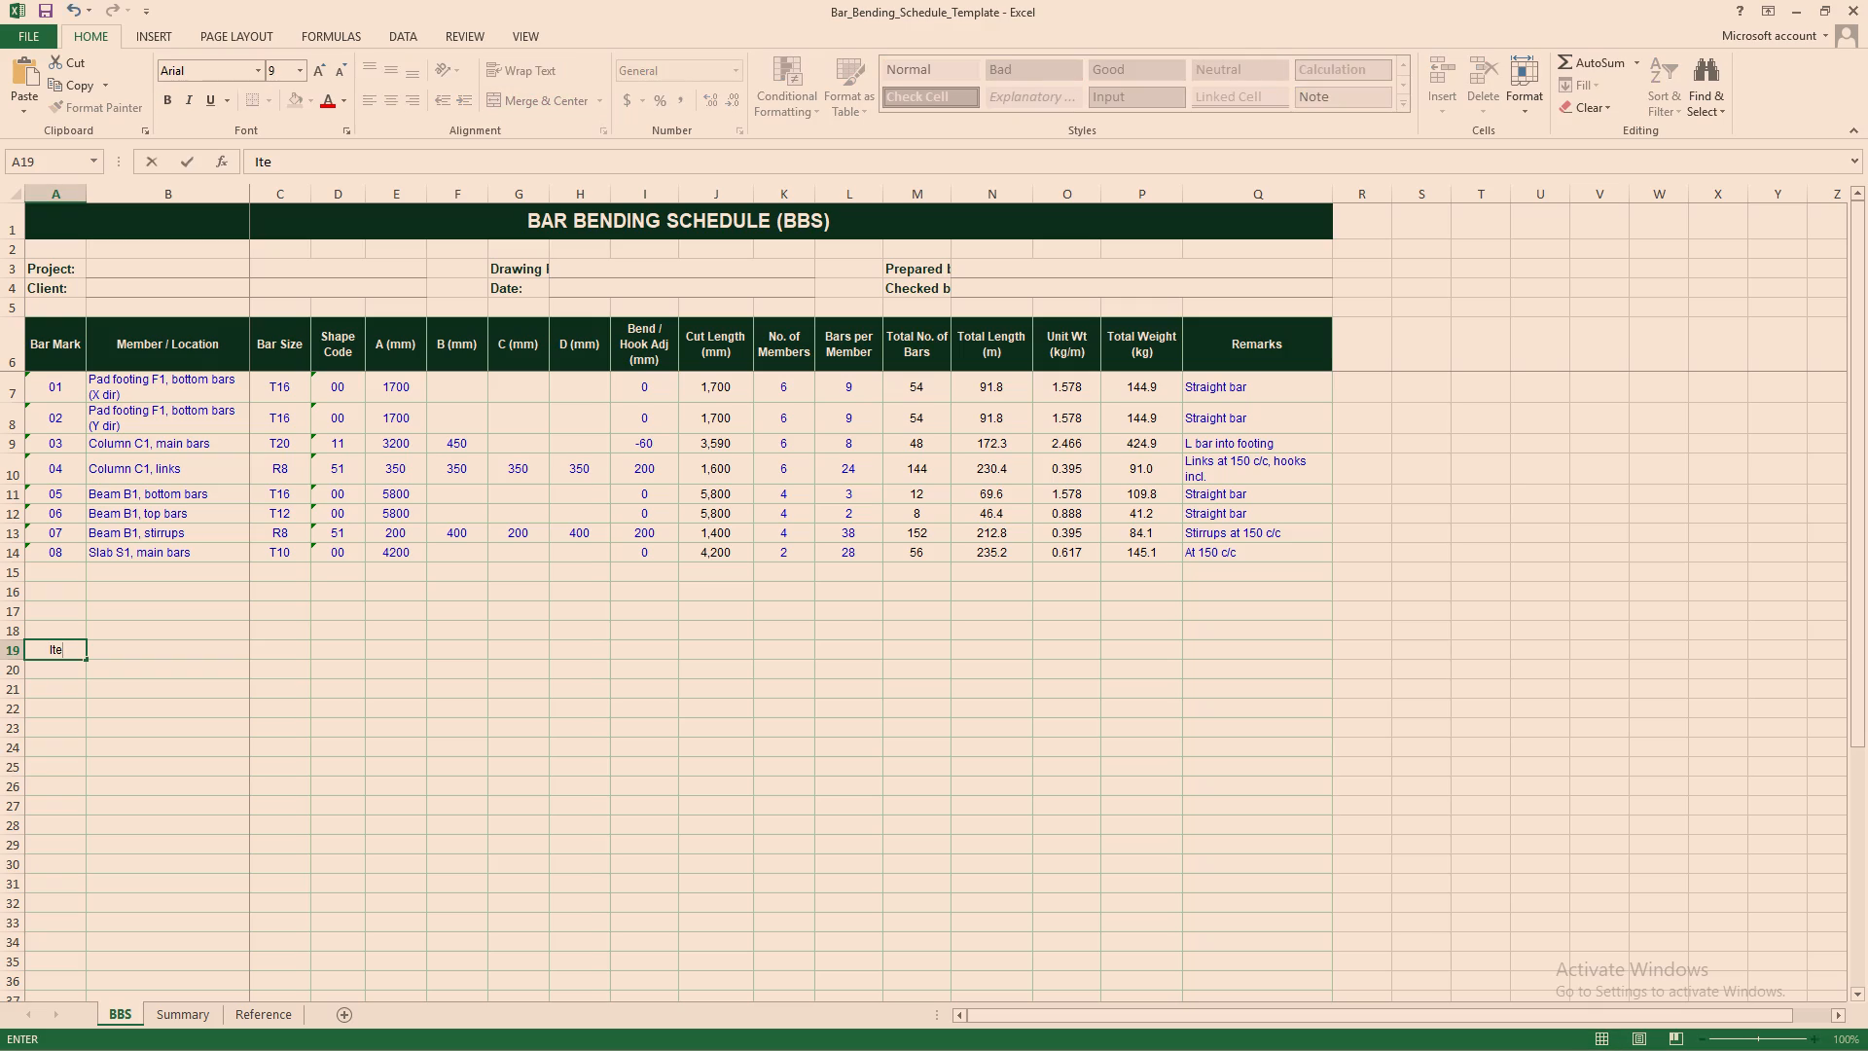
key("n")
left_click(187, 653)
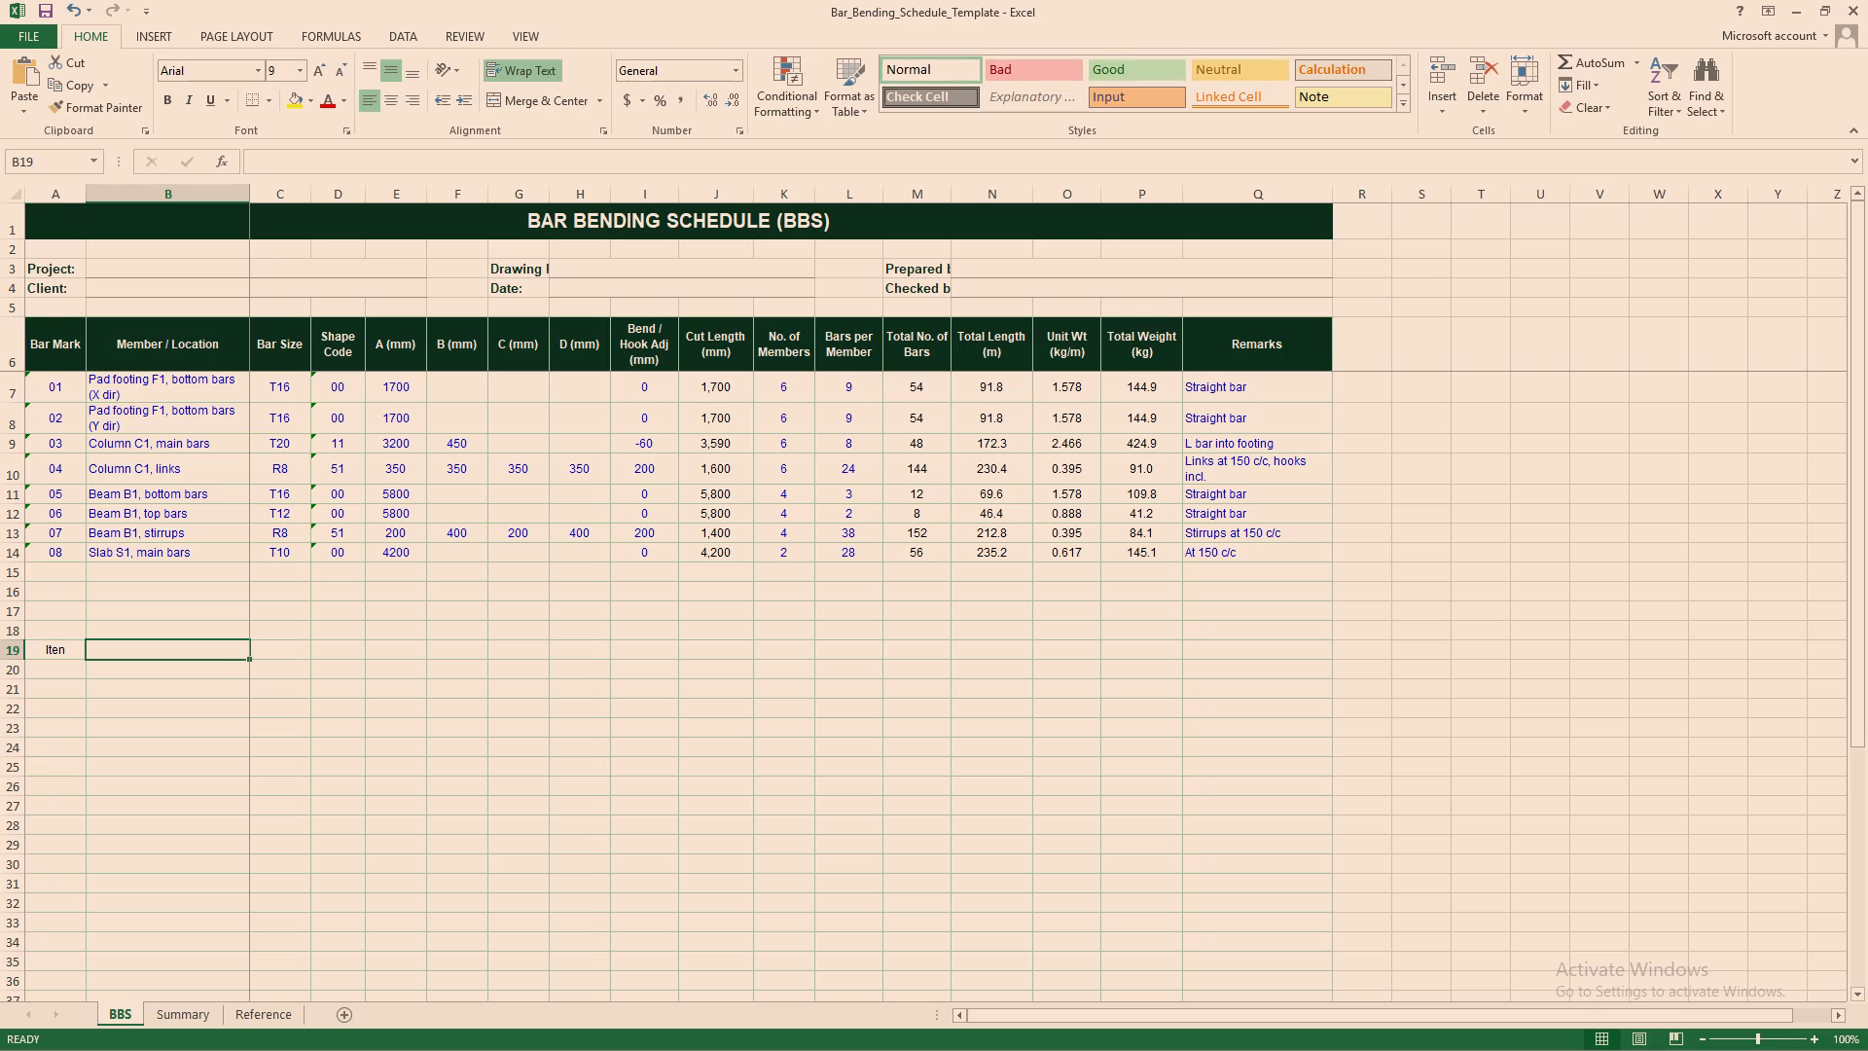
left_click(192, 1010)
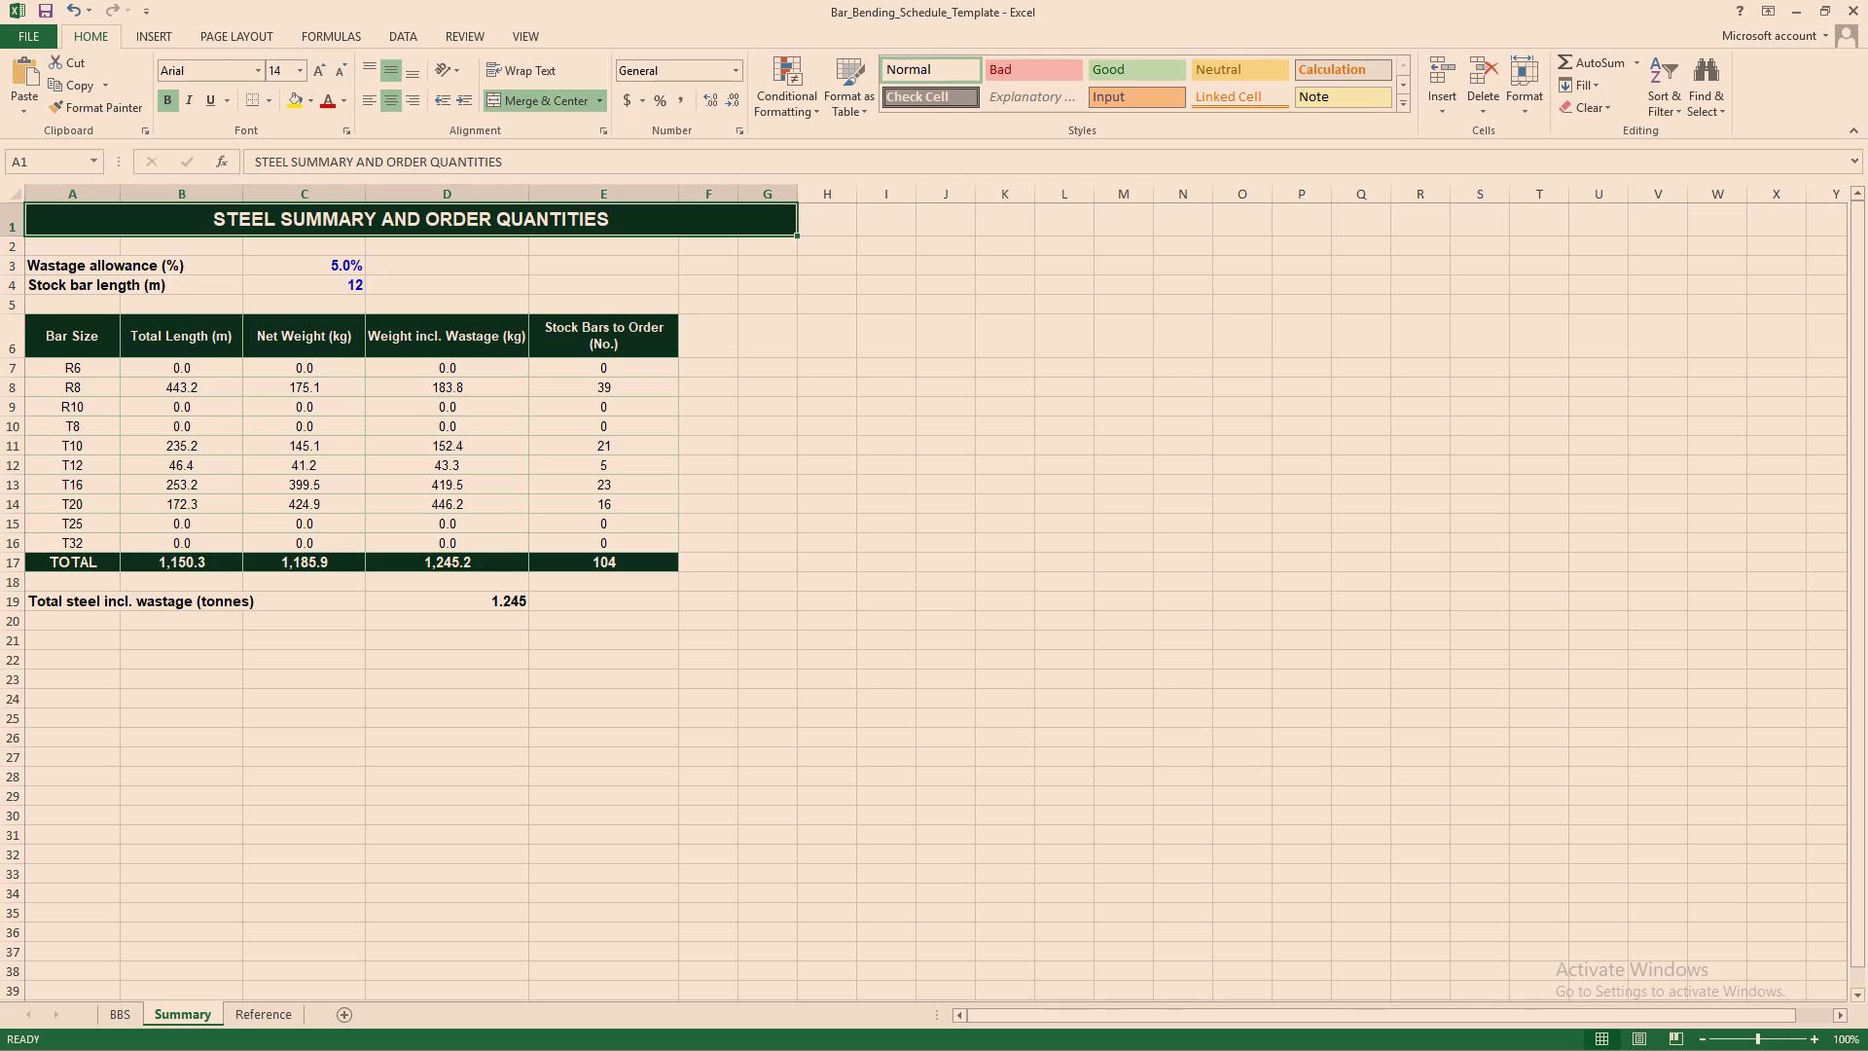
left_click(258, 1009)
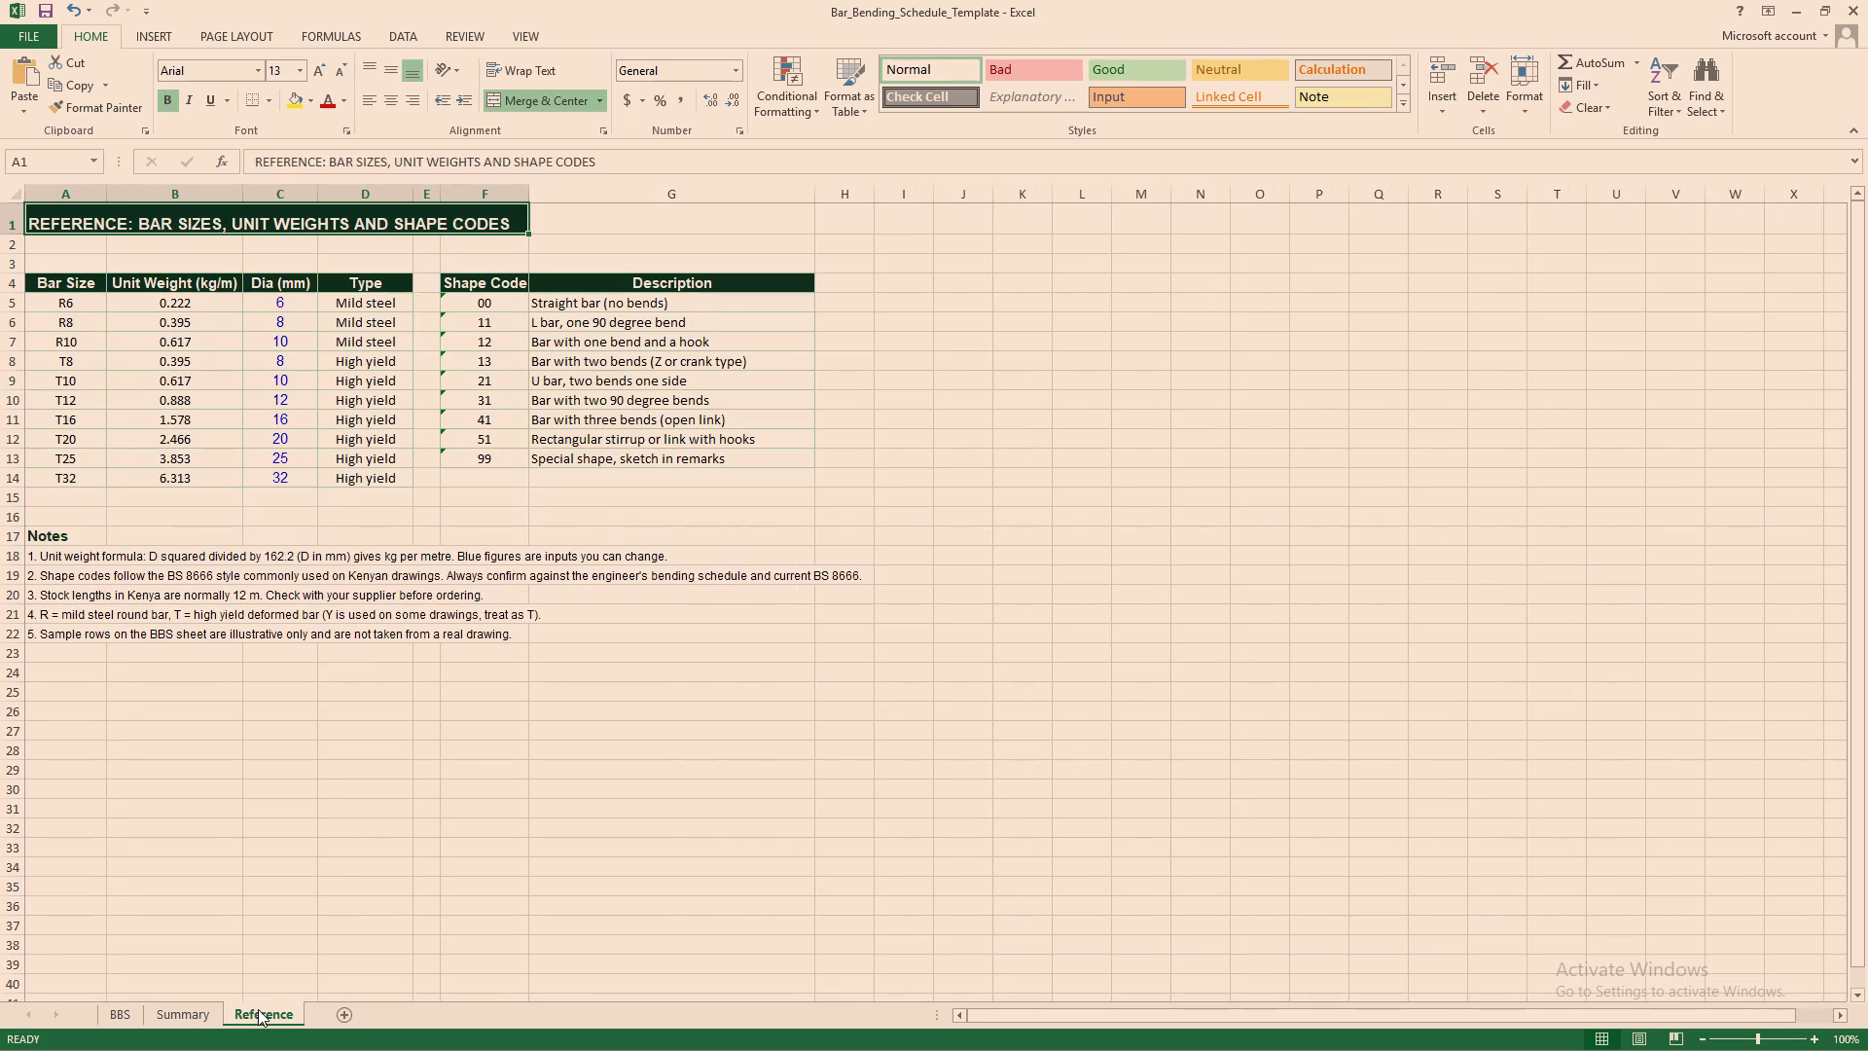
left_click(189, 1013)
left_click(133, 1011)
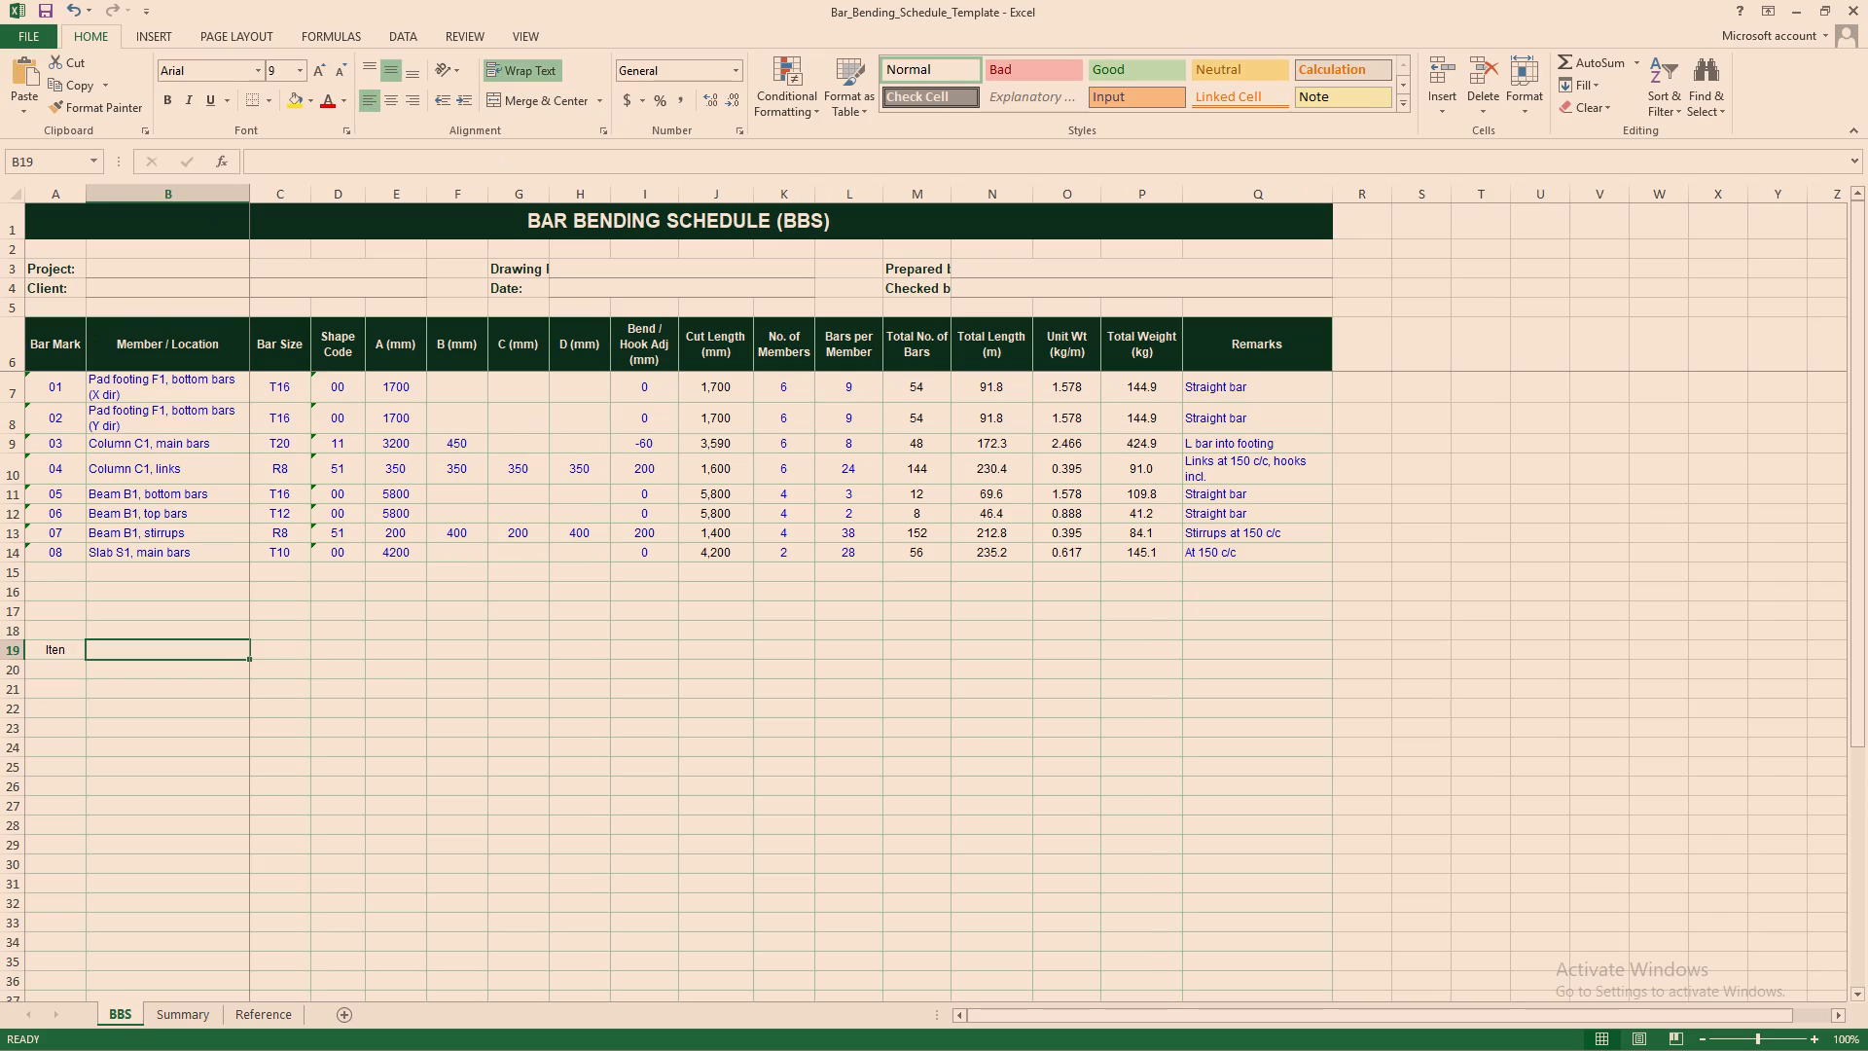
left_click(66, 650)
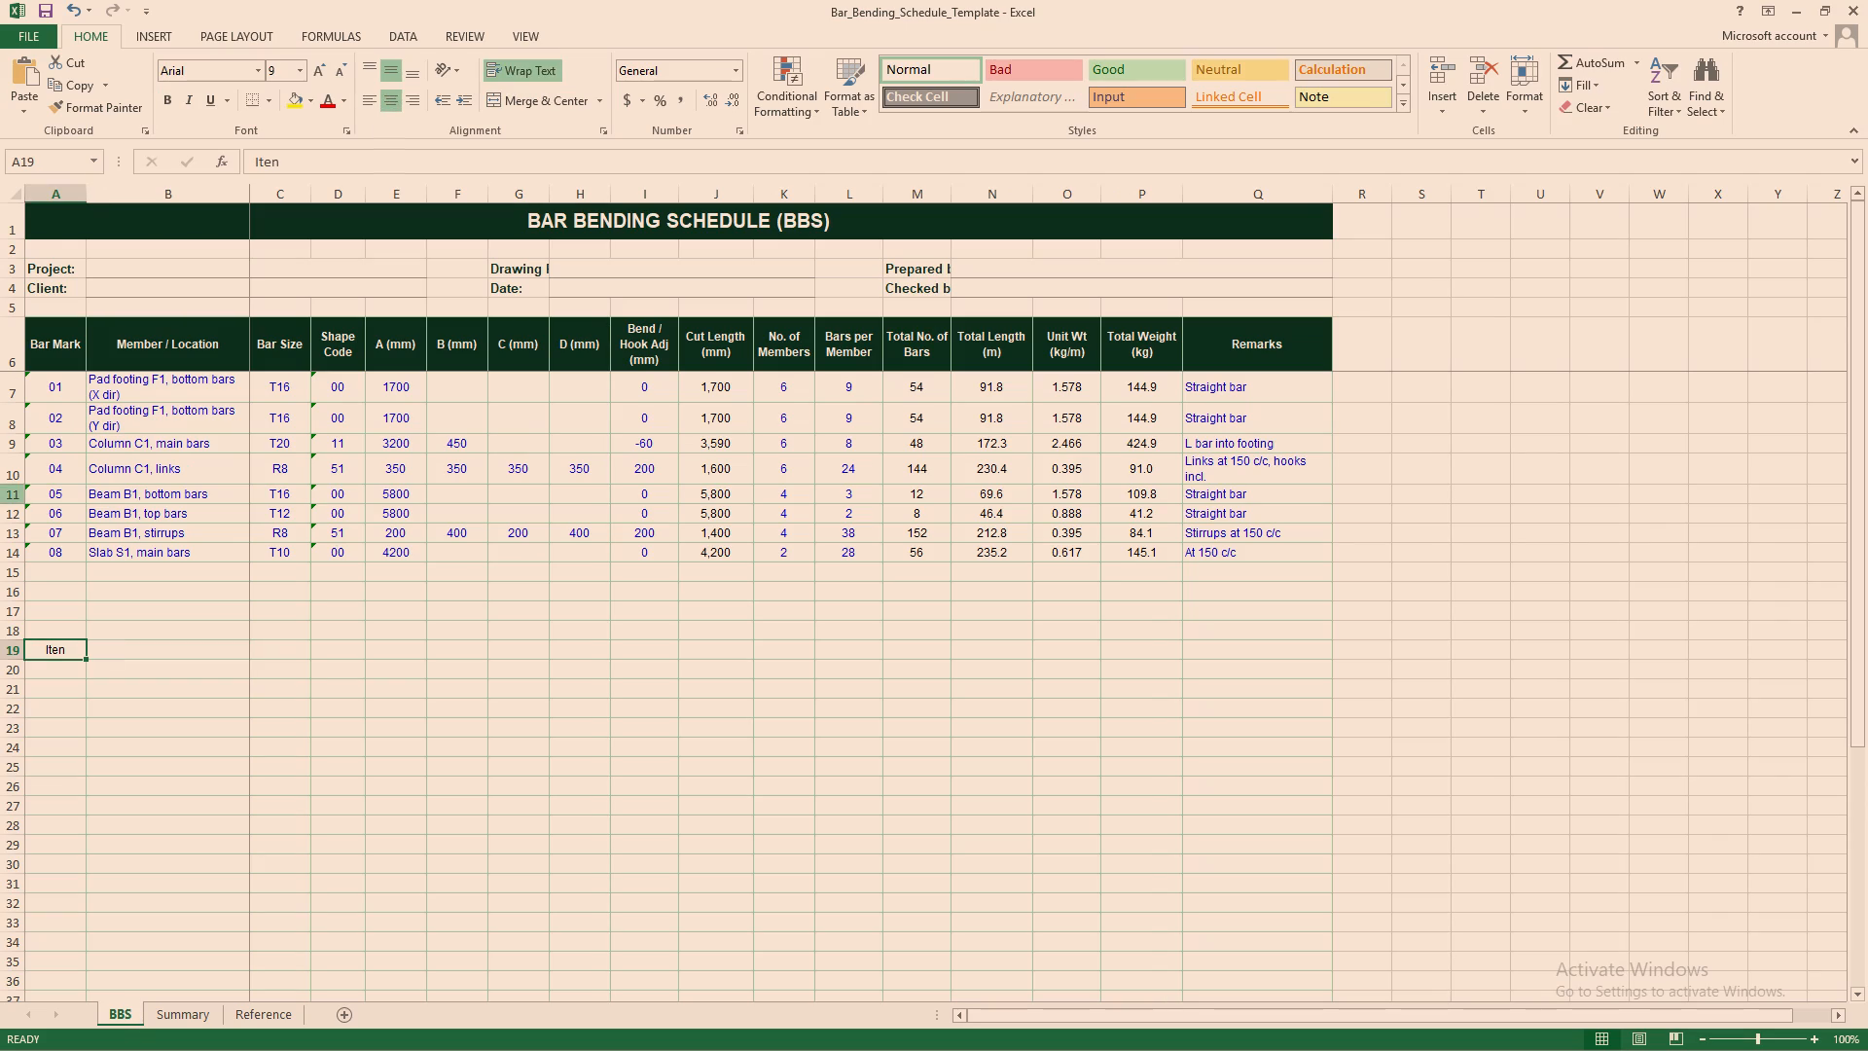
left_click(298, 163)
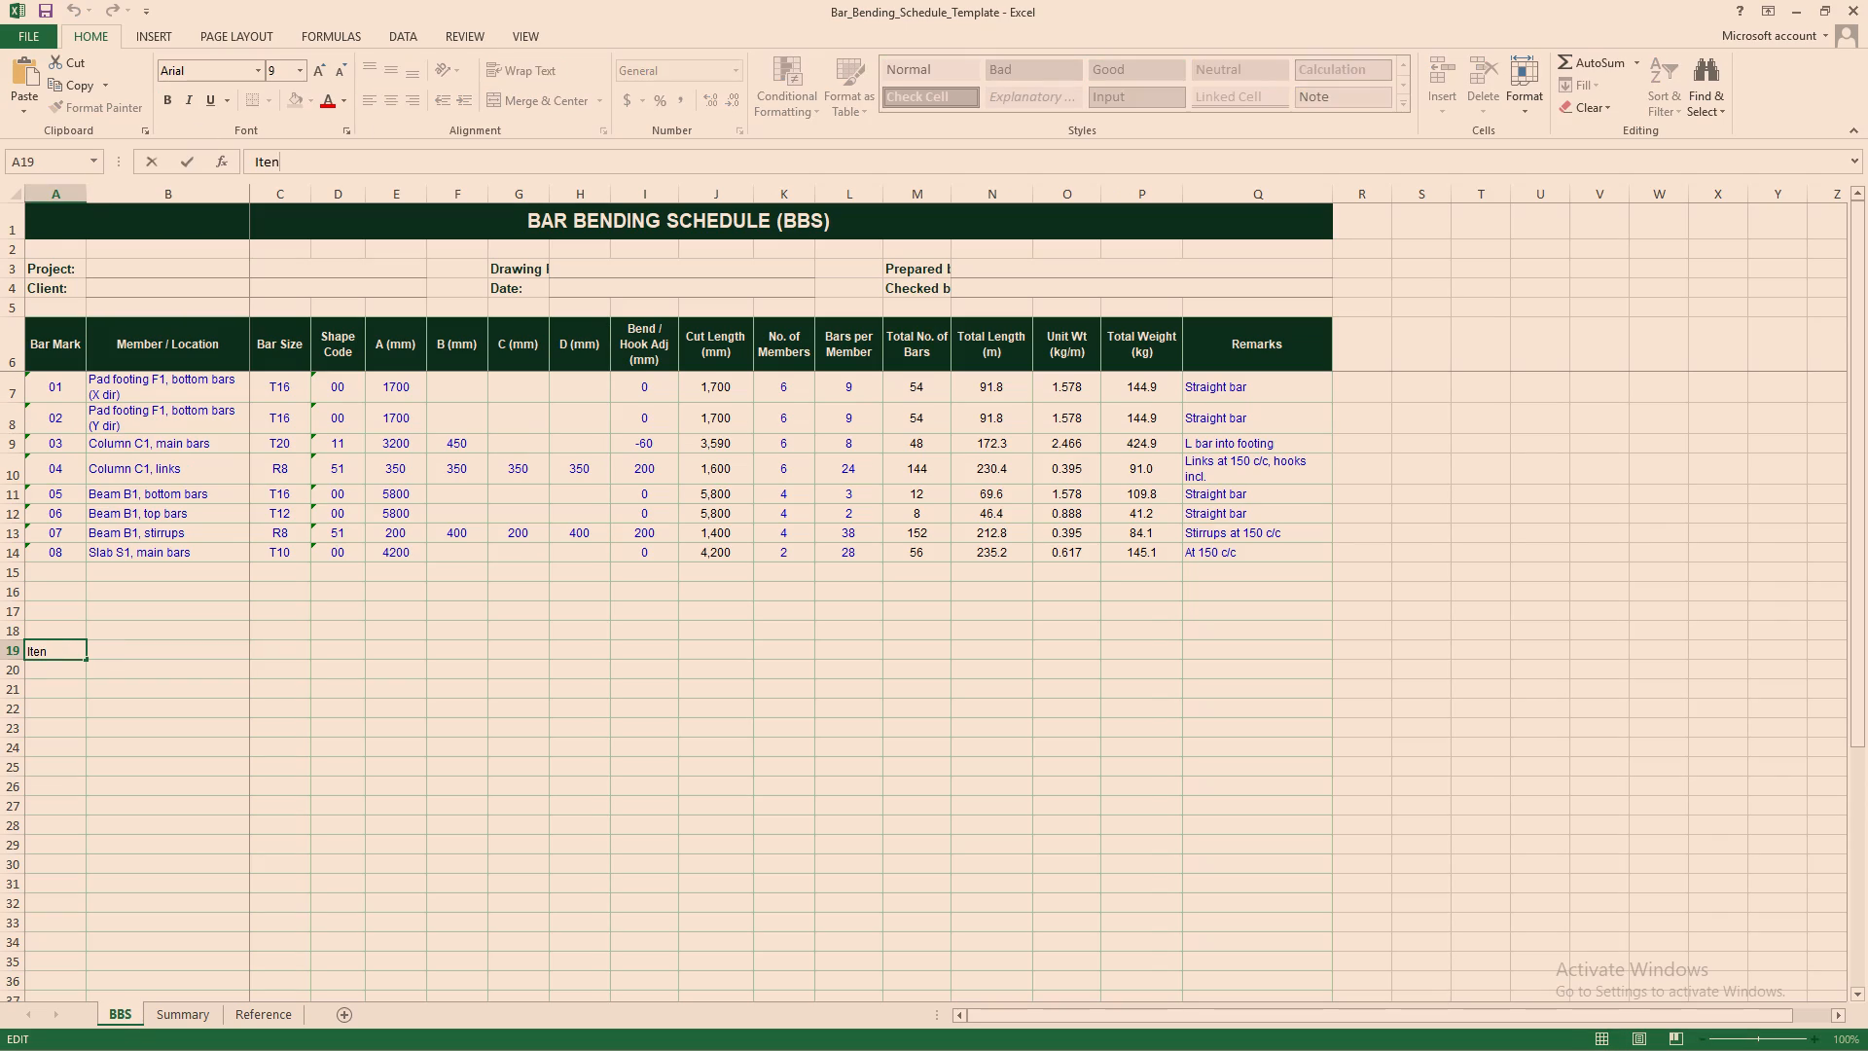
key("BackSpace")
type("m no")
key("period")
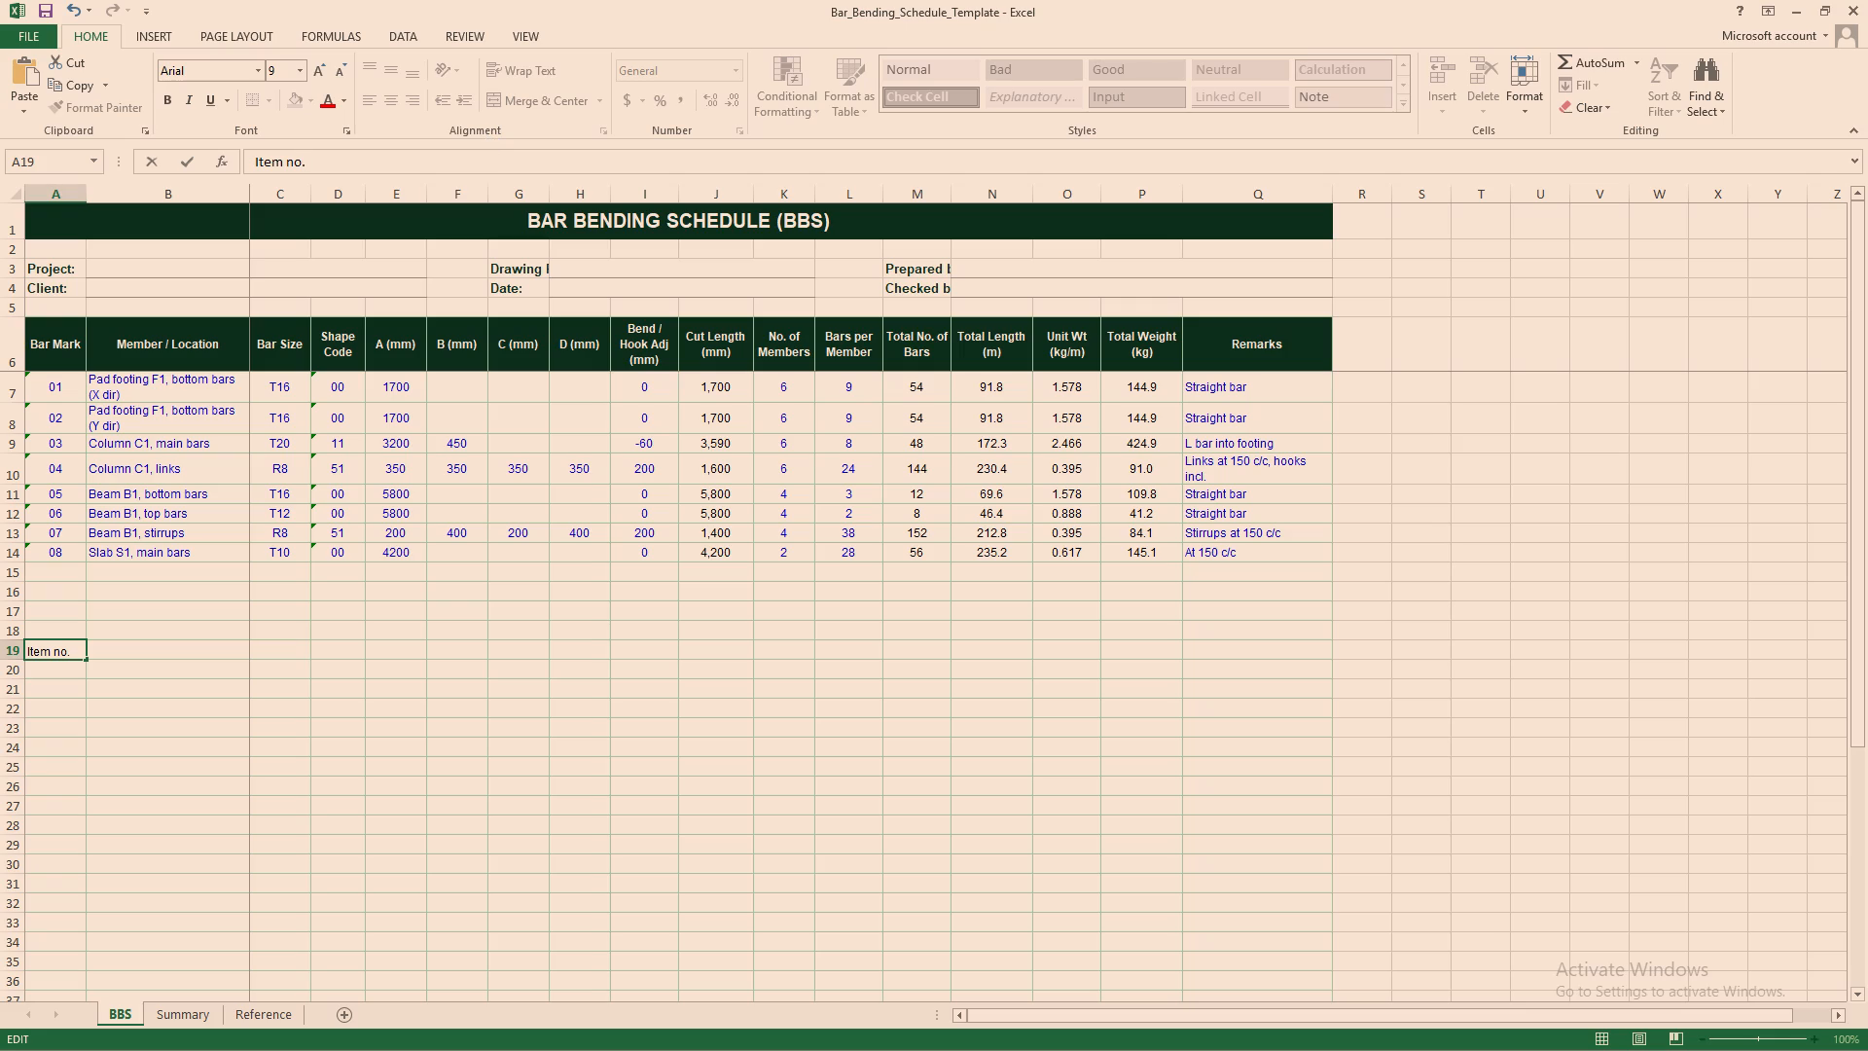
Continue the row 19 headings with "location" in B19, "bar size" in C19 and "length" in D19.
left_click(121, 656)
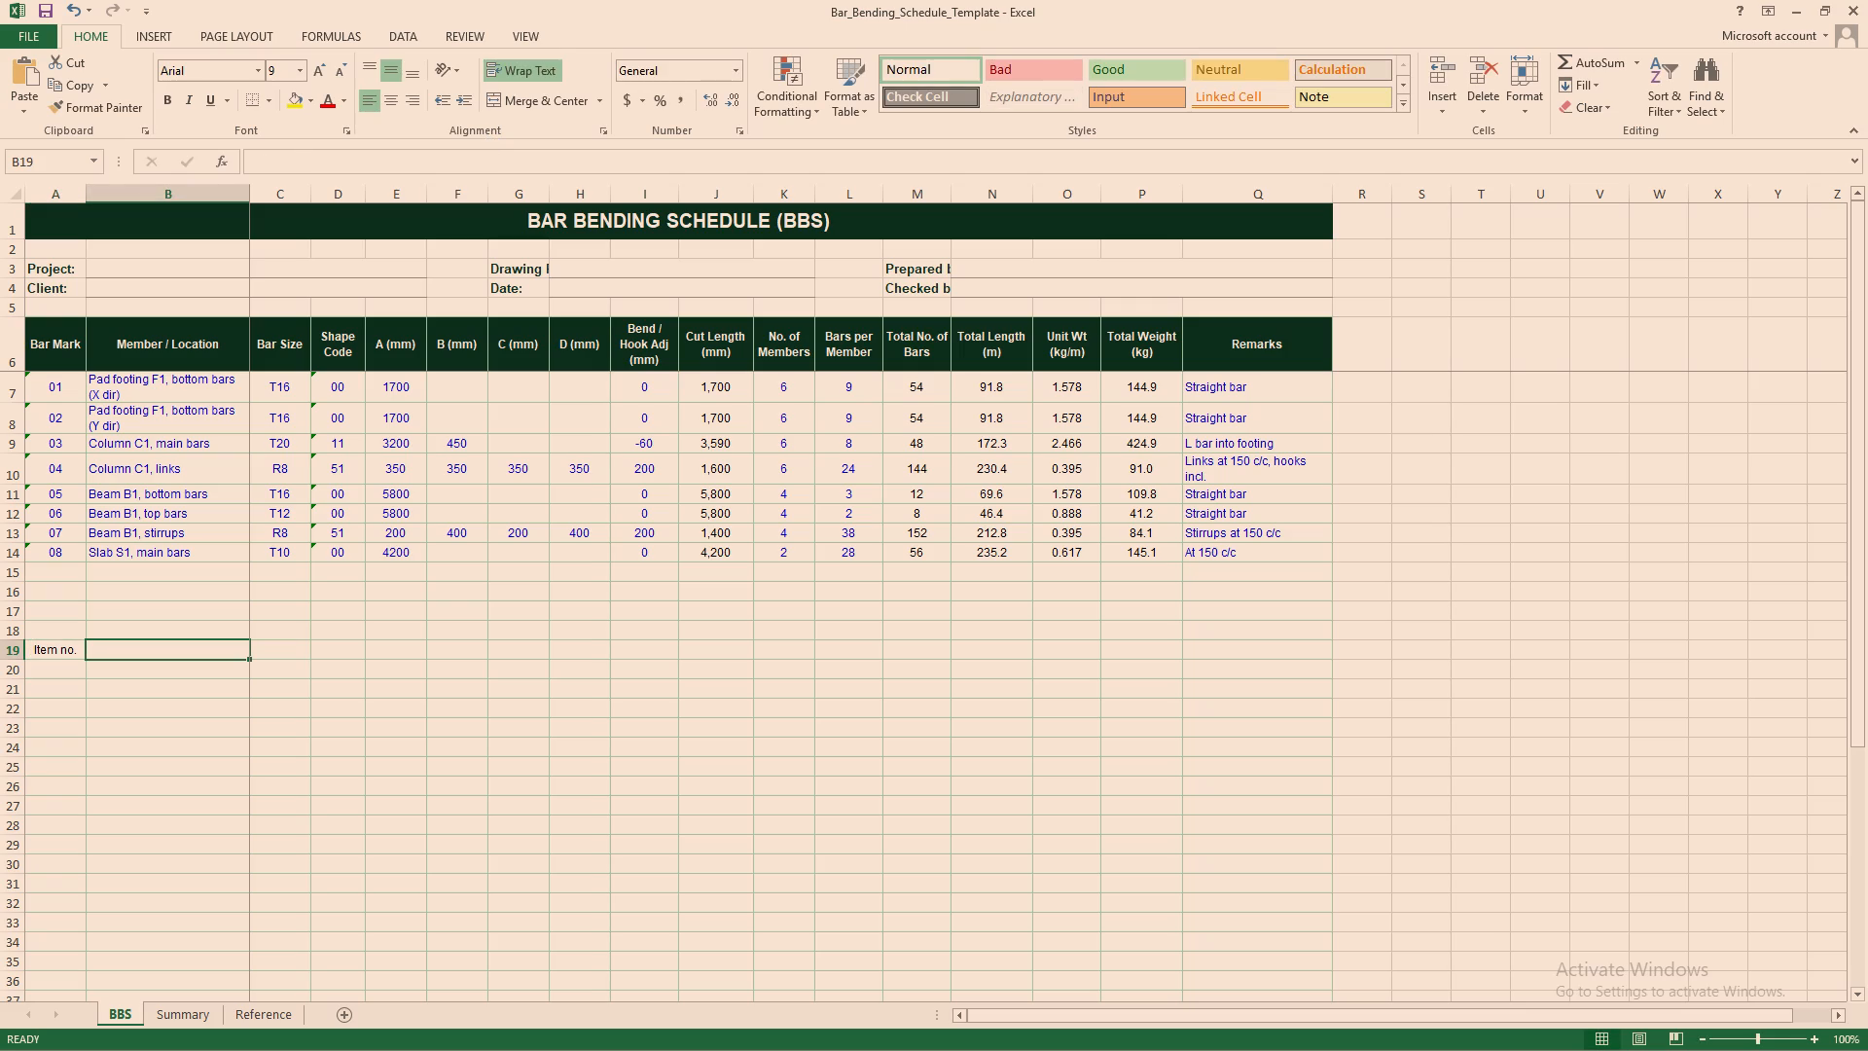
type("lov")
key("BackSpace")
type("cation")
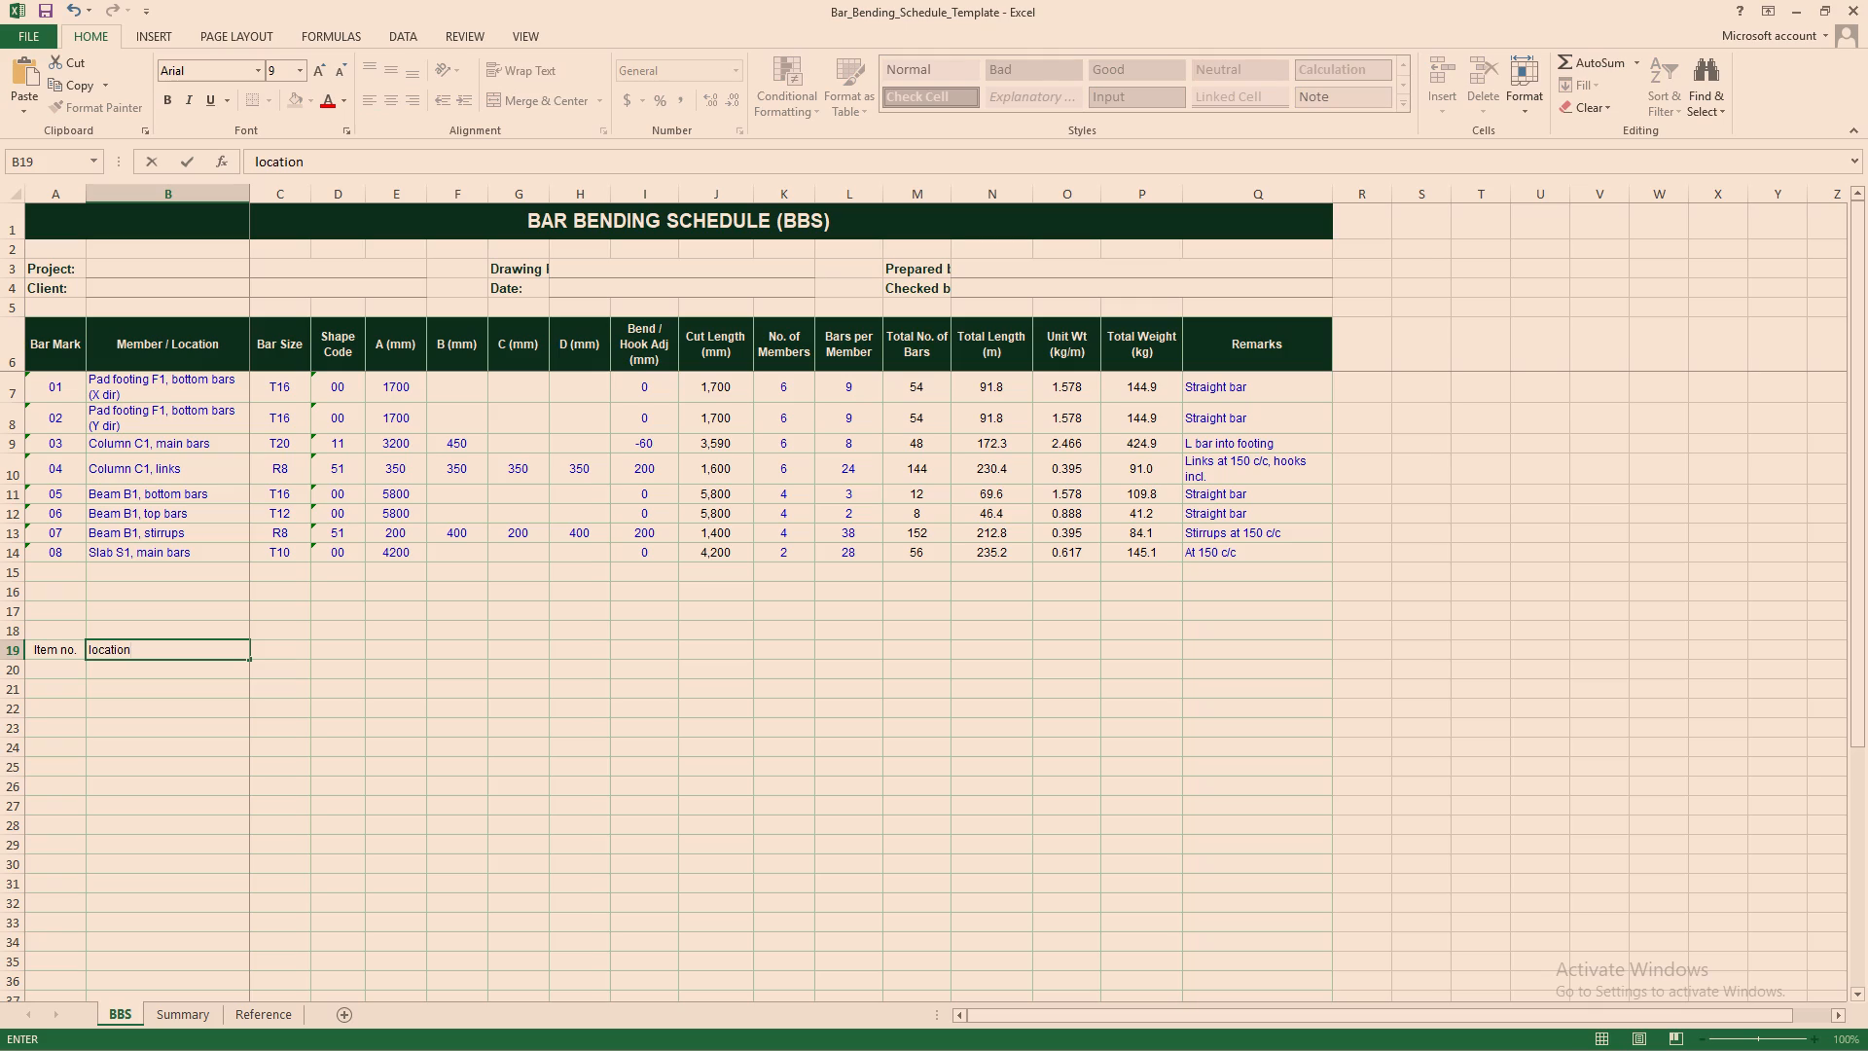
left_click(281, 655)
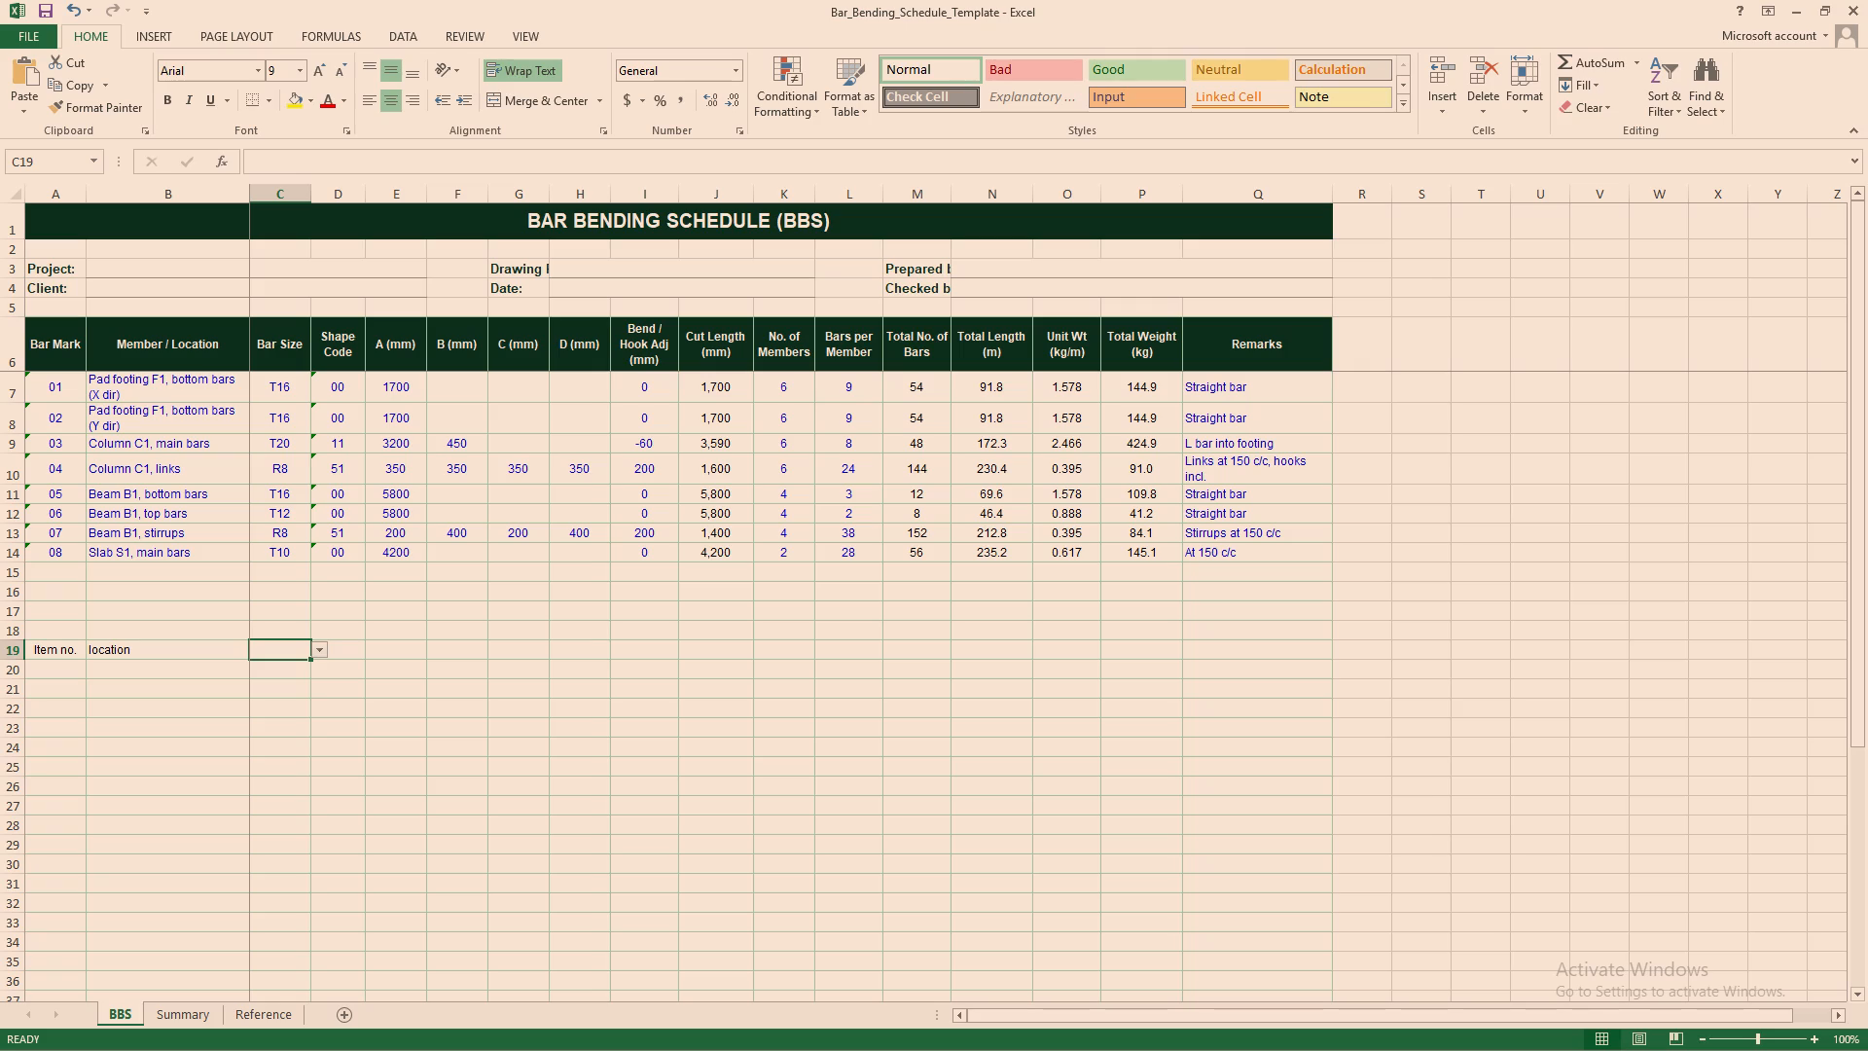
key("shift+v")
key("BackSpace")
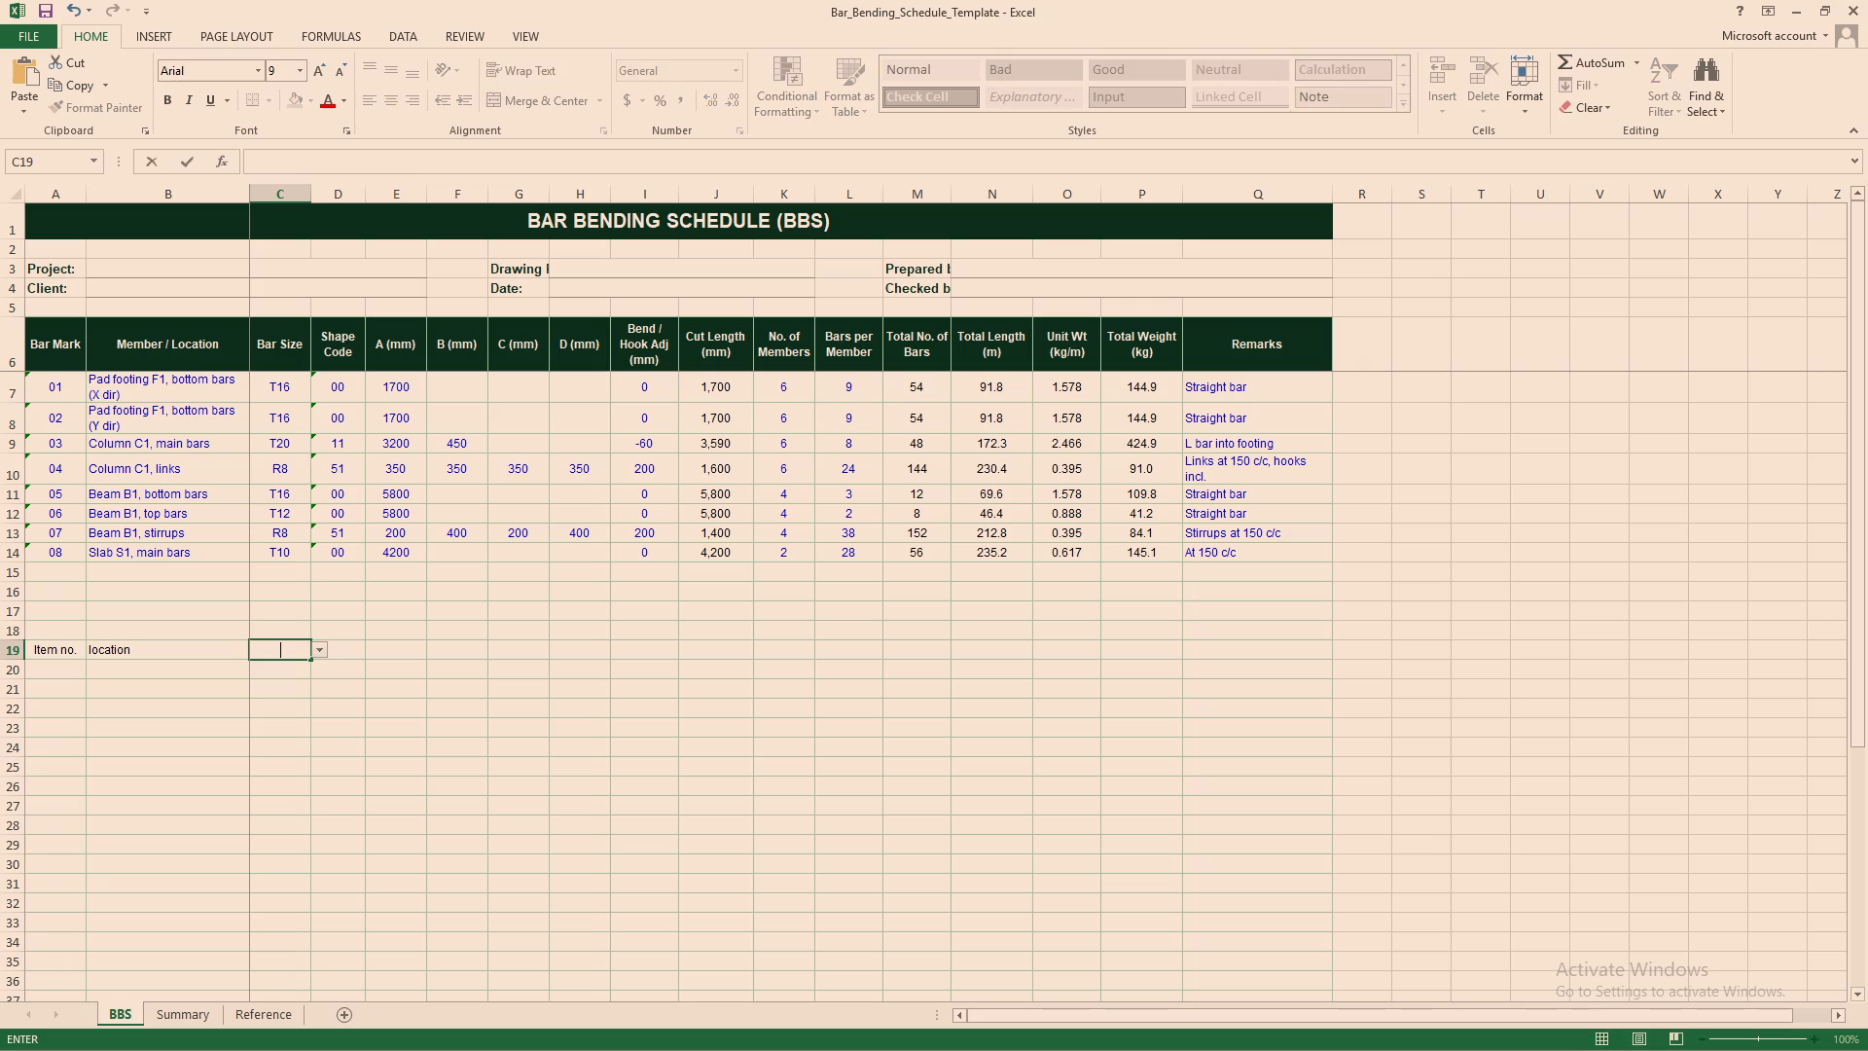
key("b")
type("ar size")
left_click(358, 666)
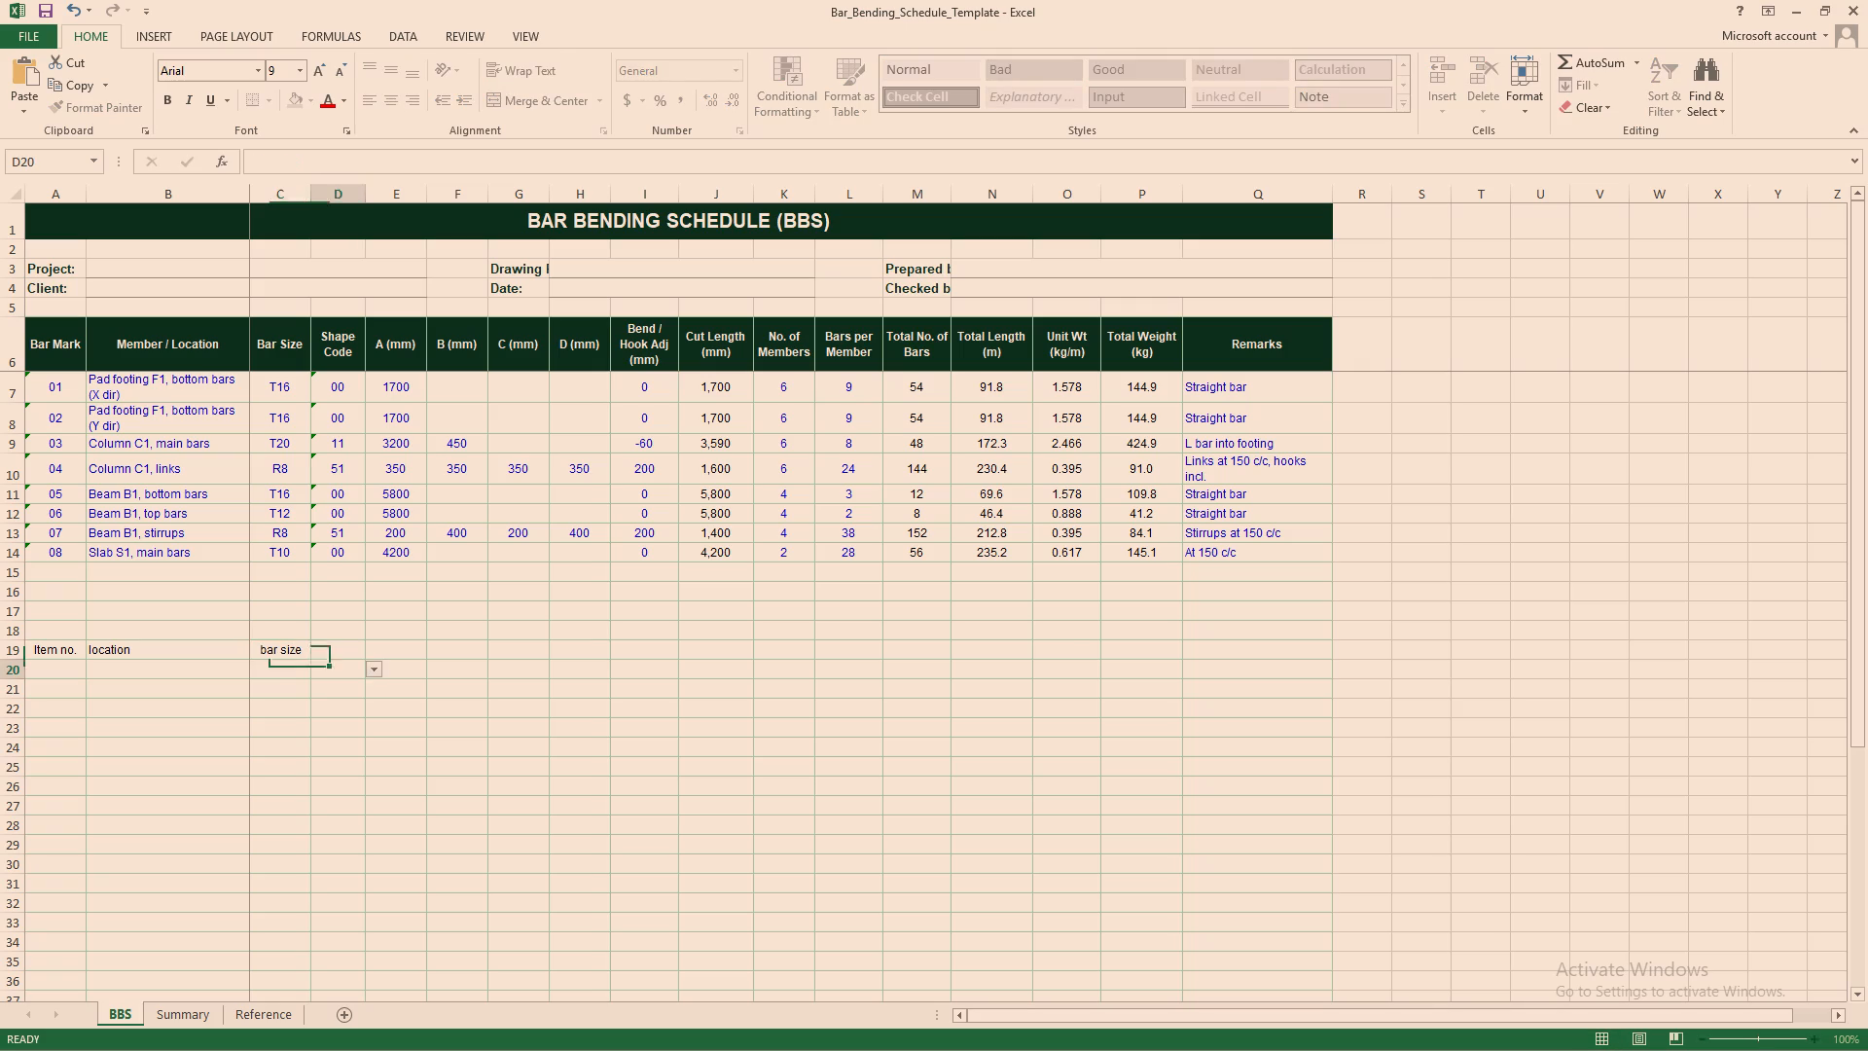
left_click(356, 645)
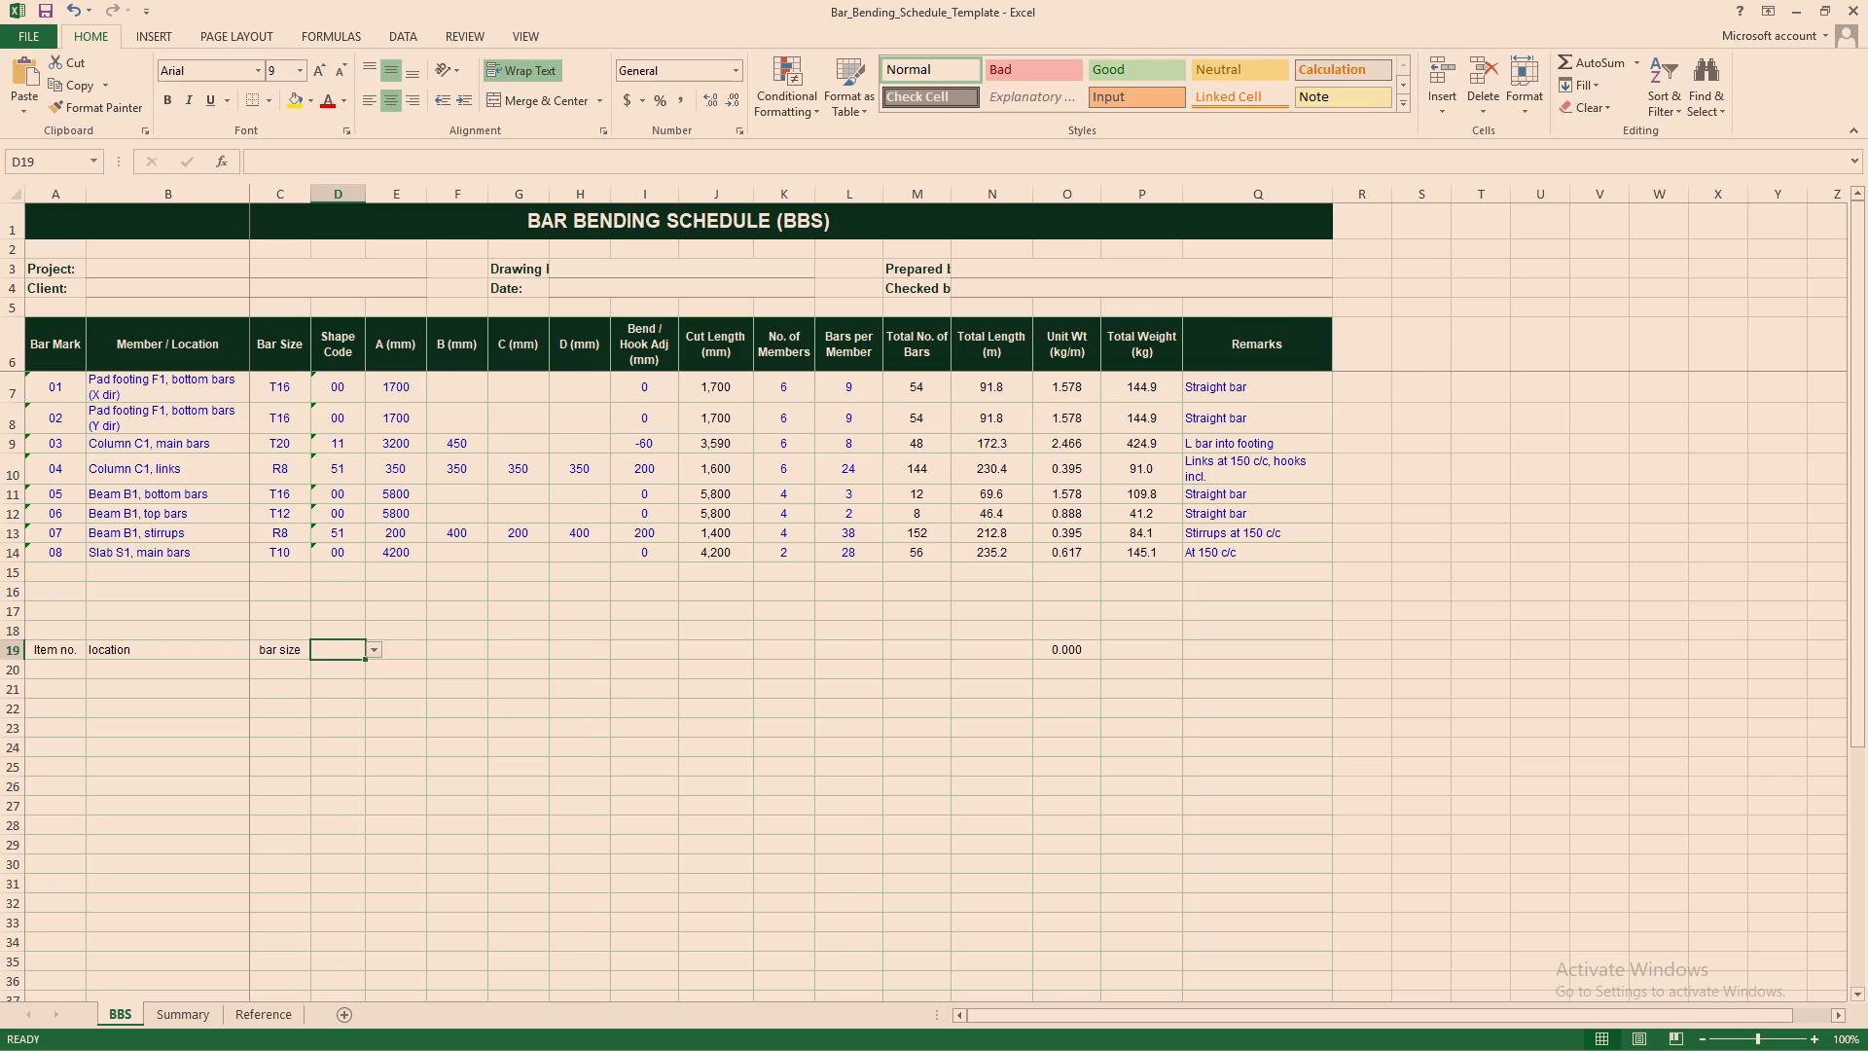
type("length")
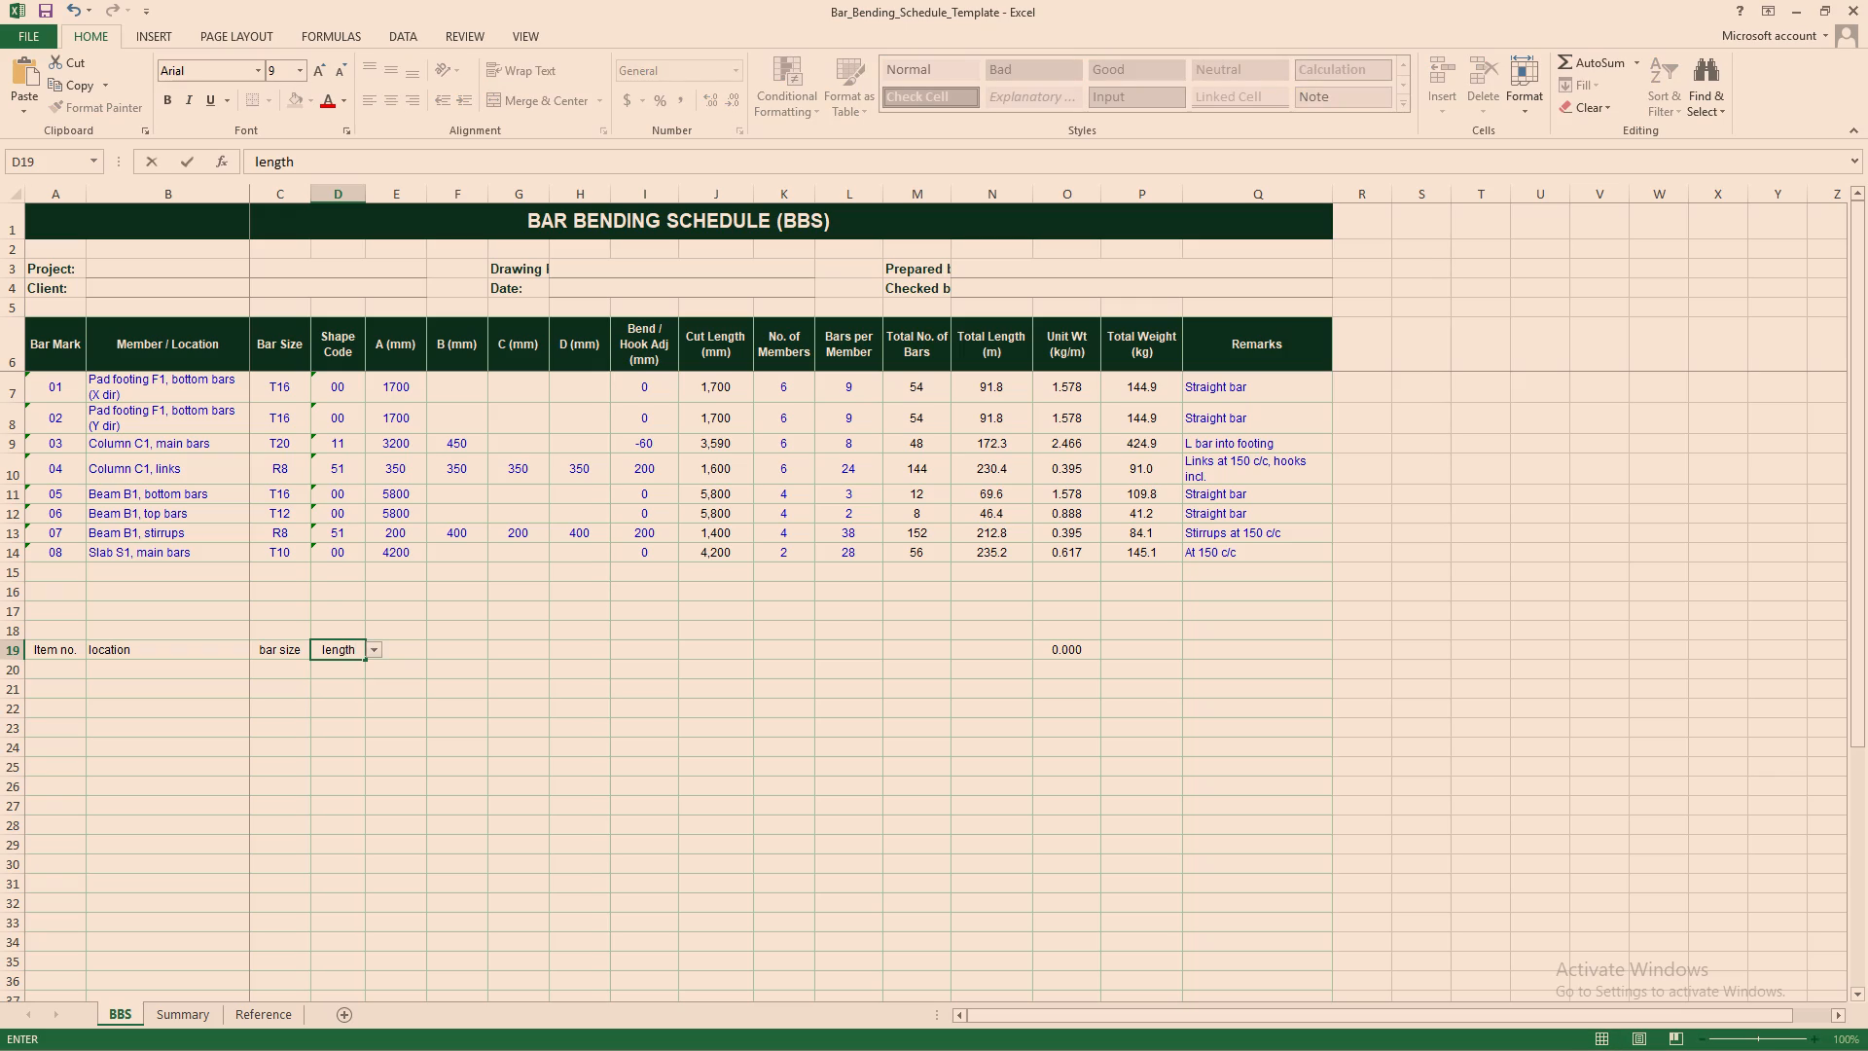
left_click(425, 664)
left_click(412, 643)
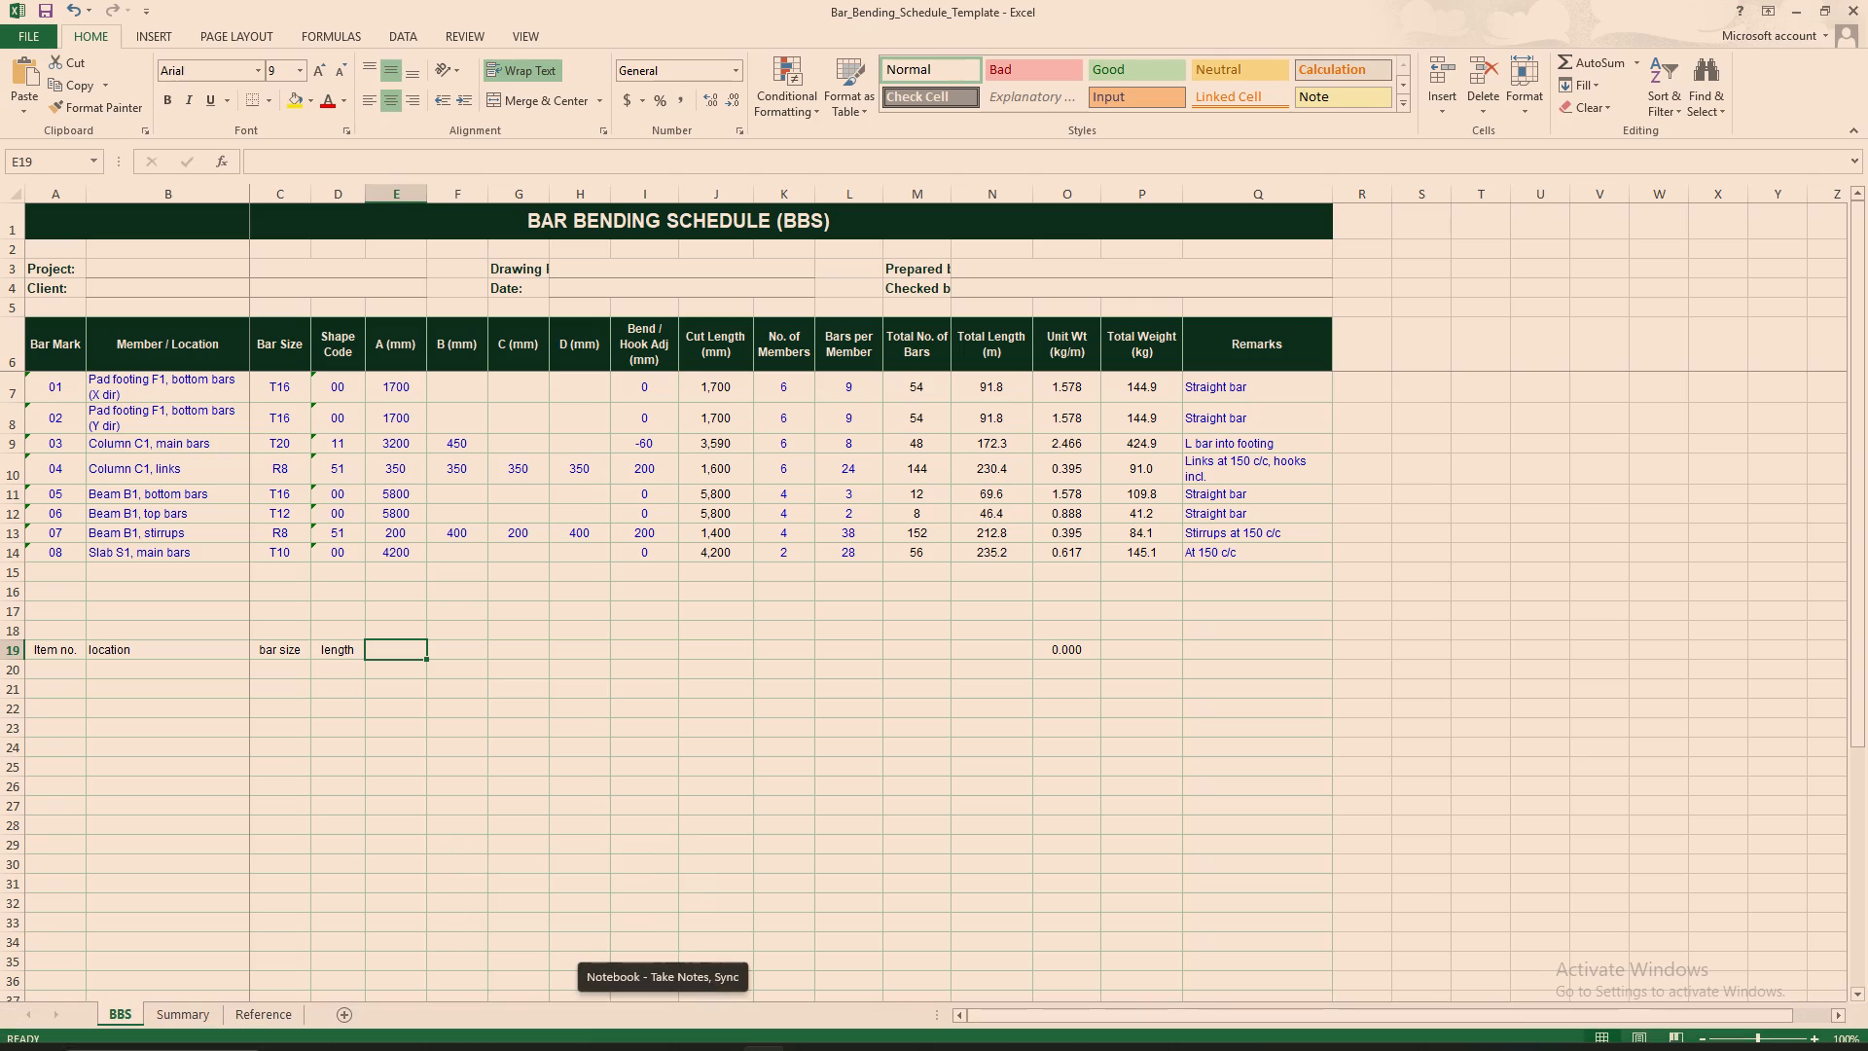
Insert a new blank worksheet after the BBS sheet.
left_click(341, 1023)
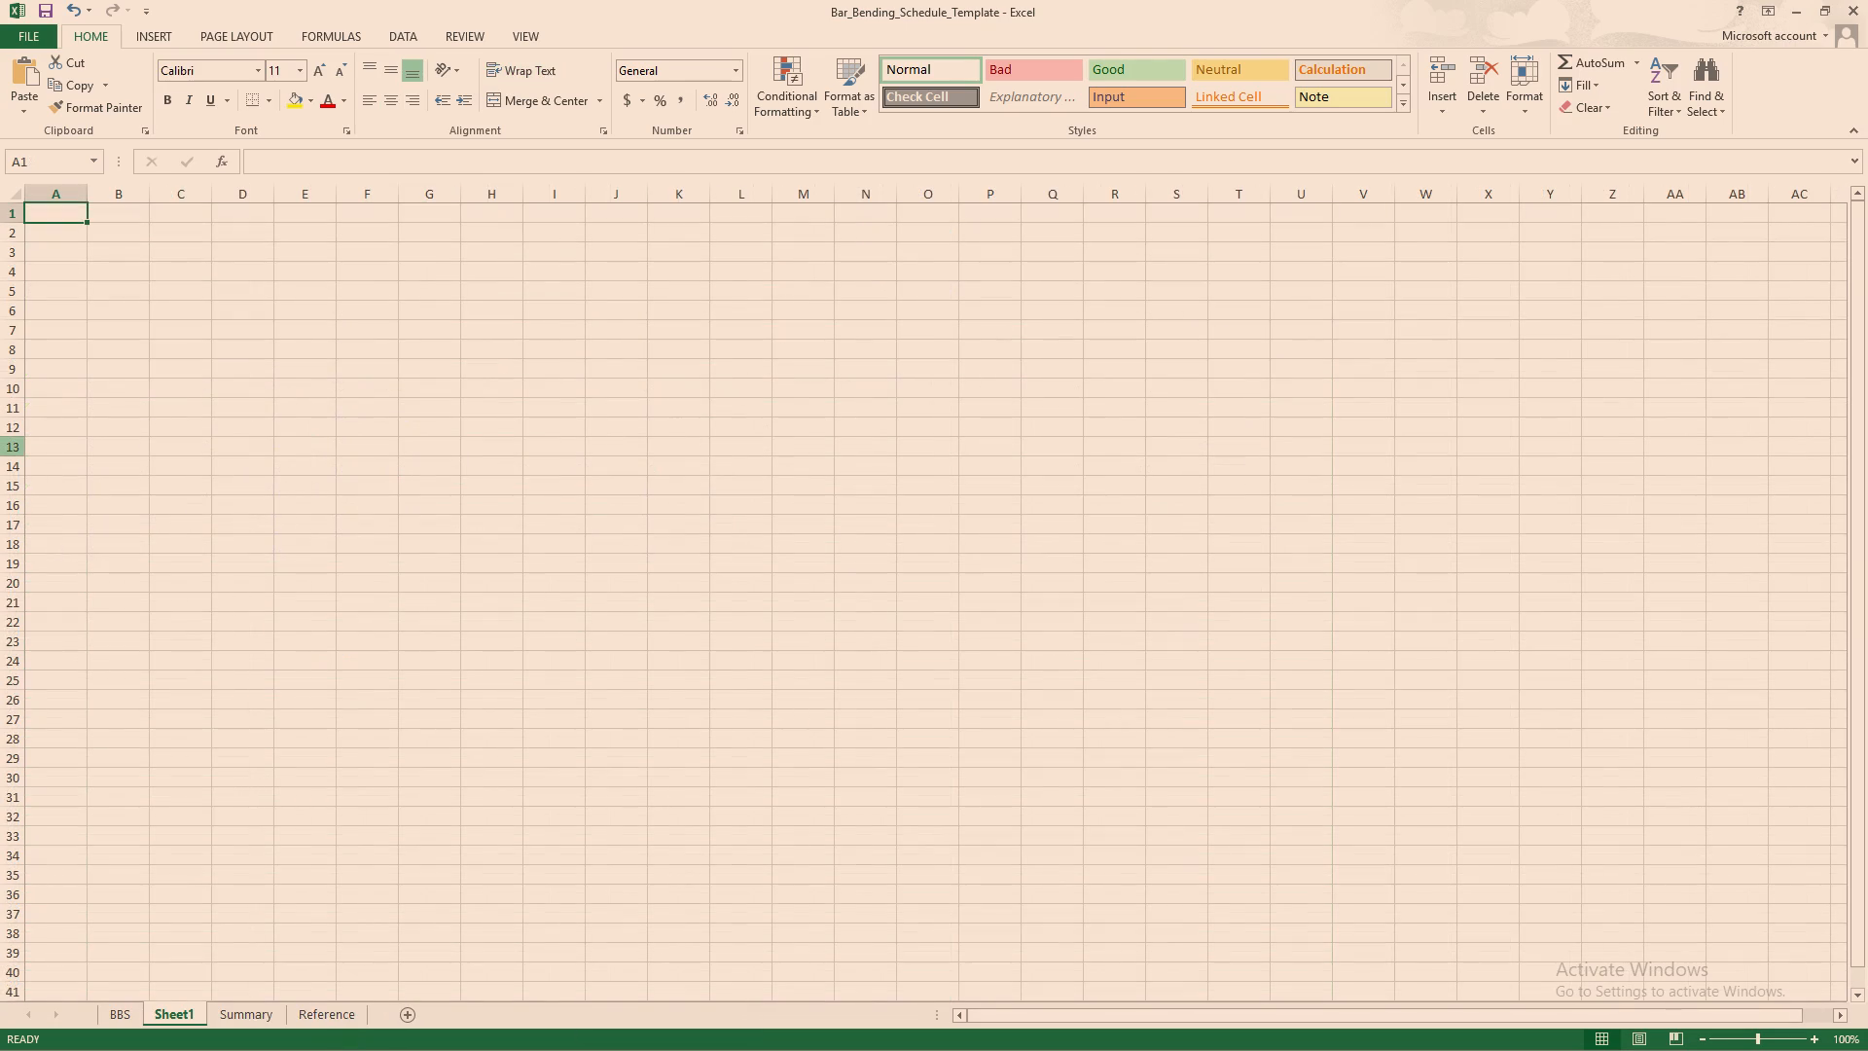
left_click(77, 244)
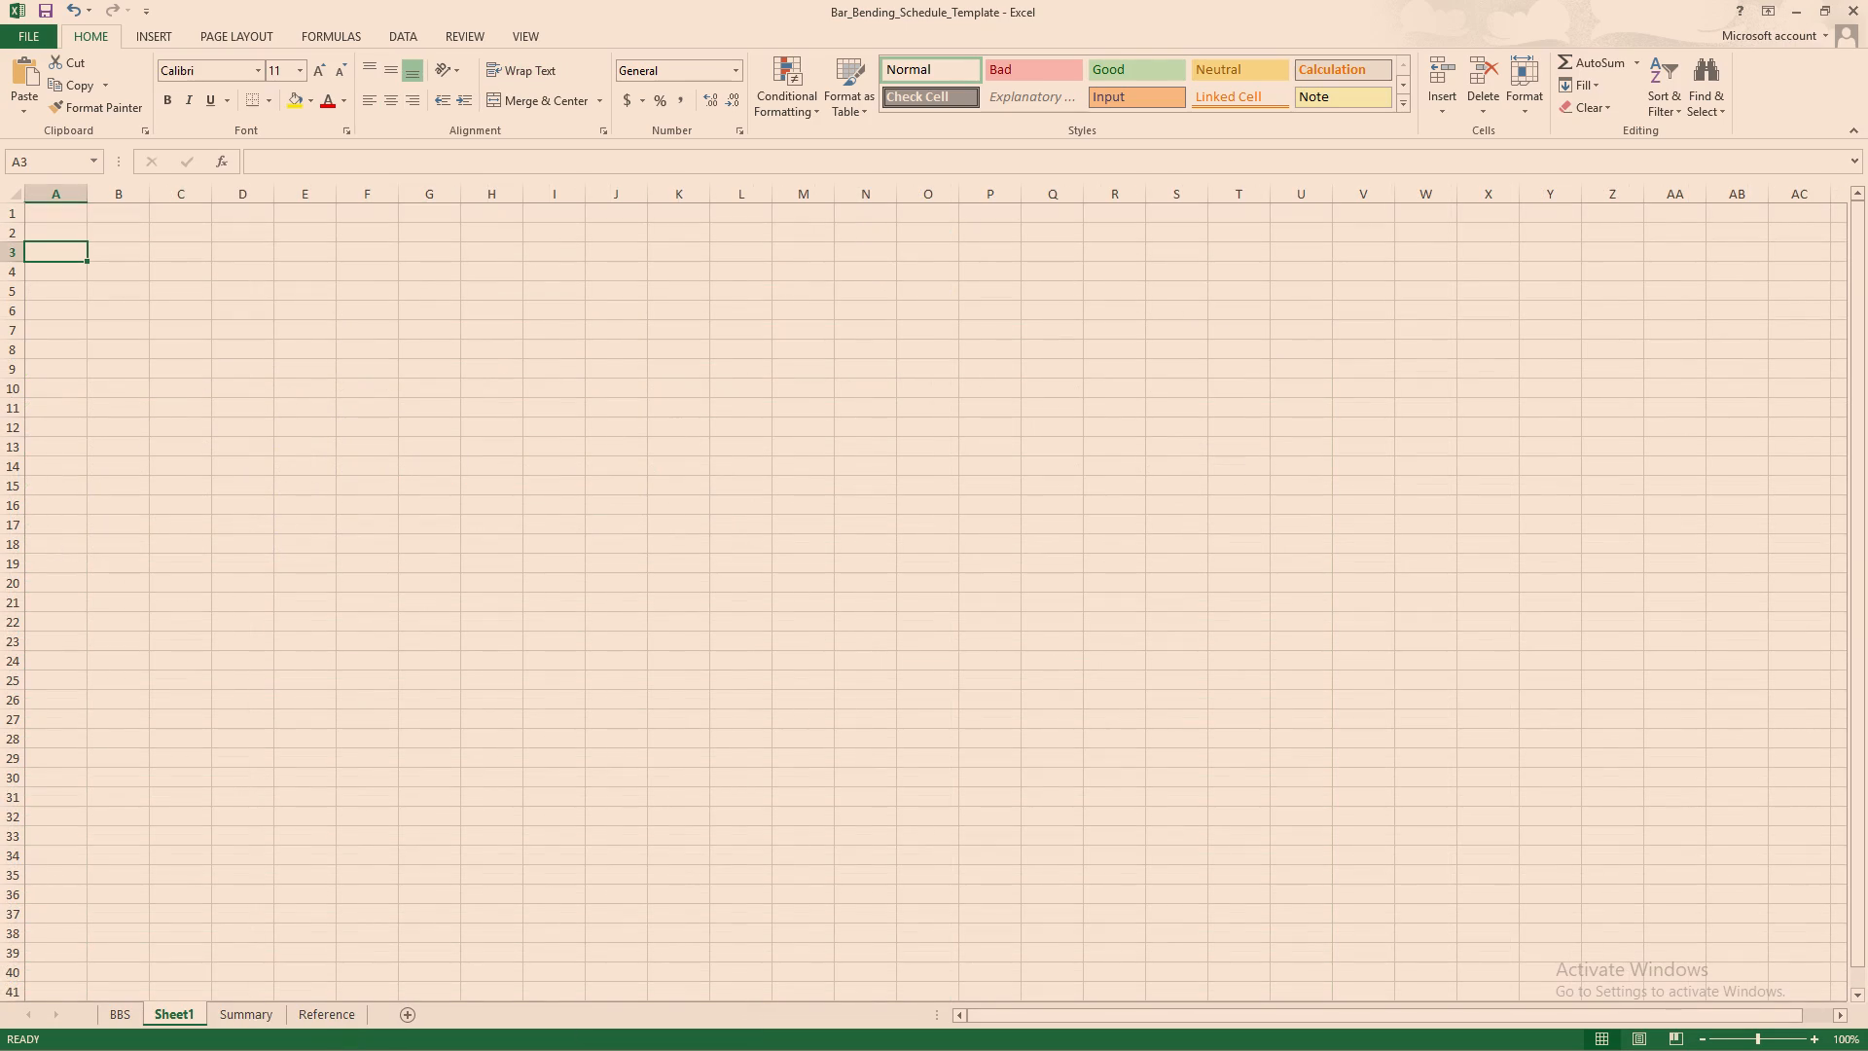
left_click(43, 234)
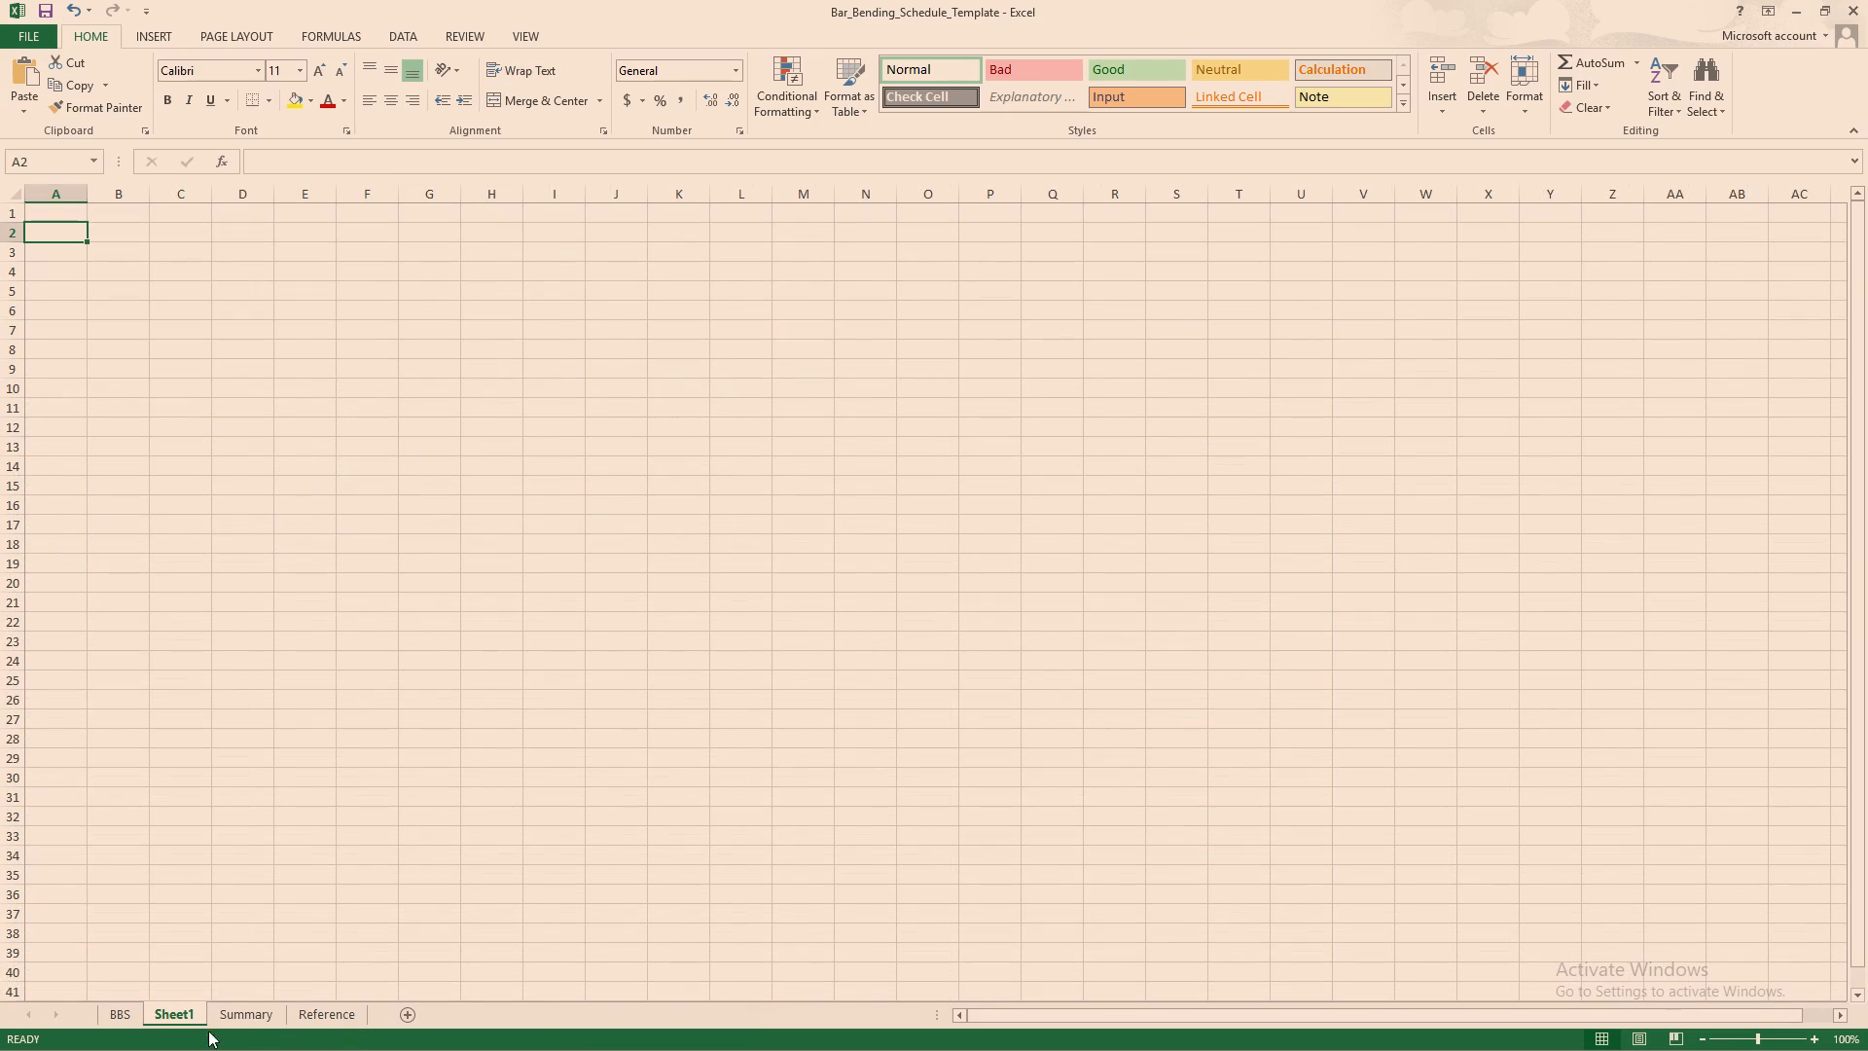
Enter the label "project" in cell B2 of the new Sheet1 worksheet.
left_click(239, 1019)
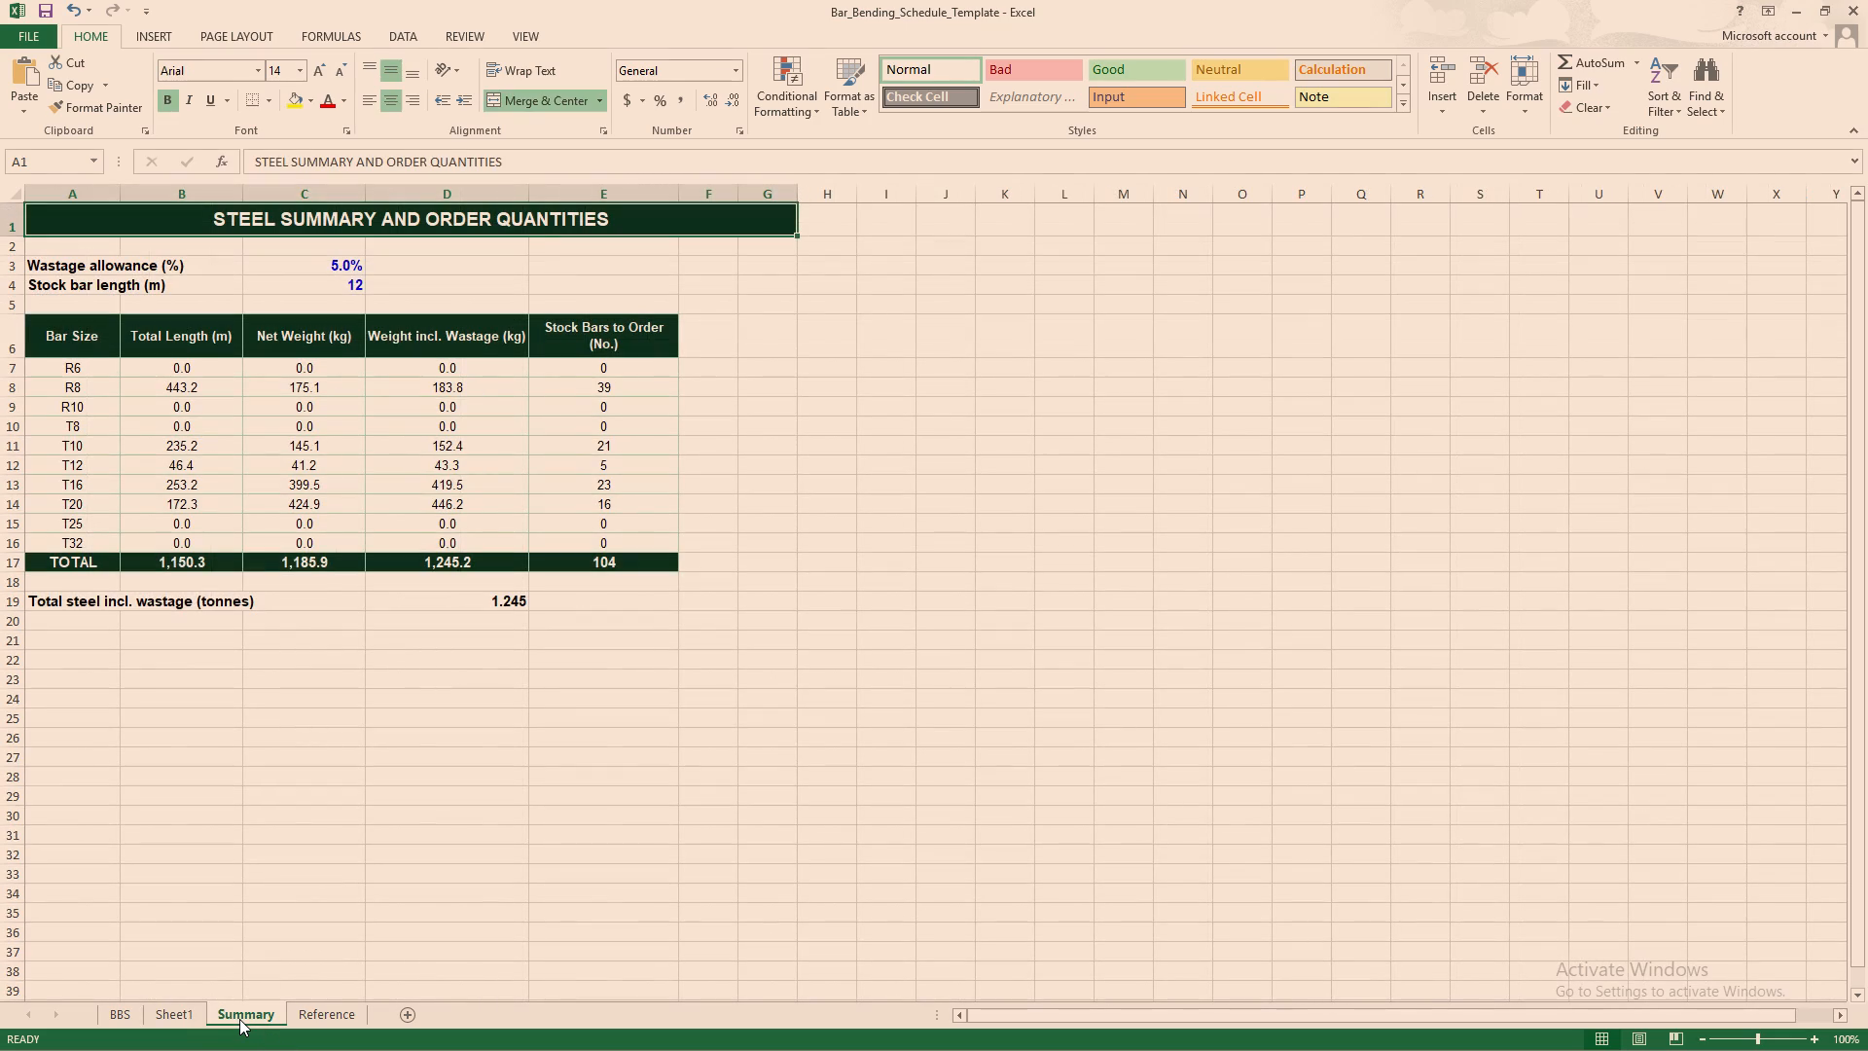
left_click(104, 1008)
left_click(169, 1019)
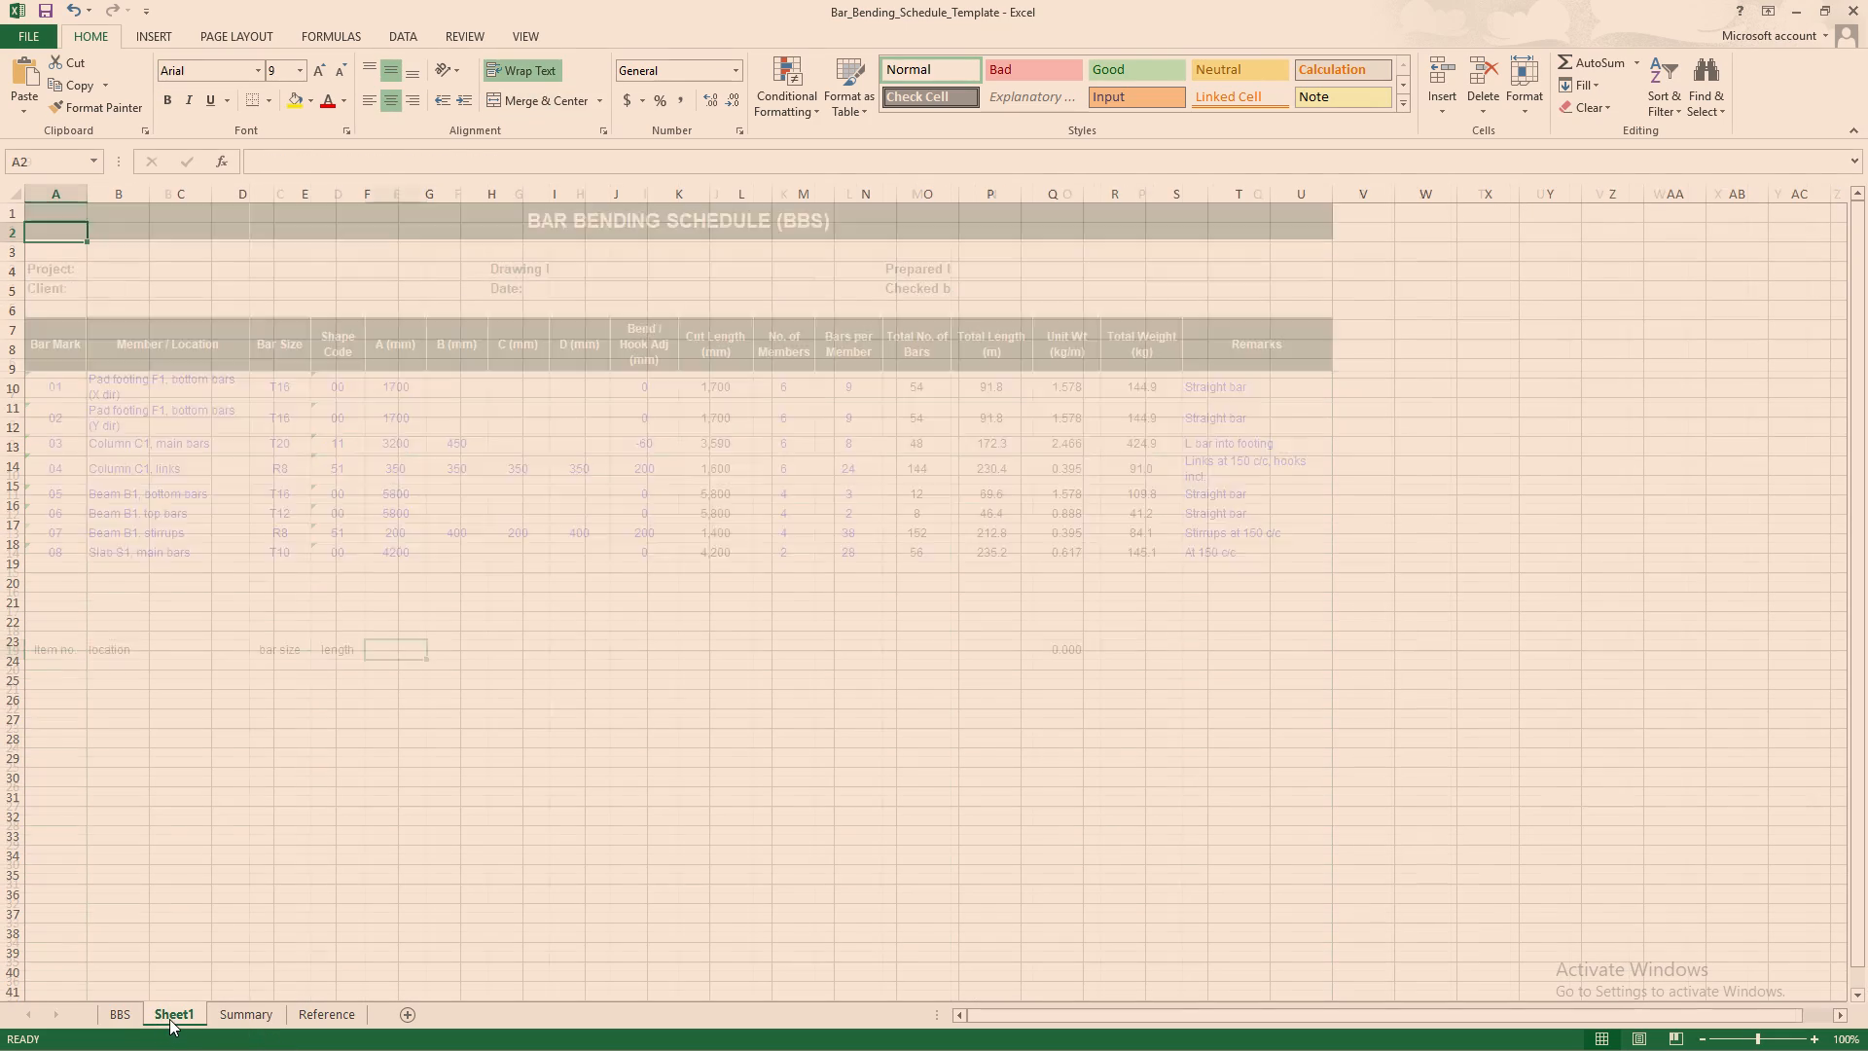
left_click(113, 236)
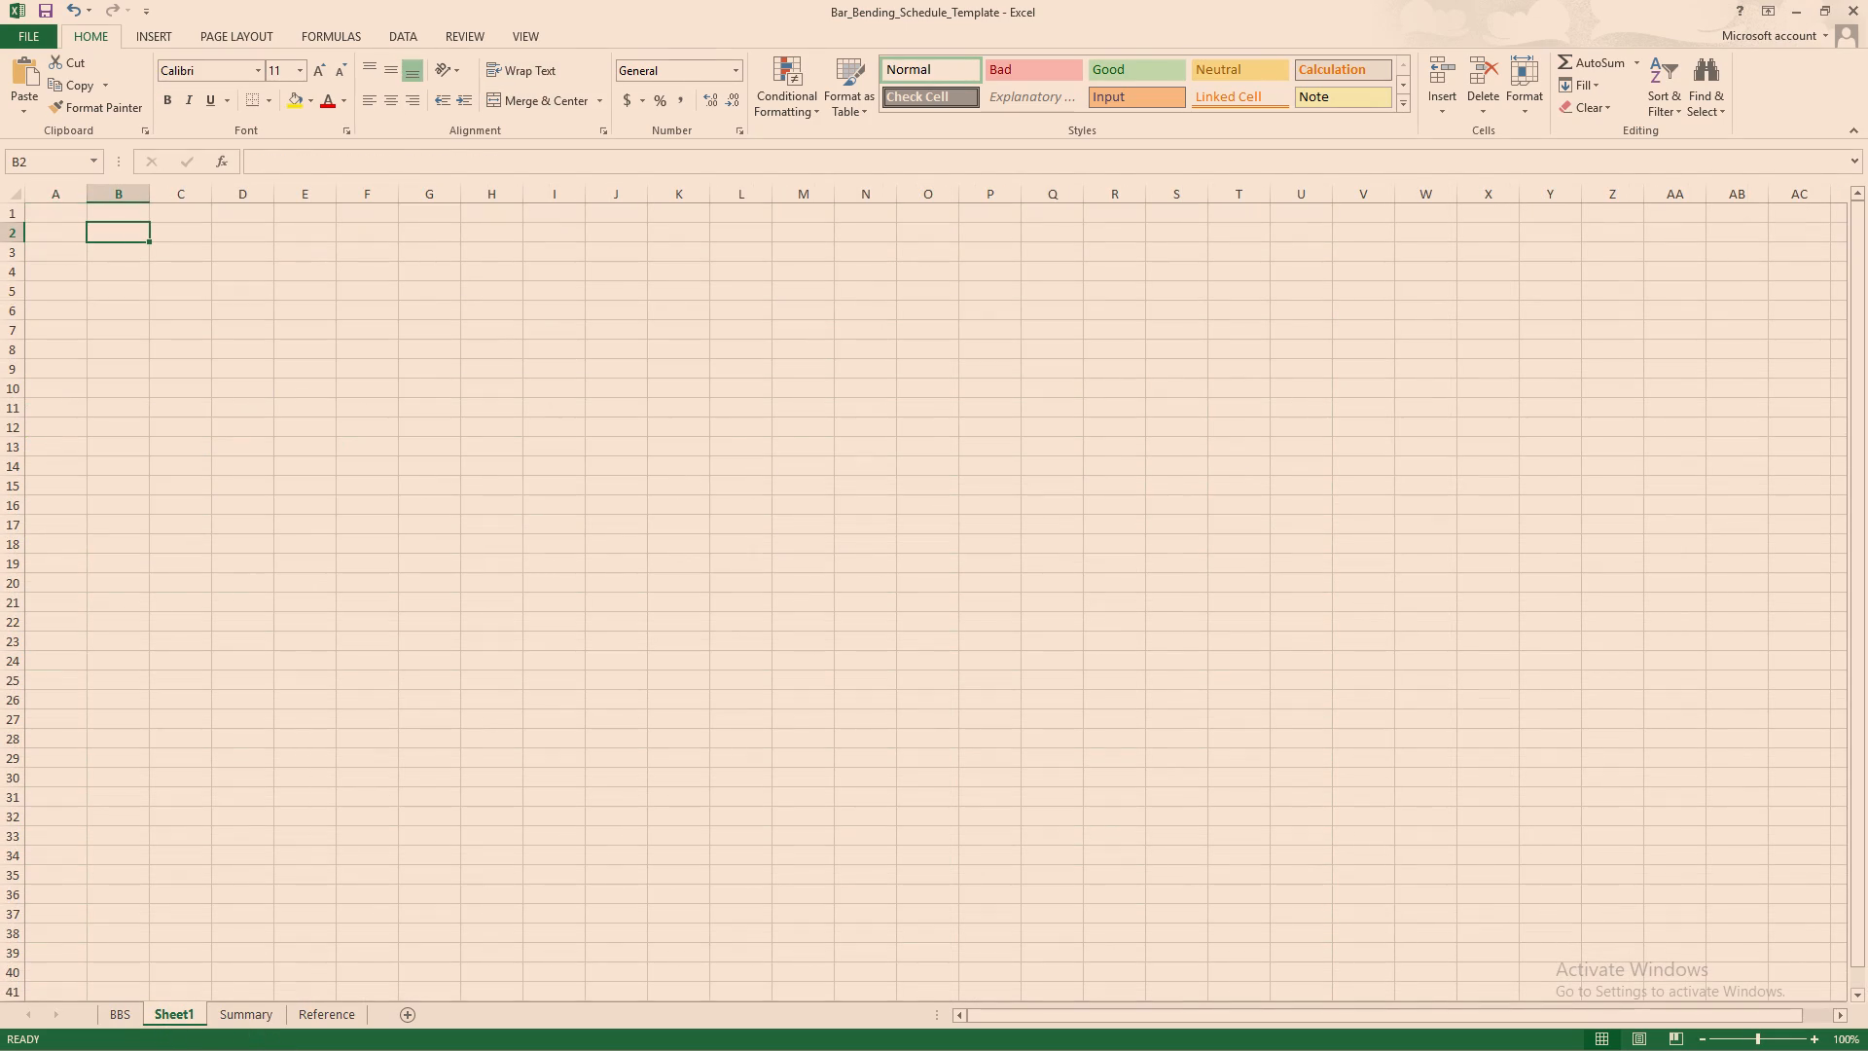
type("project")
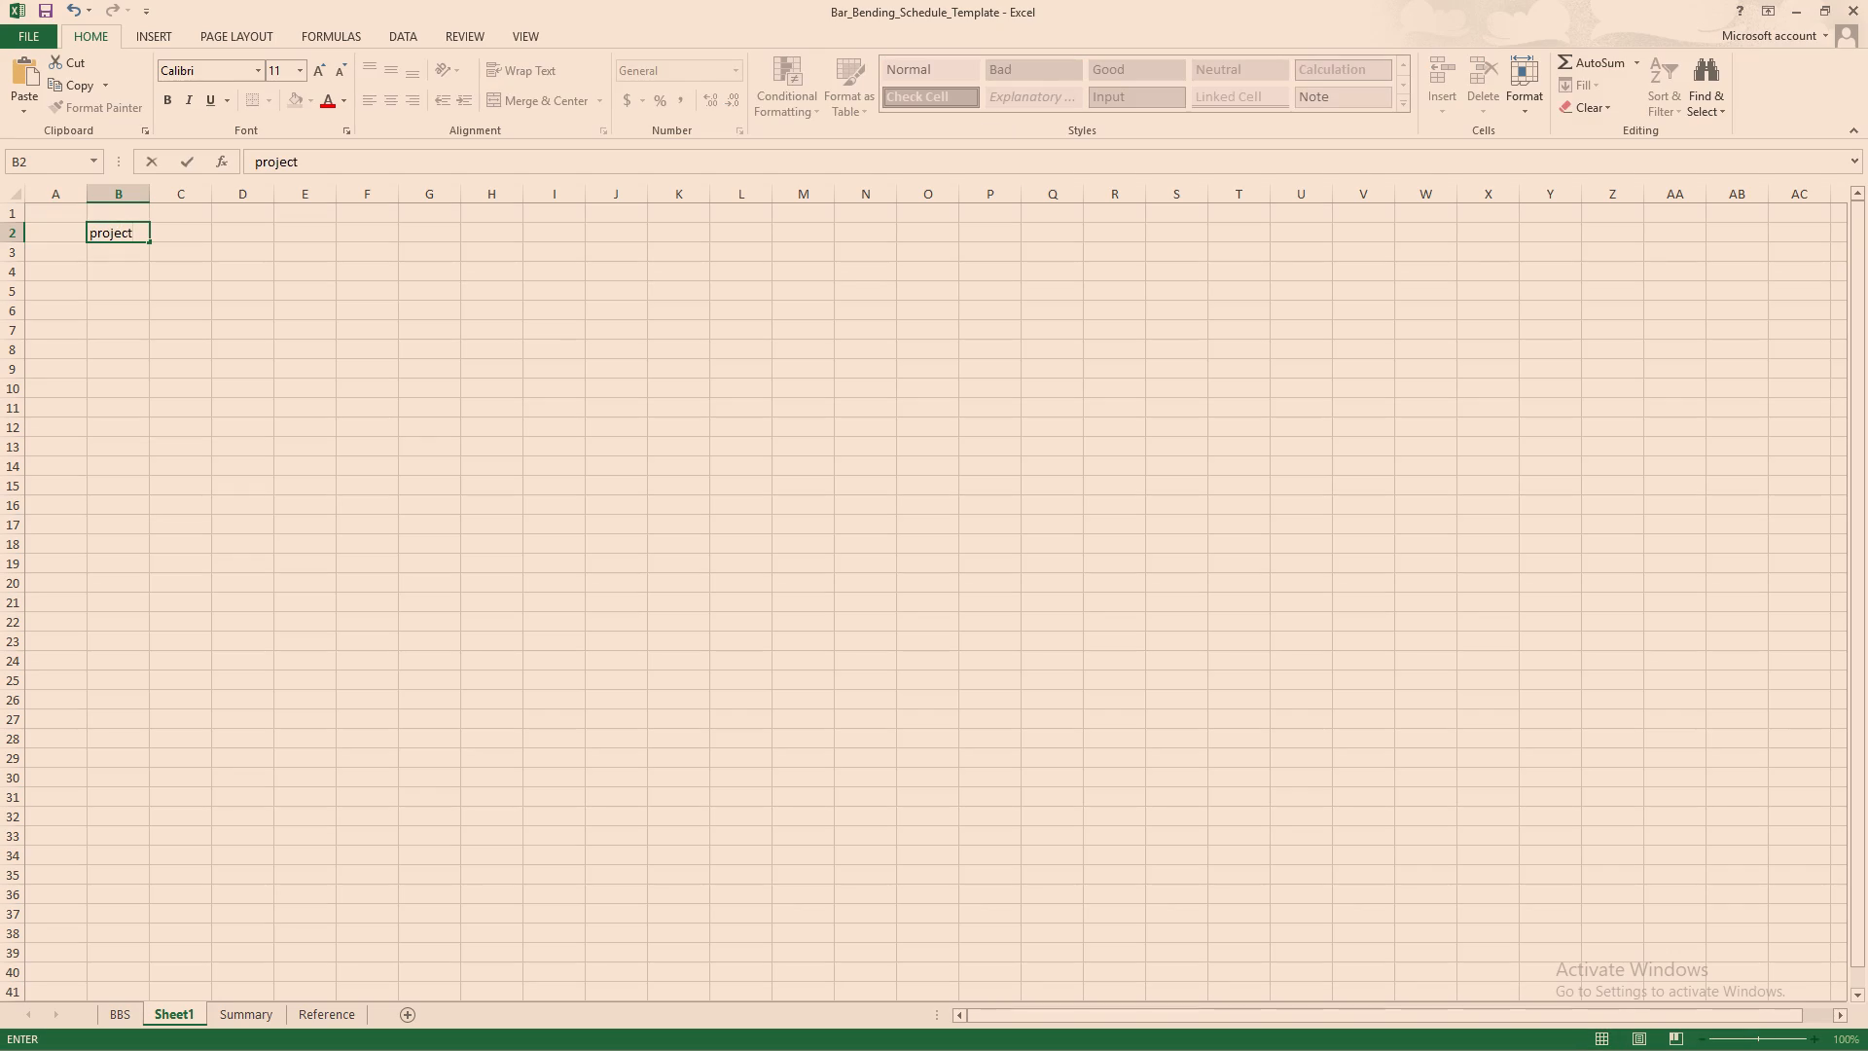
left_click(182, 239)
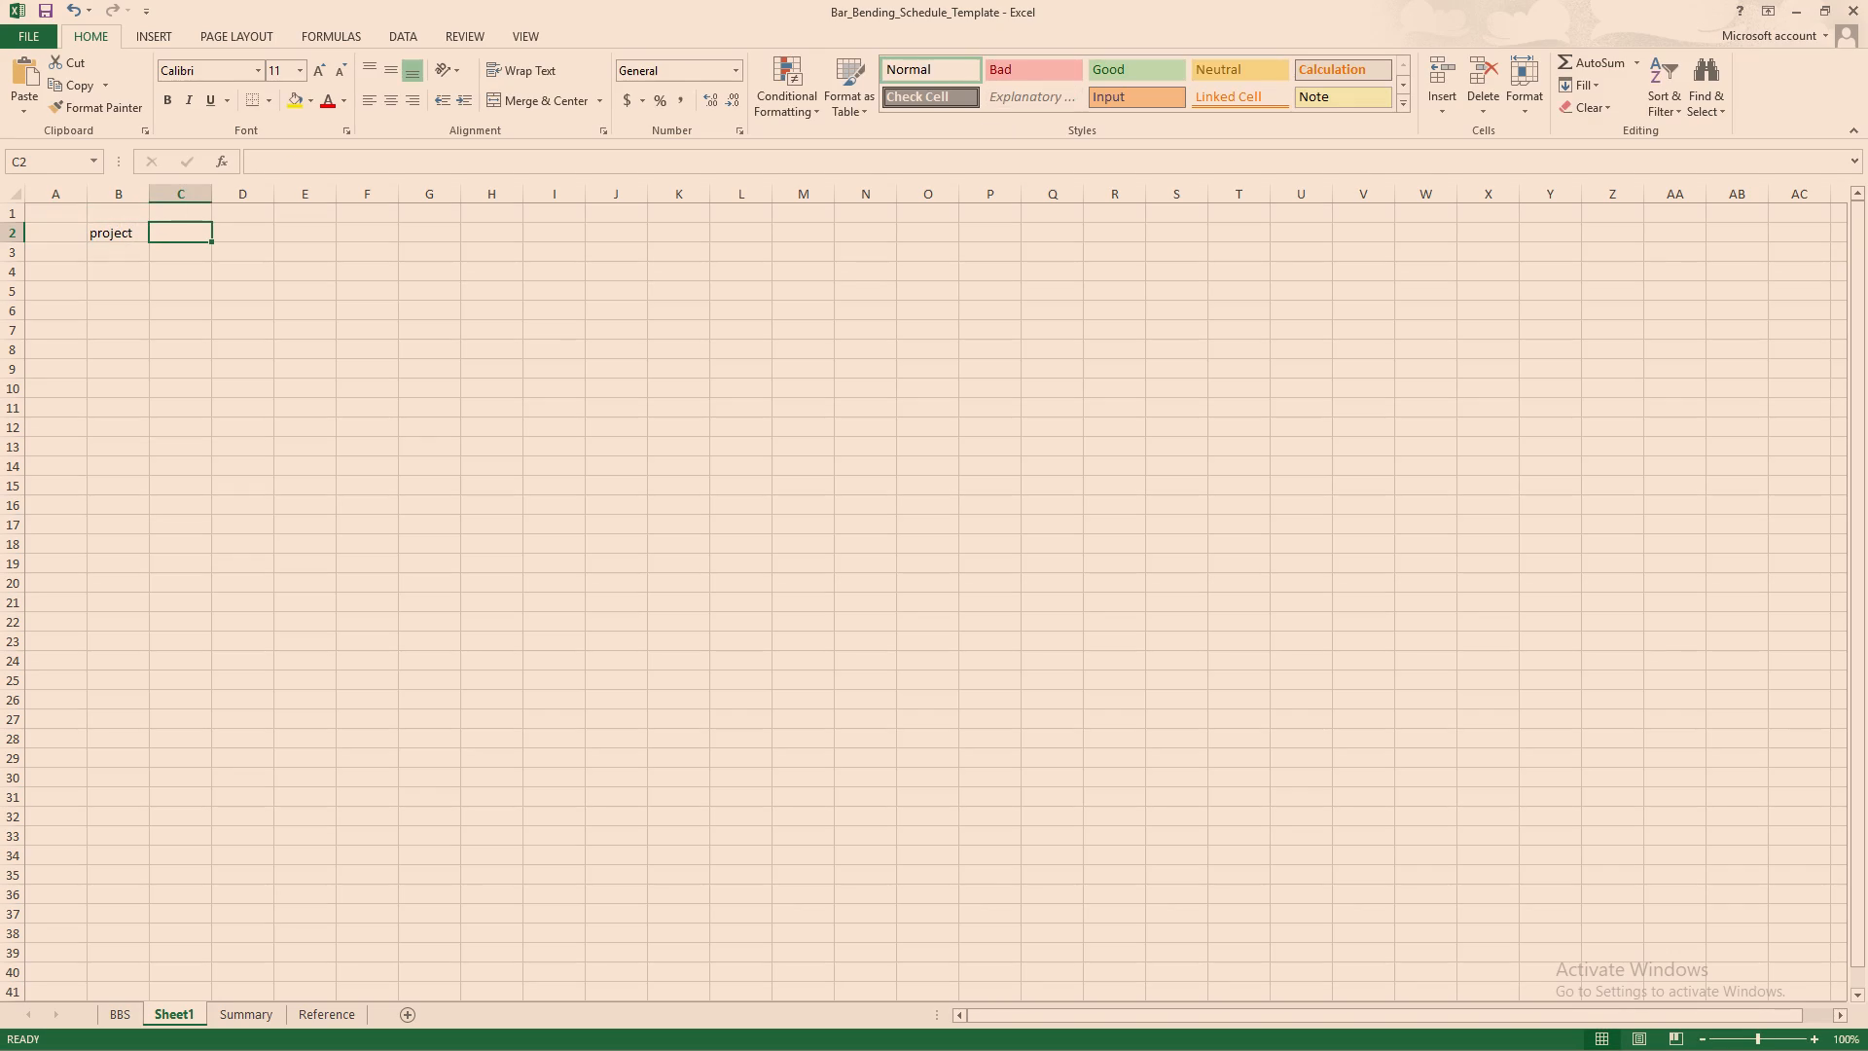
Enter the label "drawin no." in cell B3 of Sheet1, using the BBS sheet's header labels as reference.
left_click(100, 259)
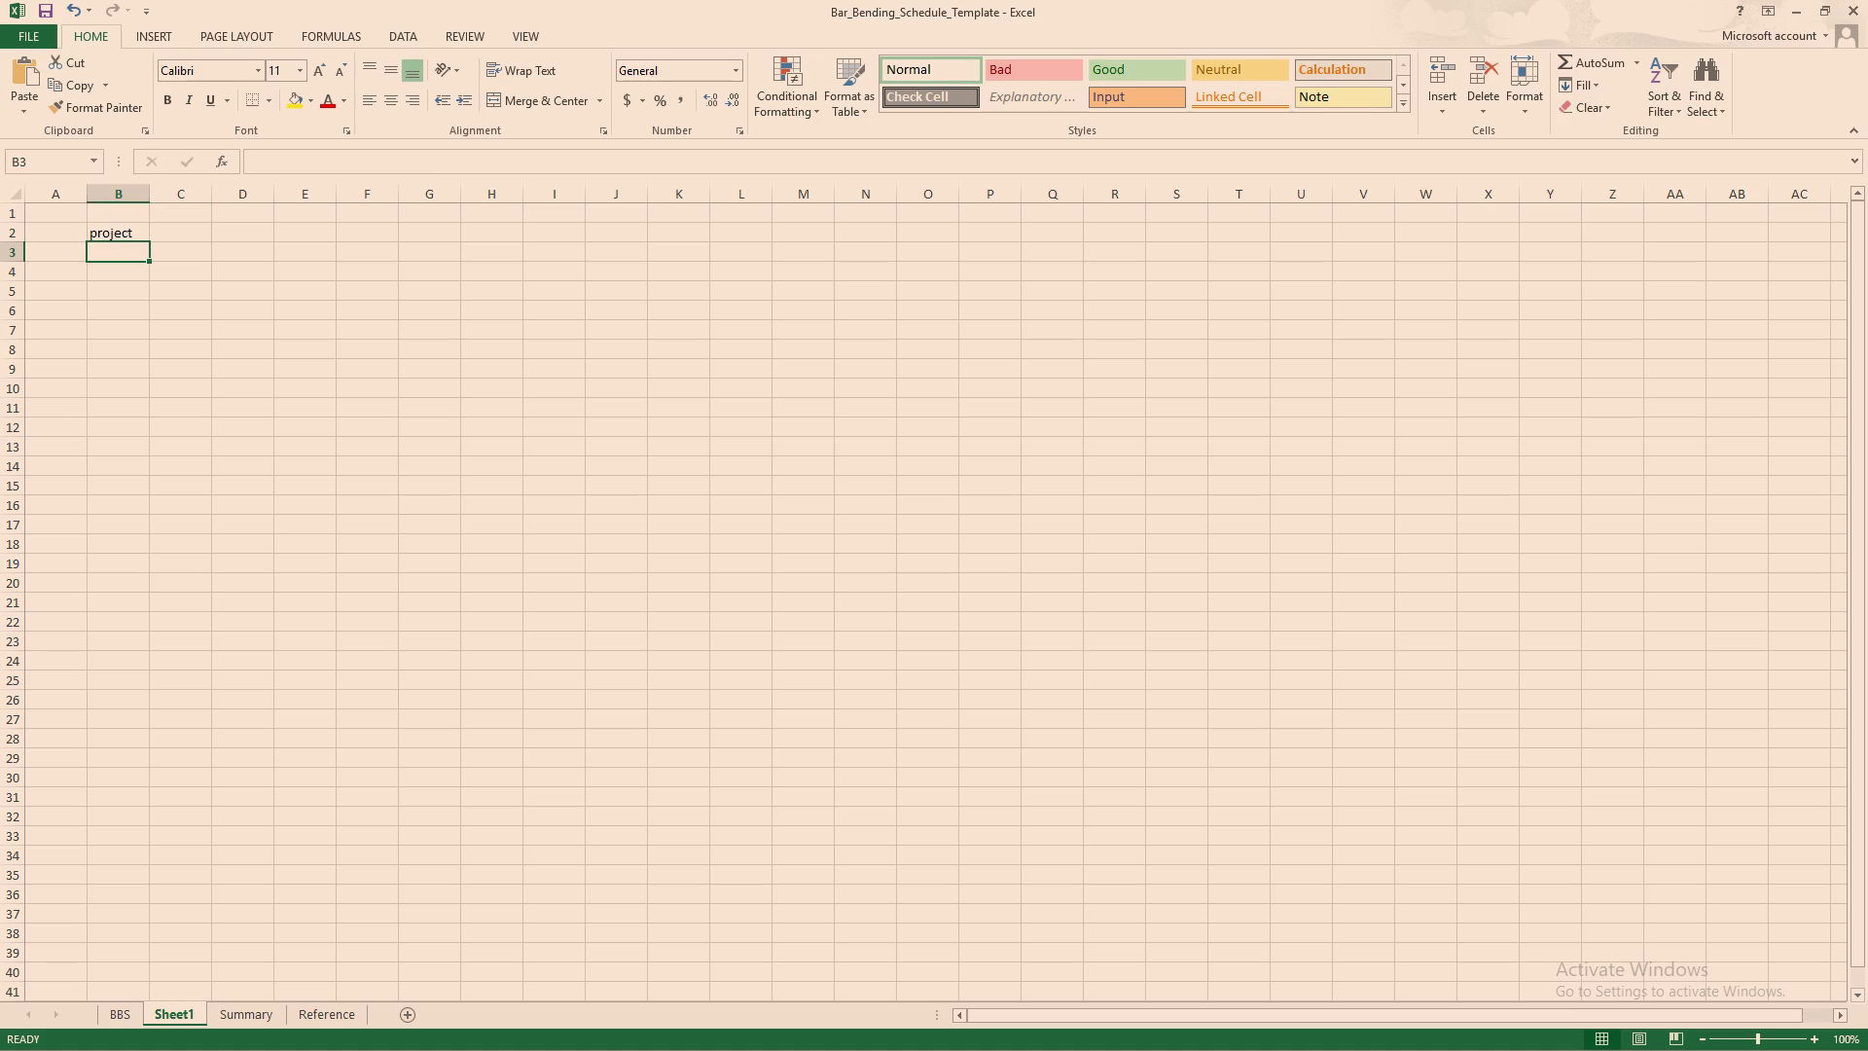
left_click(118, 1012)
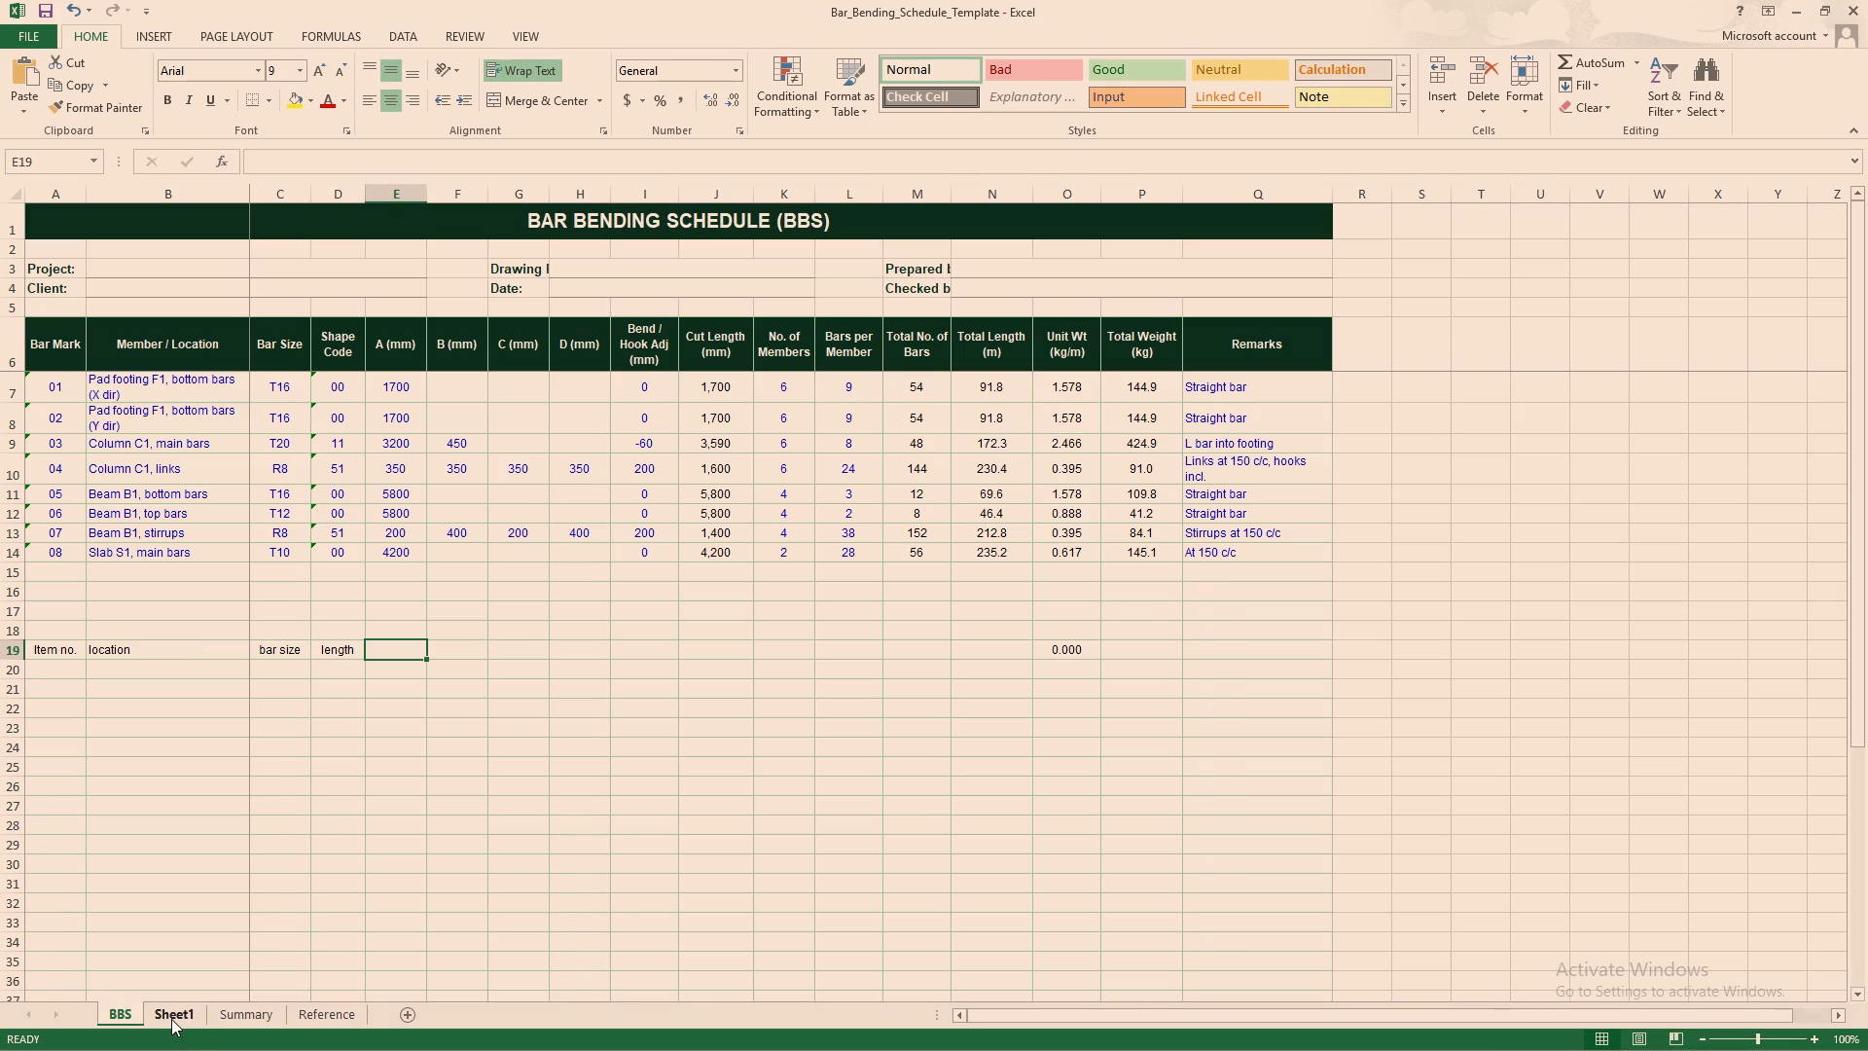
left_click(171, 1019)
type("drawin")
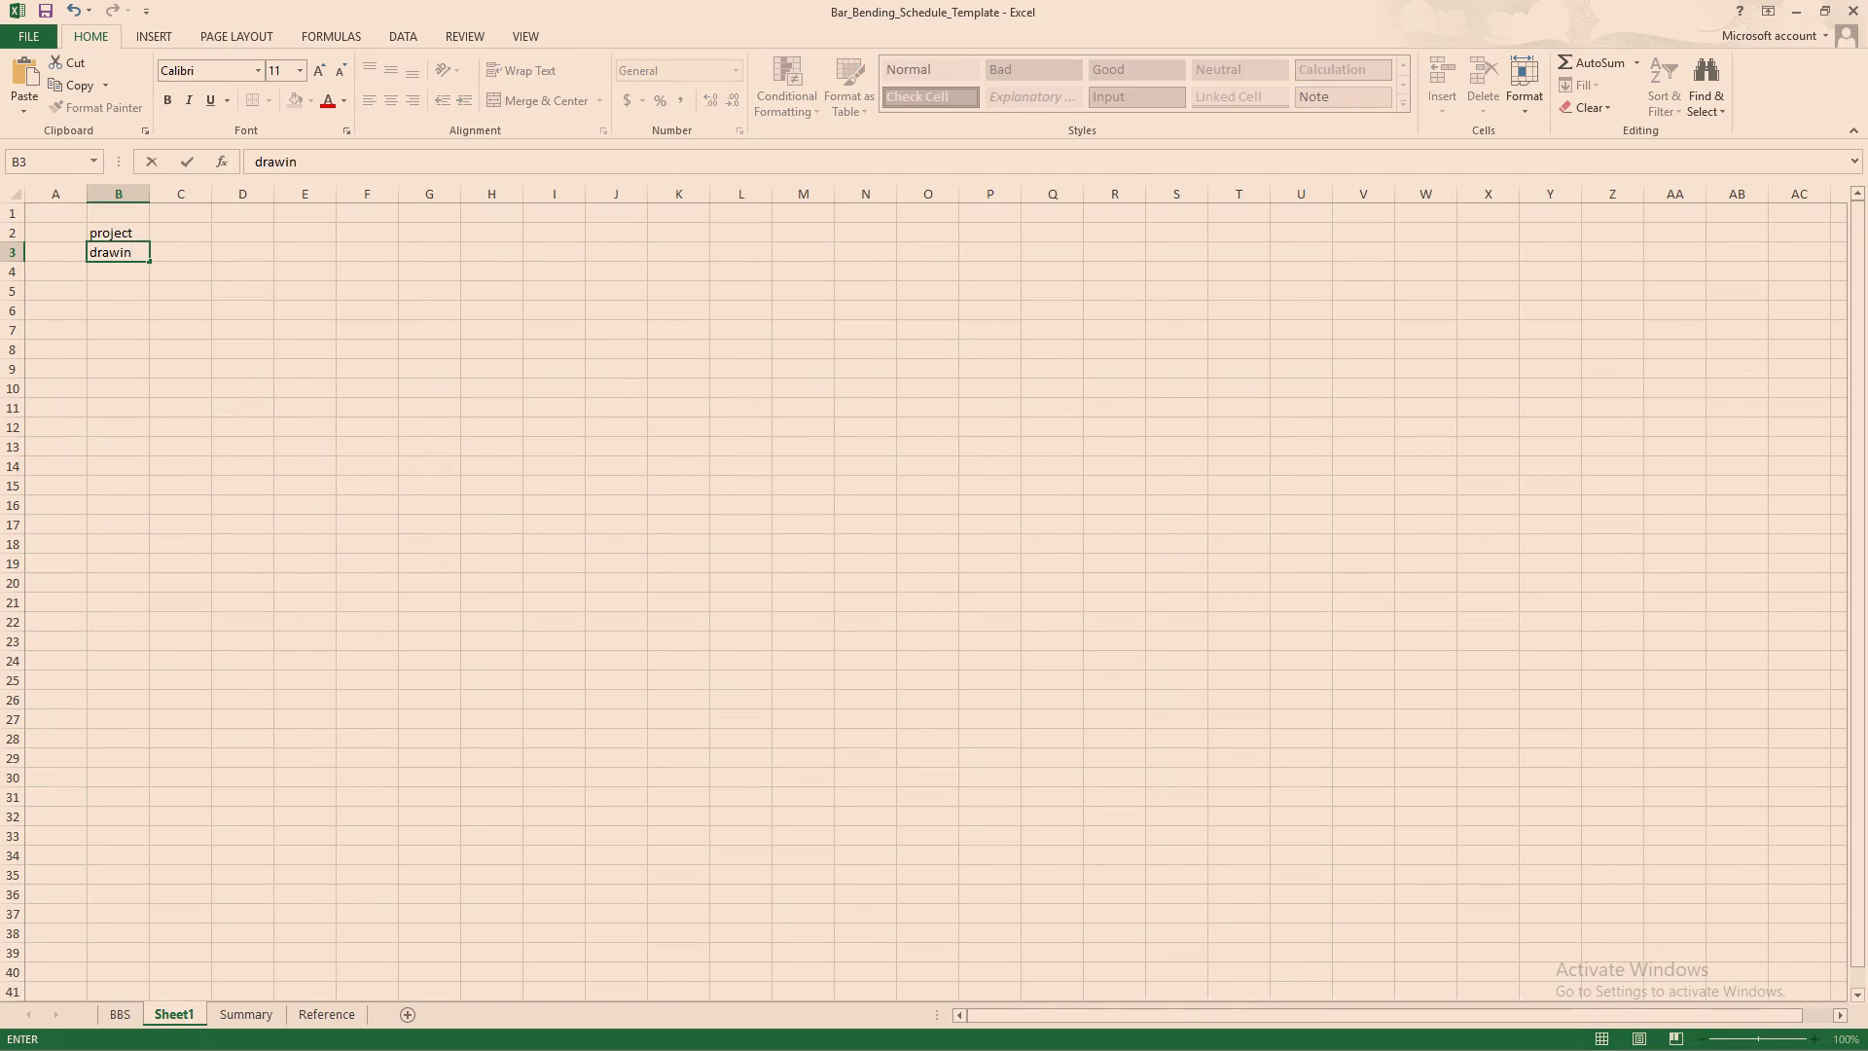
key("space")
type("no.")
left_click(111, 282)
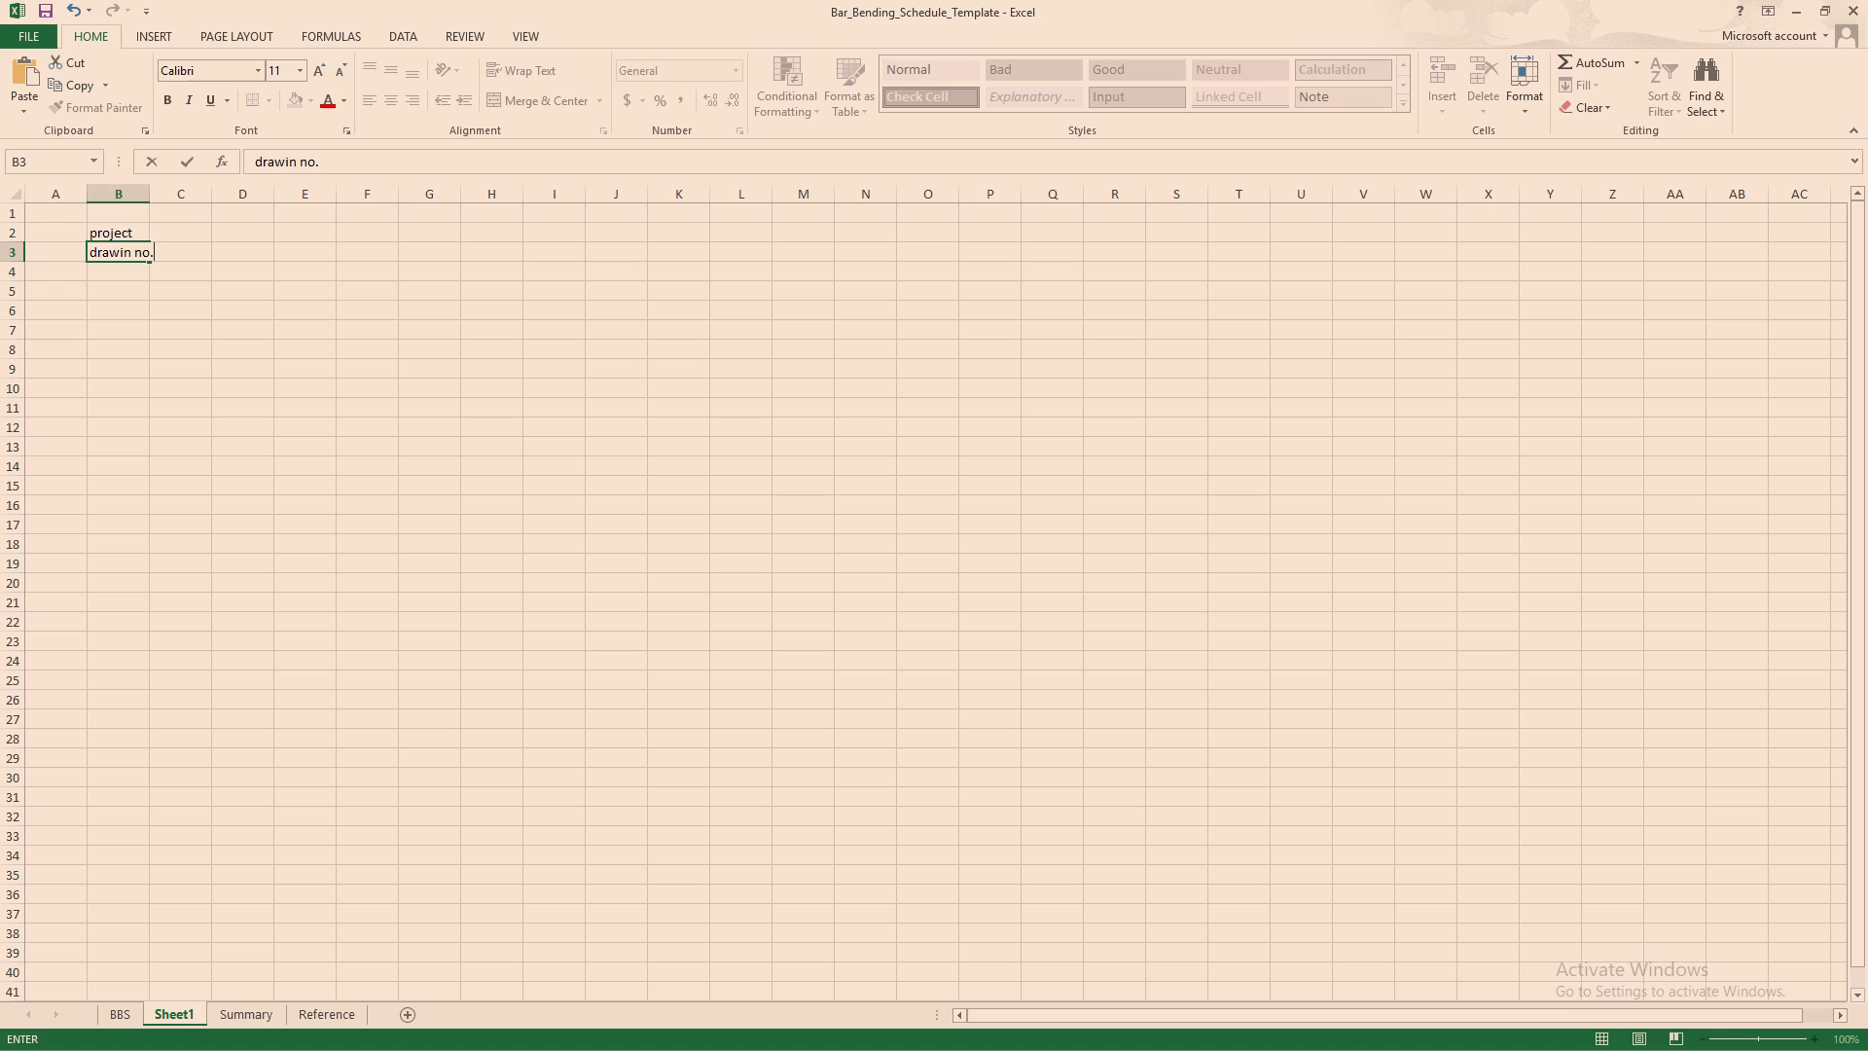
left_click(125, 273)
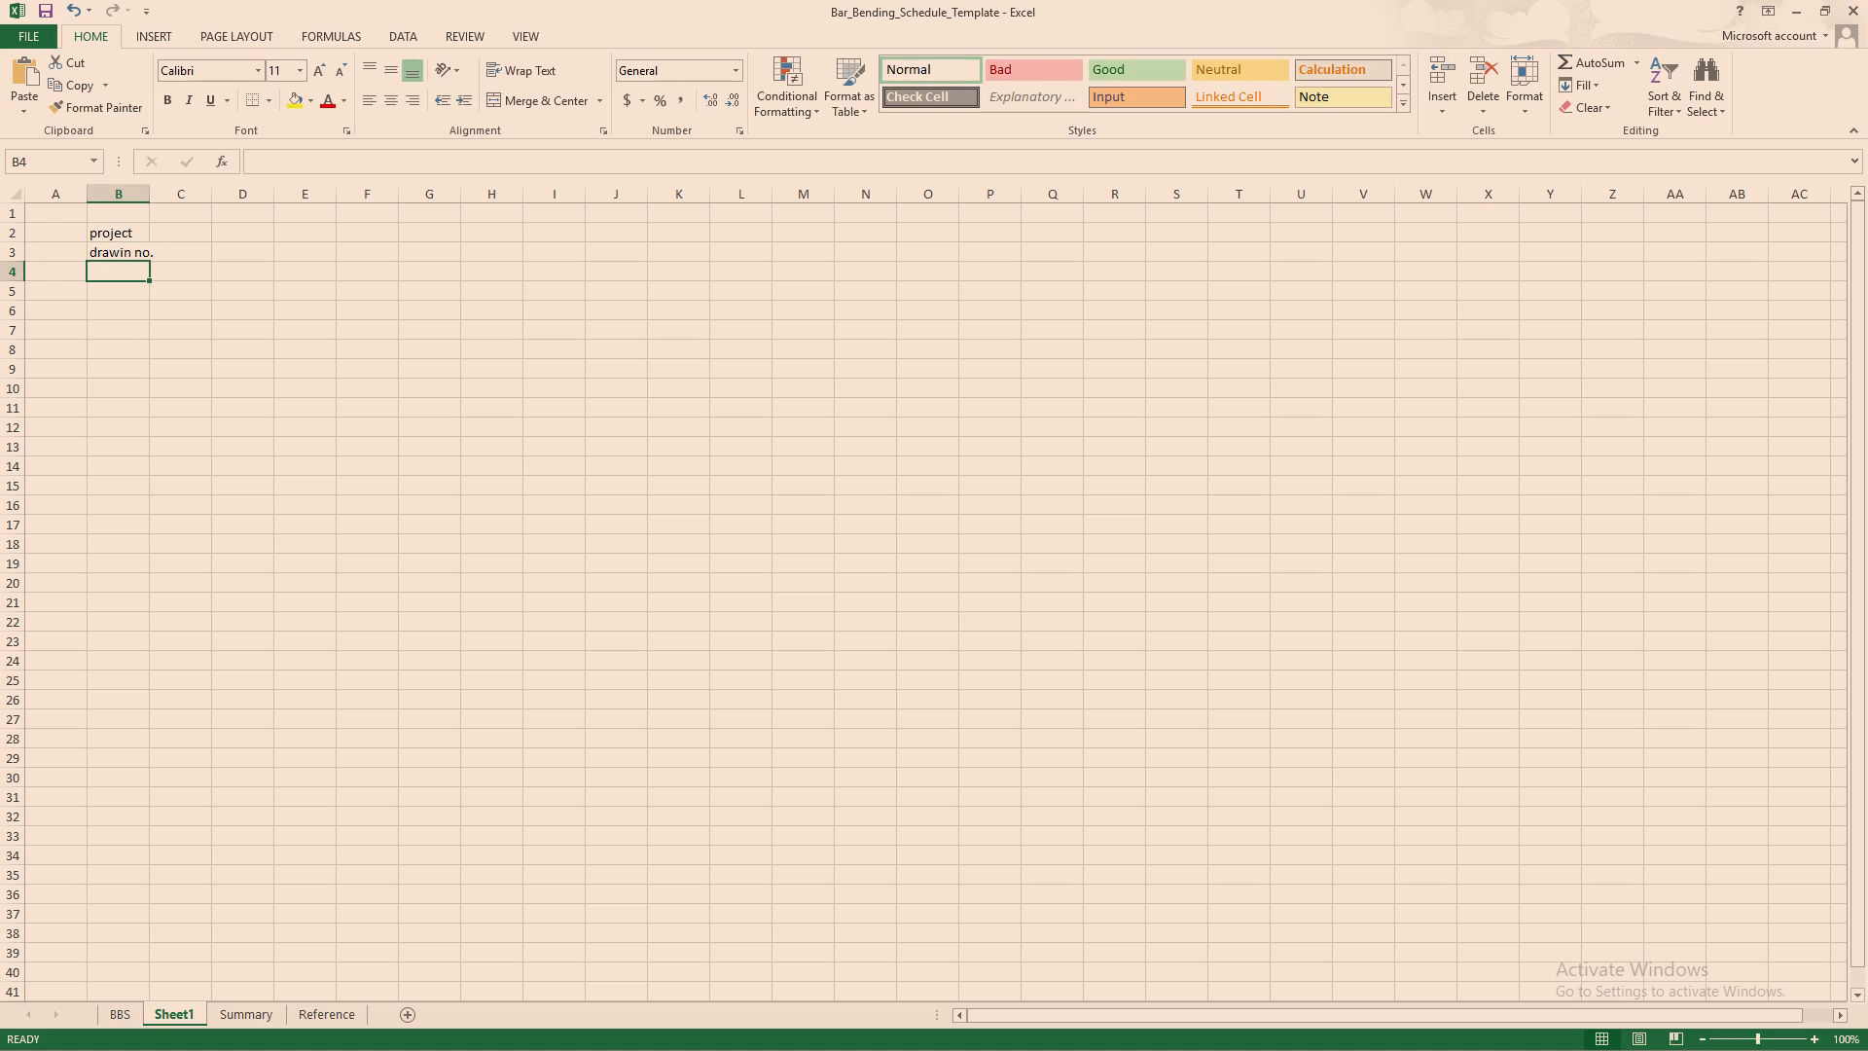
left_click(129, 1006)
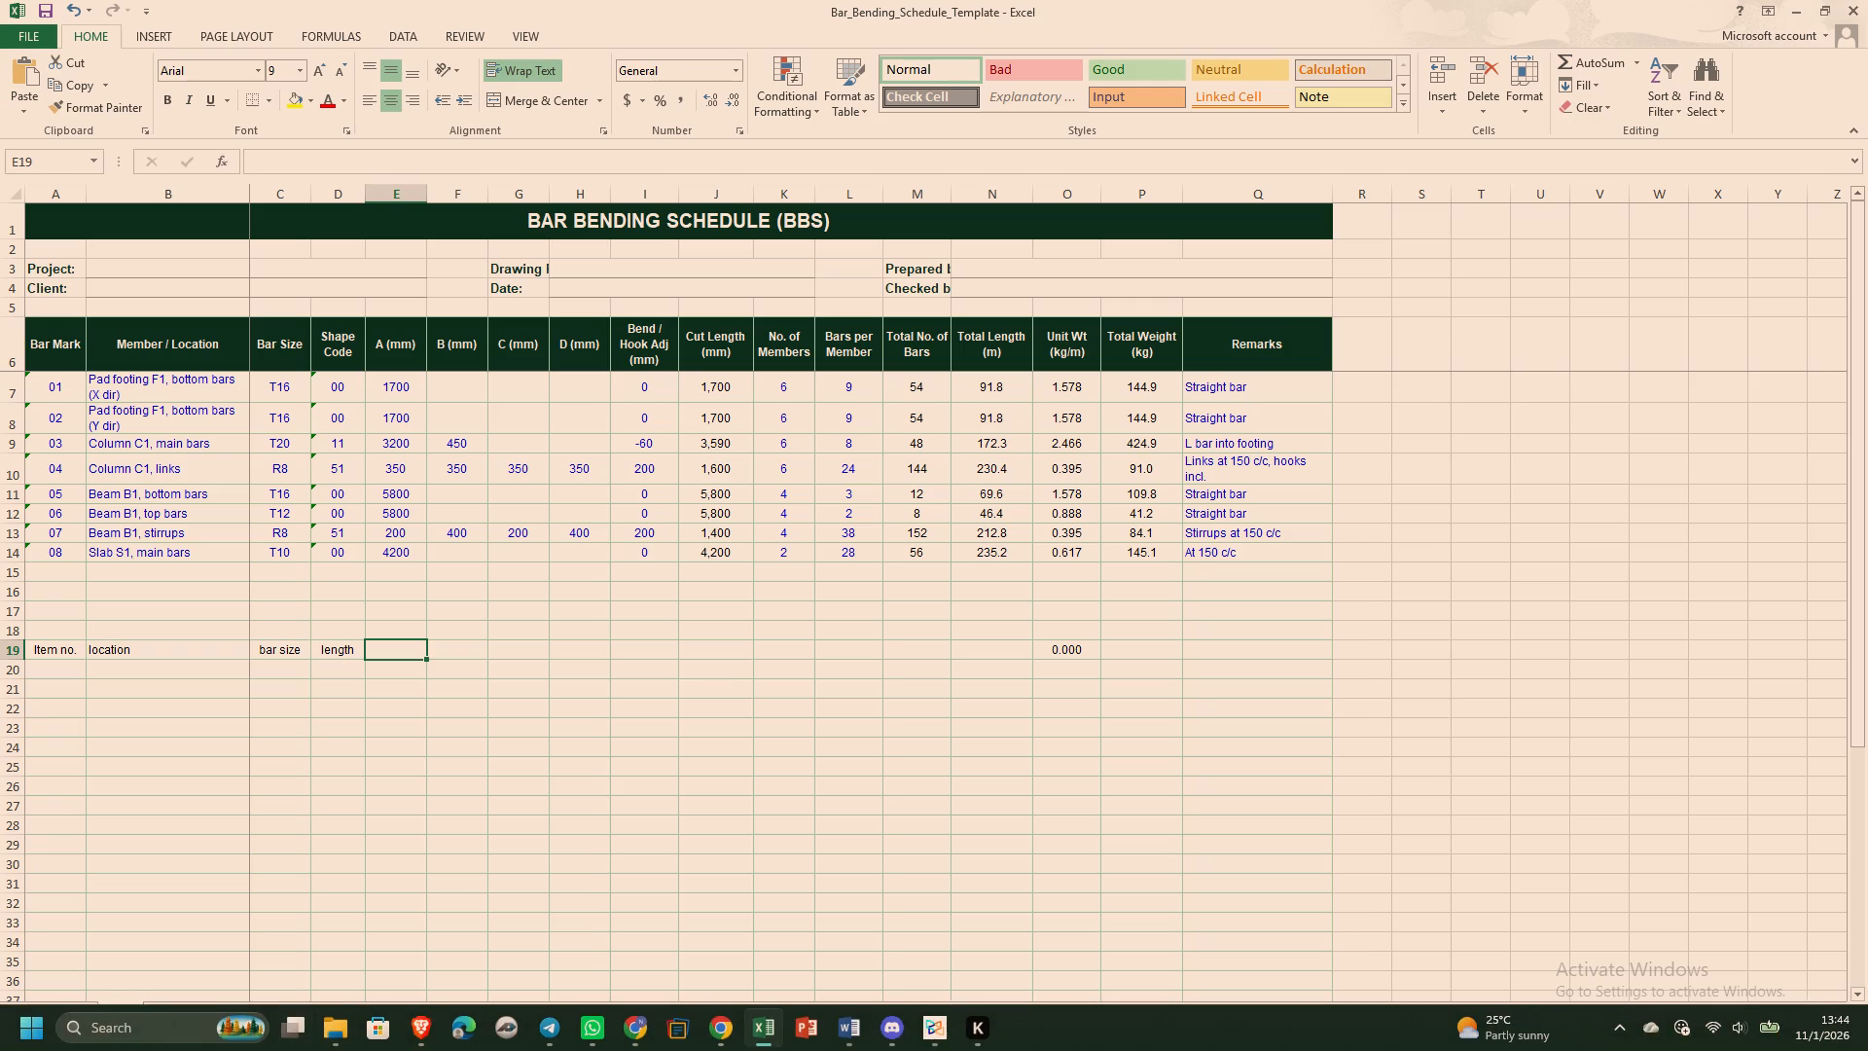
Enter the label "prepared by:" in cell F2 of Sheet1.
left_click(153, 1010)
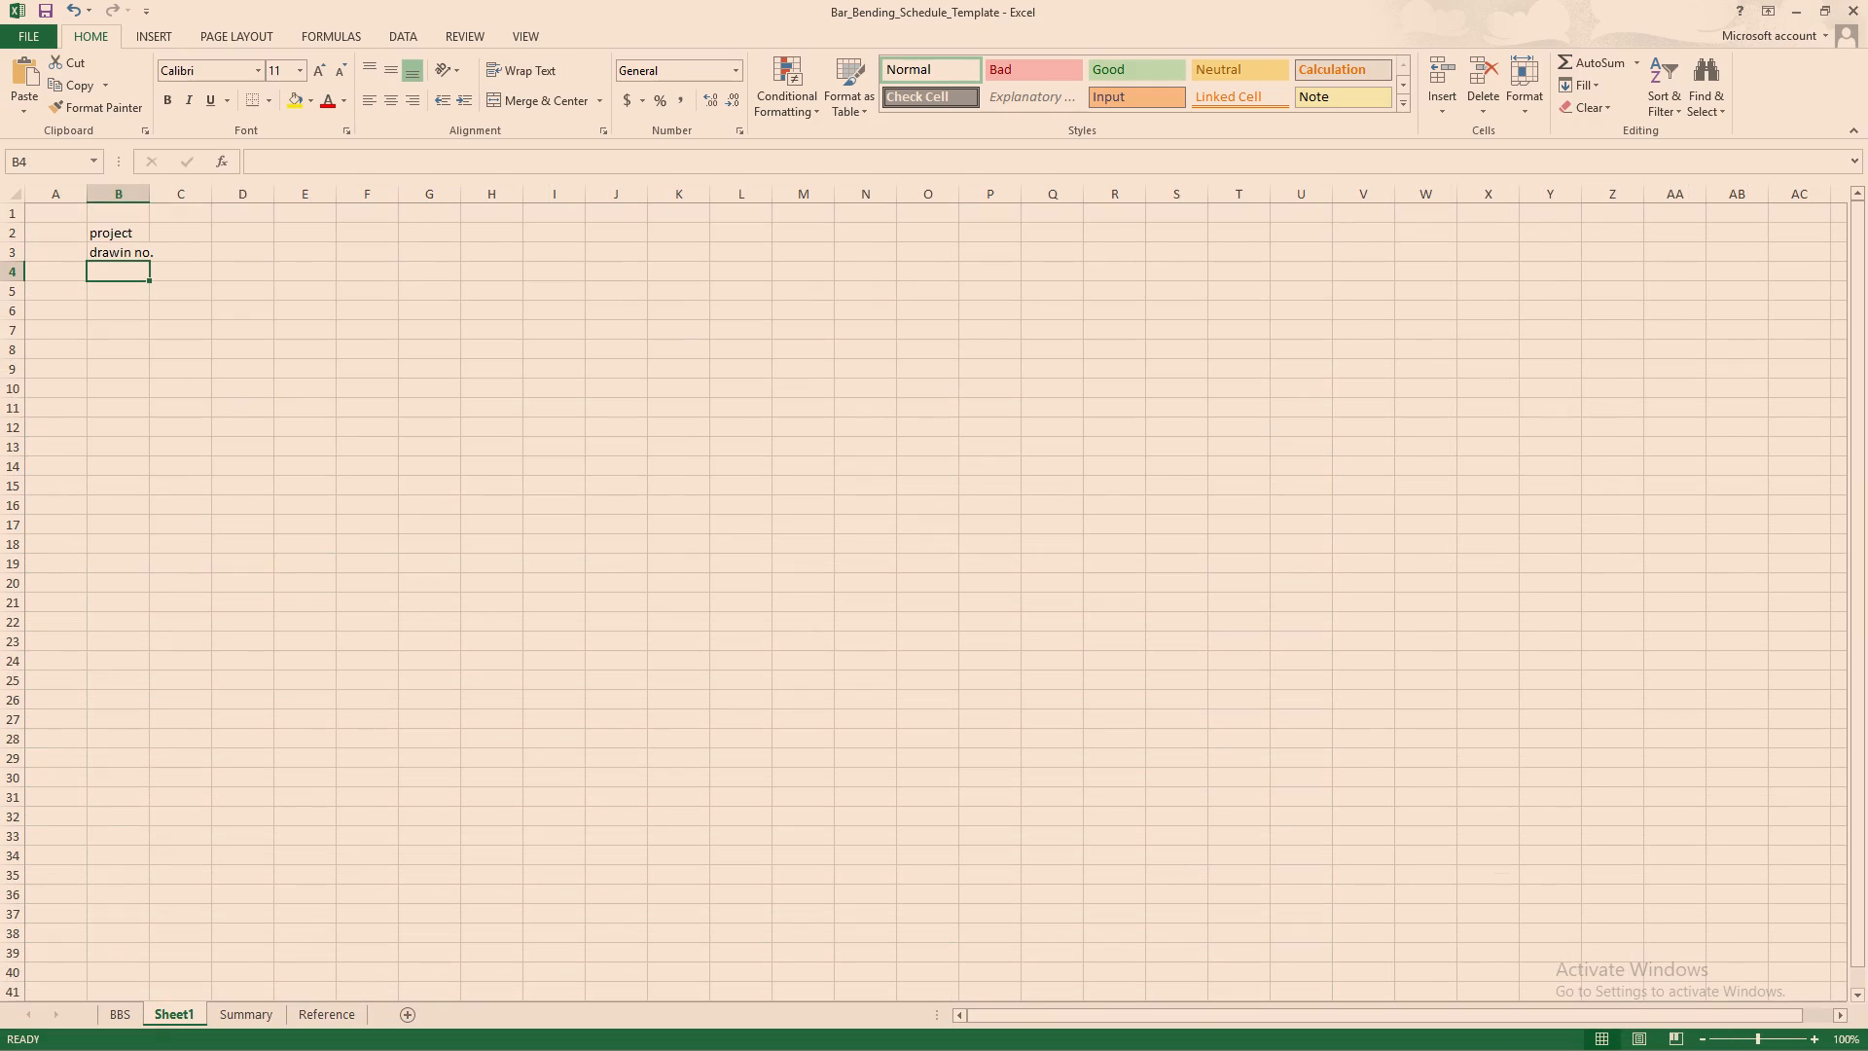
left_click(384, 239)
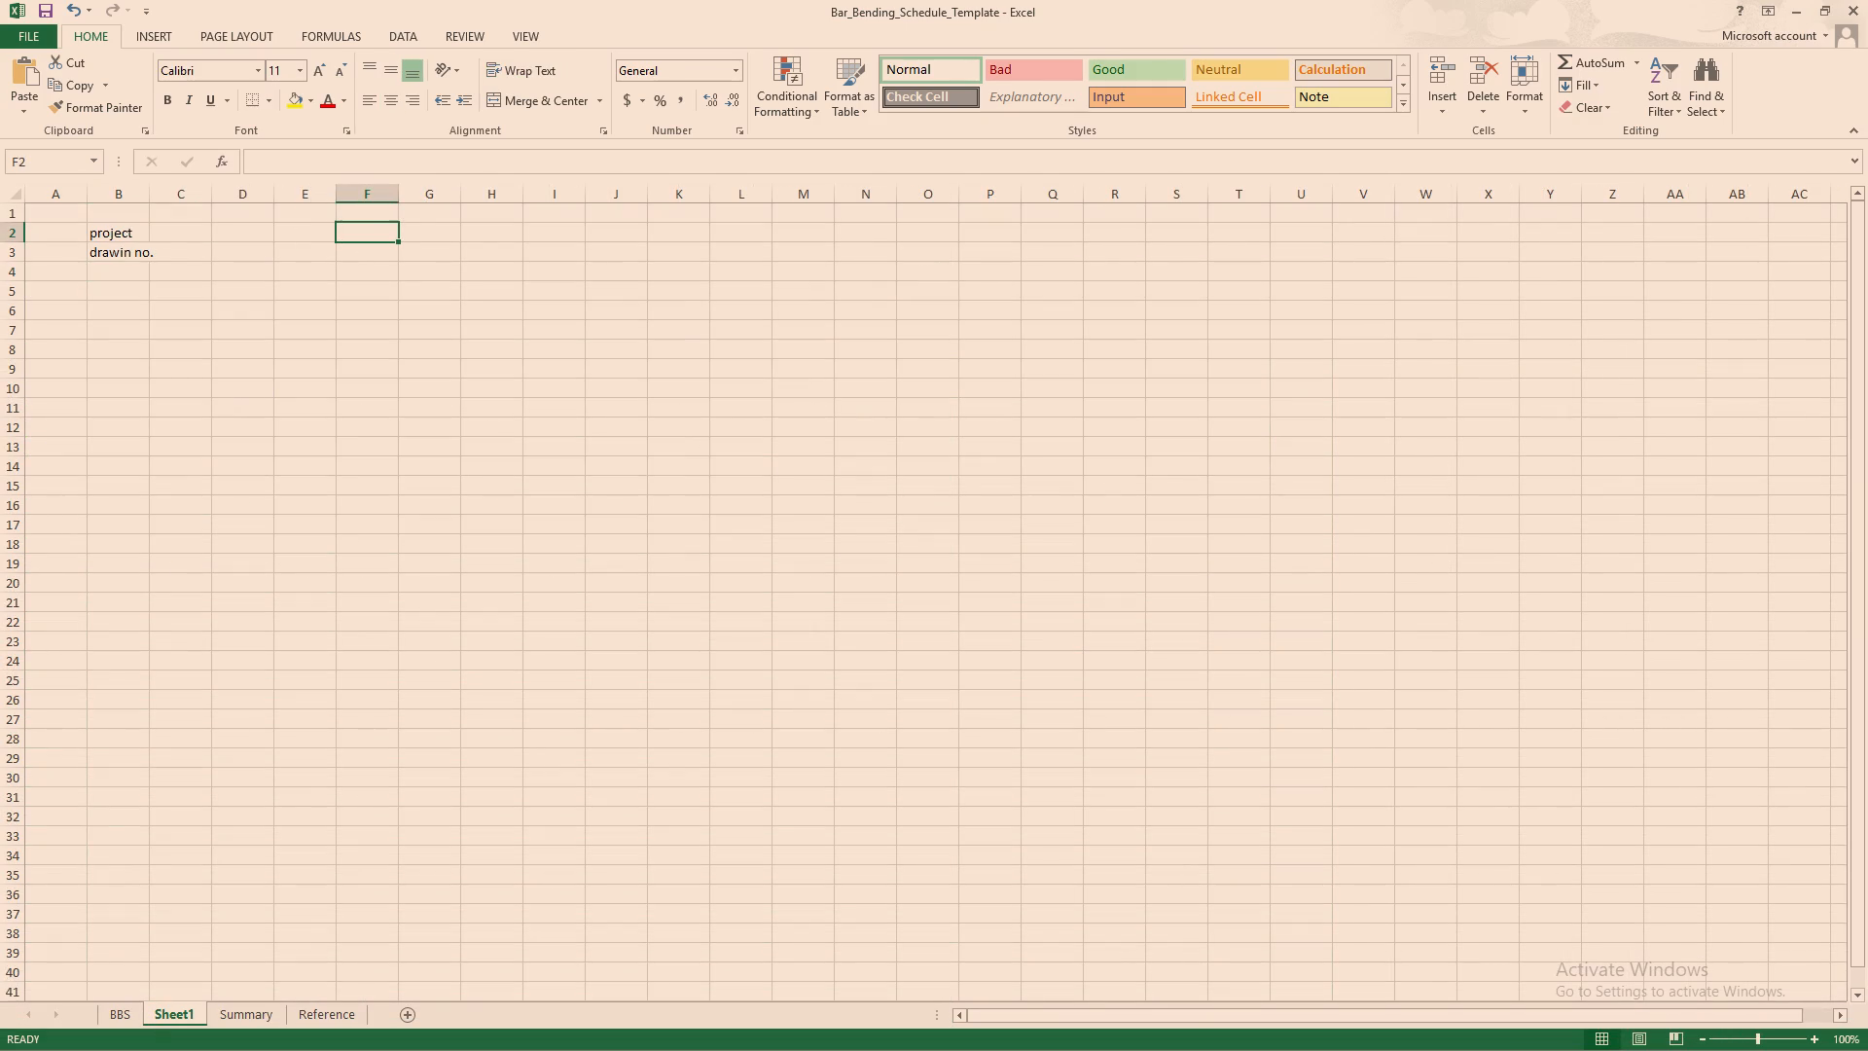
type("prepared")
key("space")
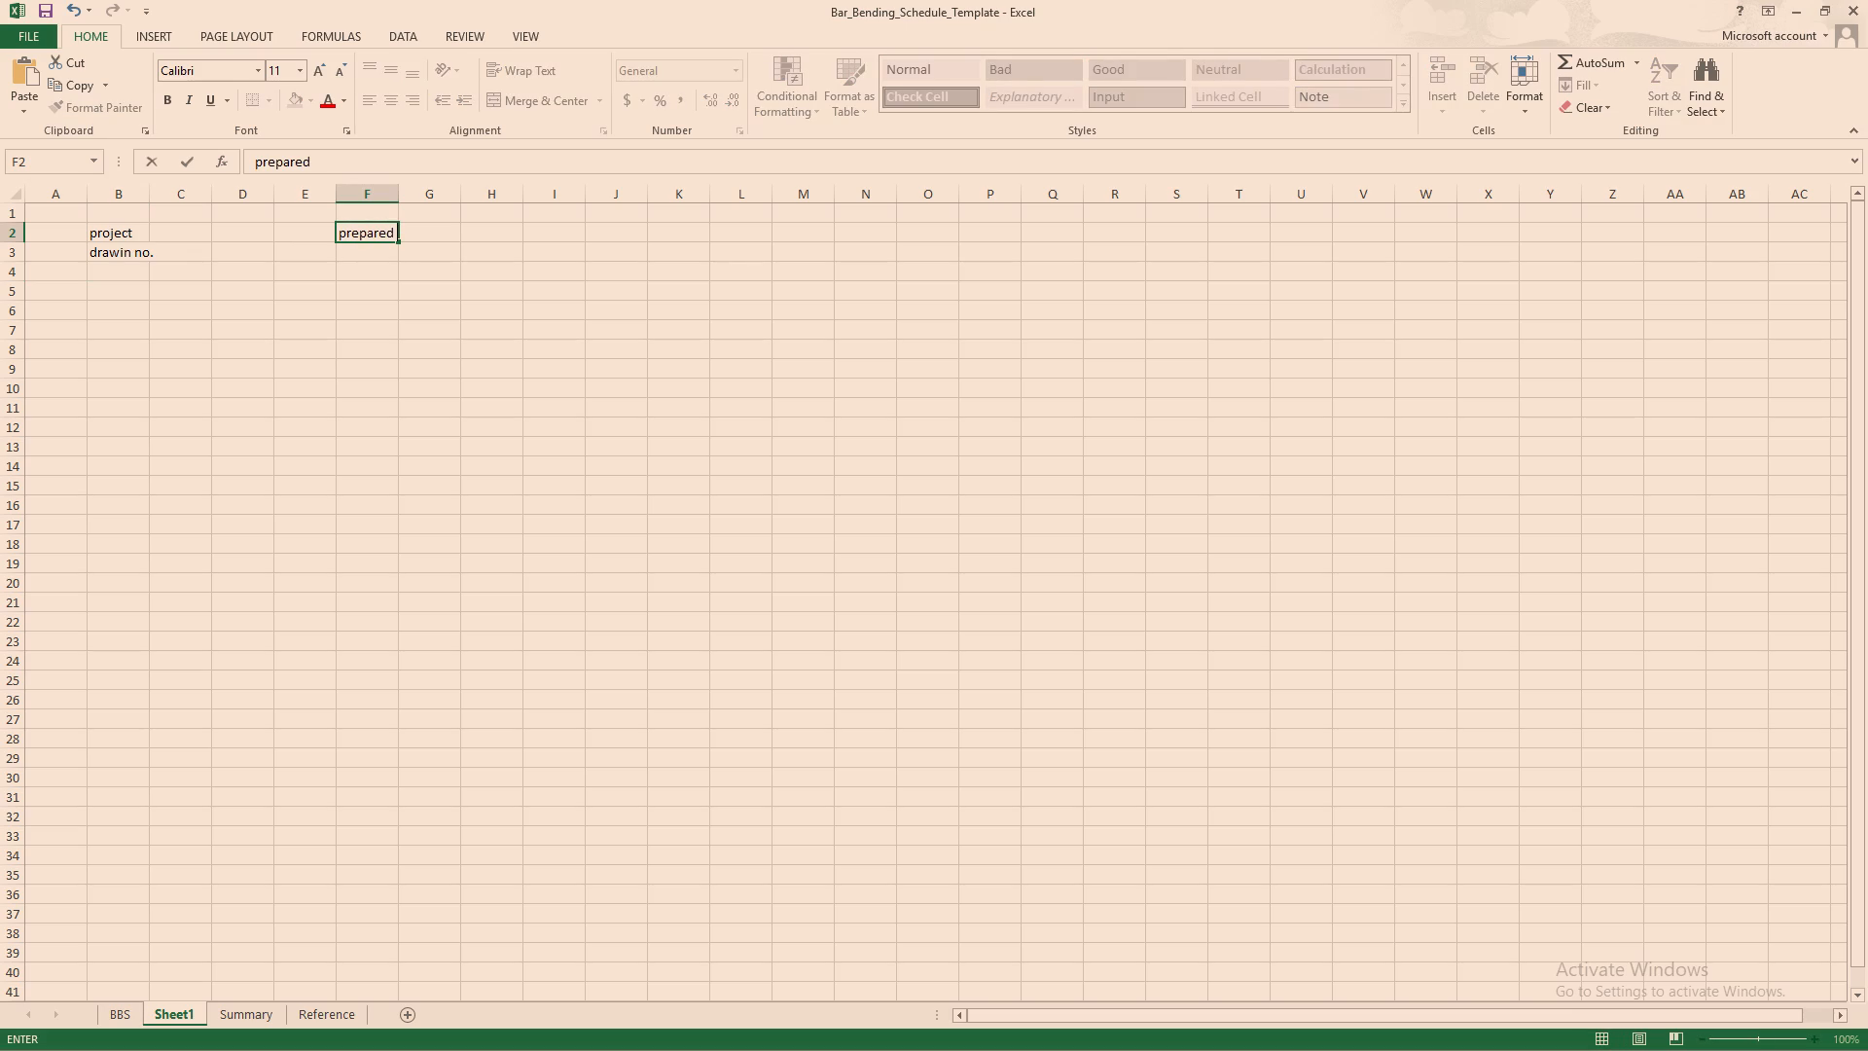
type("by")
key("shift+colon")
Enter the label "checked by:" in cell F3 of Sheet1, using the BBS sheet's header labels as reference.
left_click(380, 255)
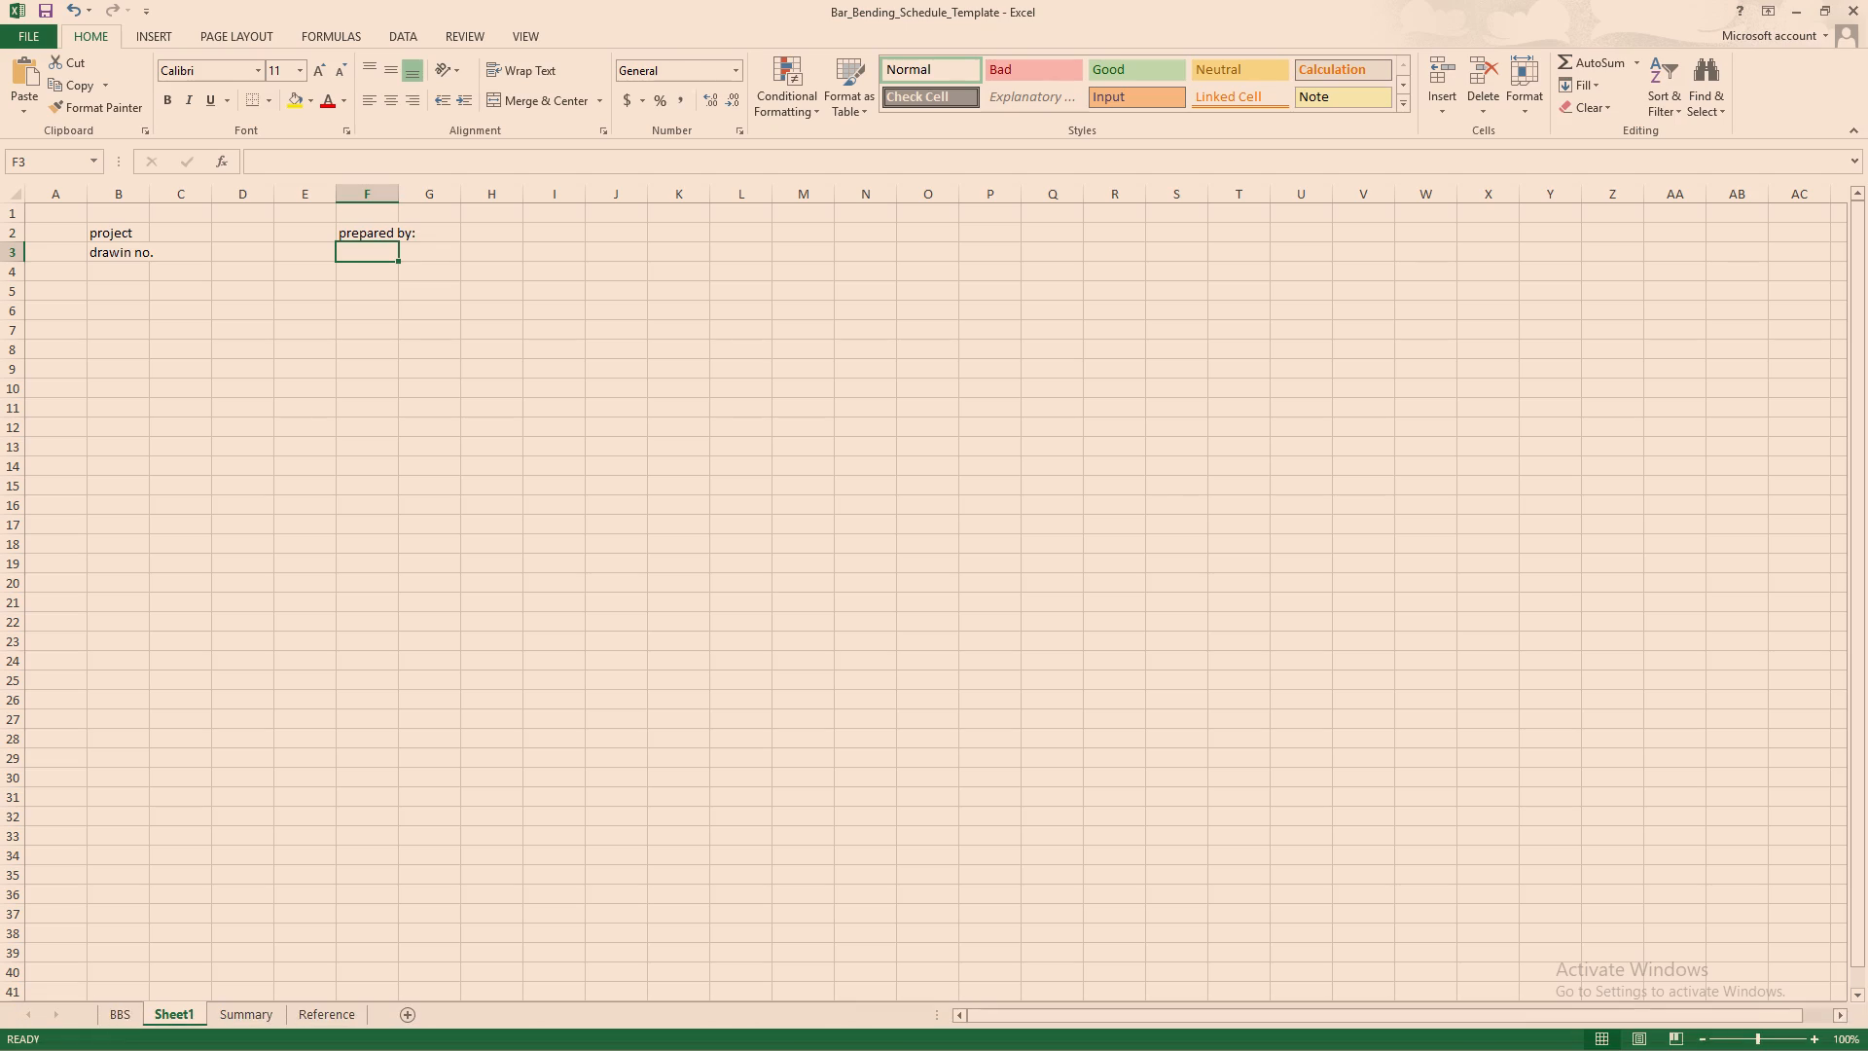
left_click(129, 1011)
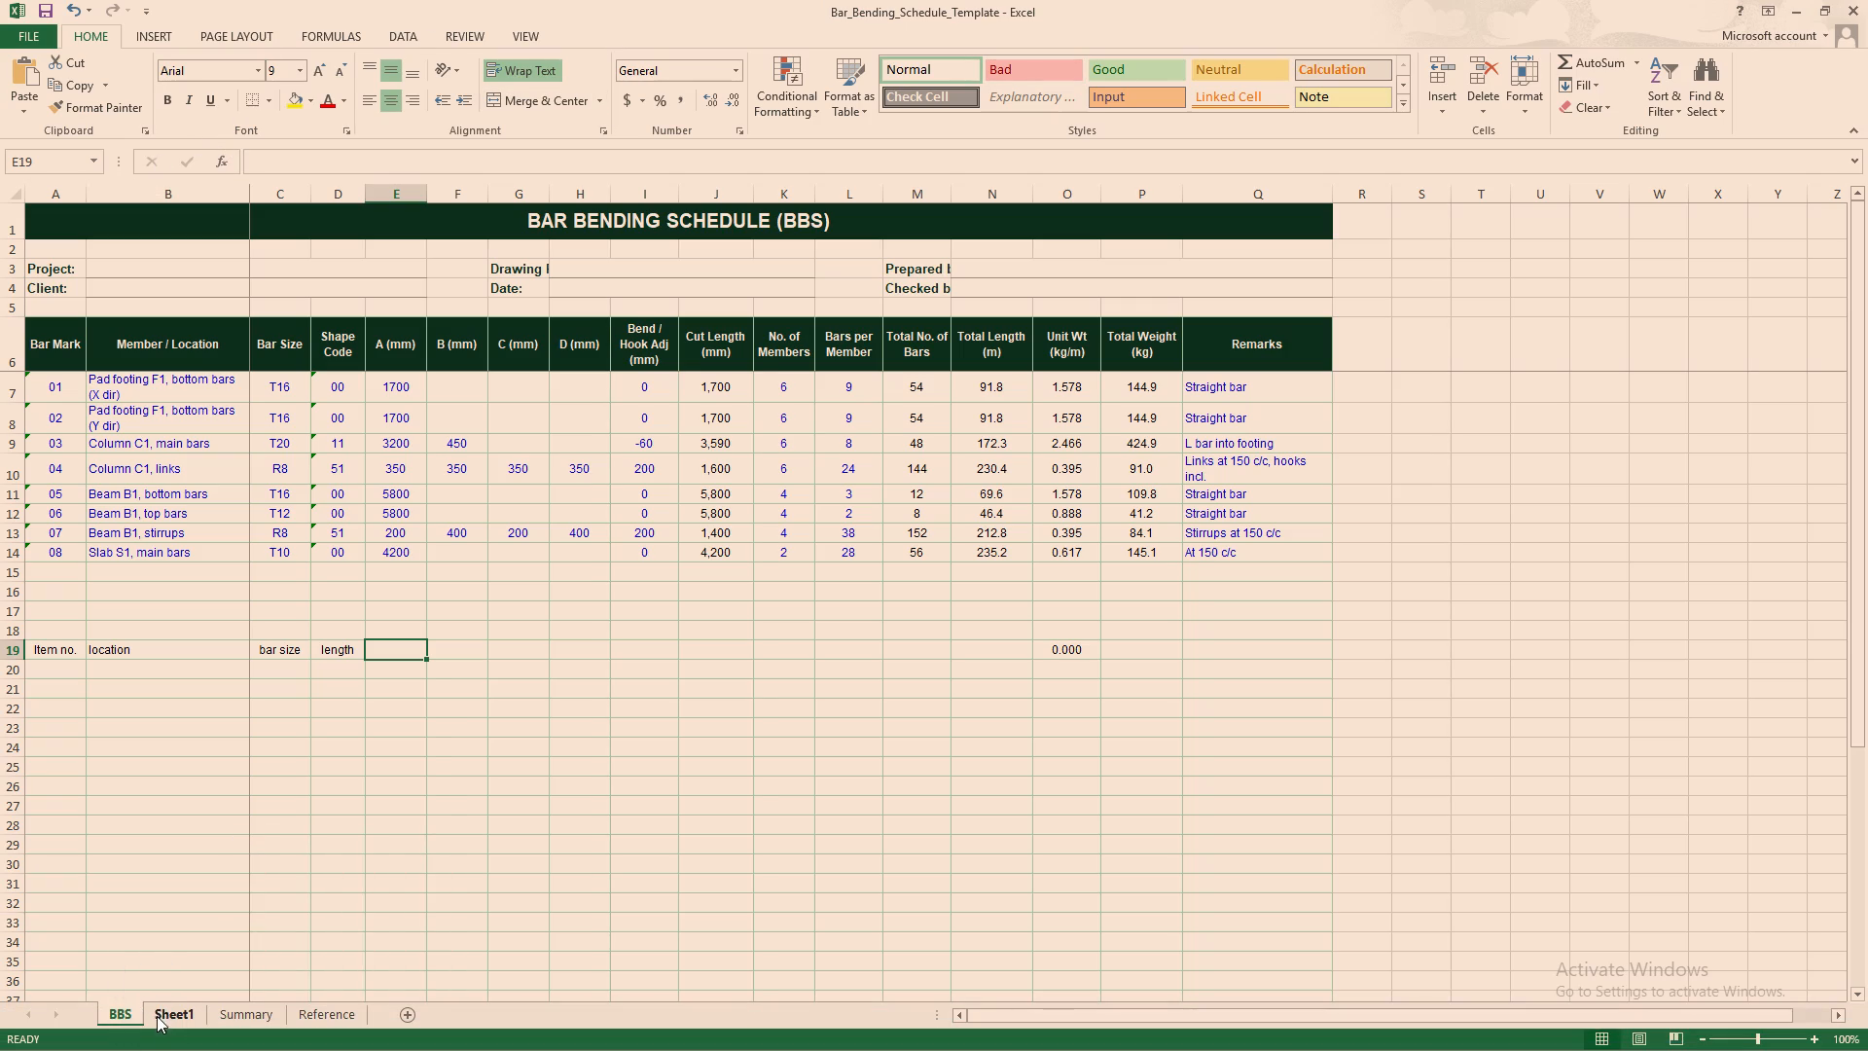
left_click(162, 1019)
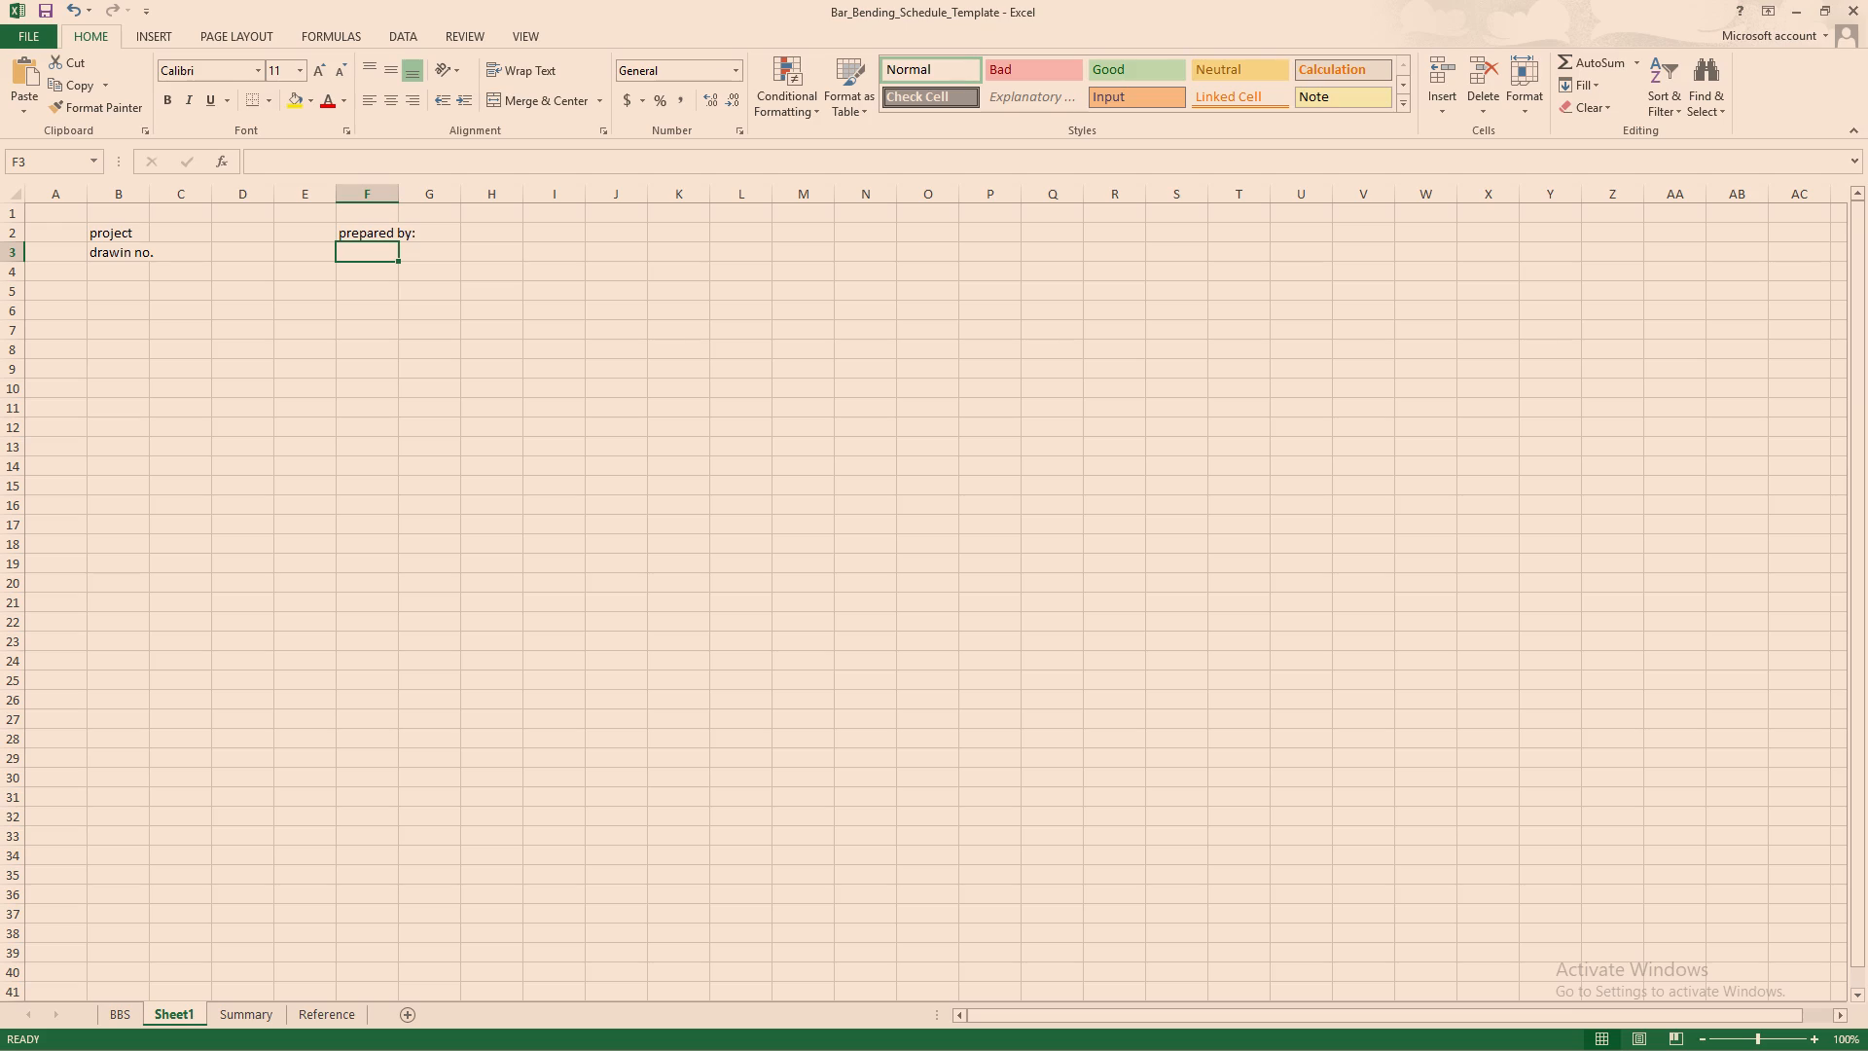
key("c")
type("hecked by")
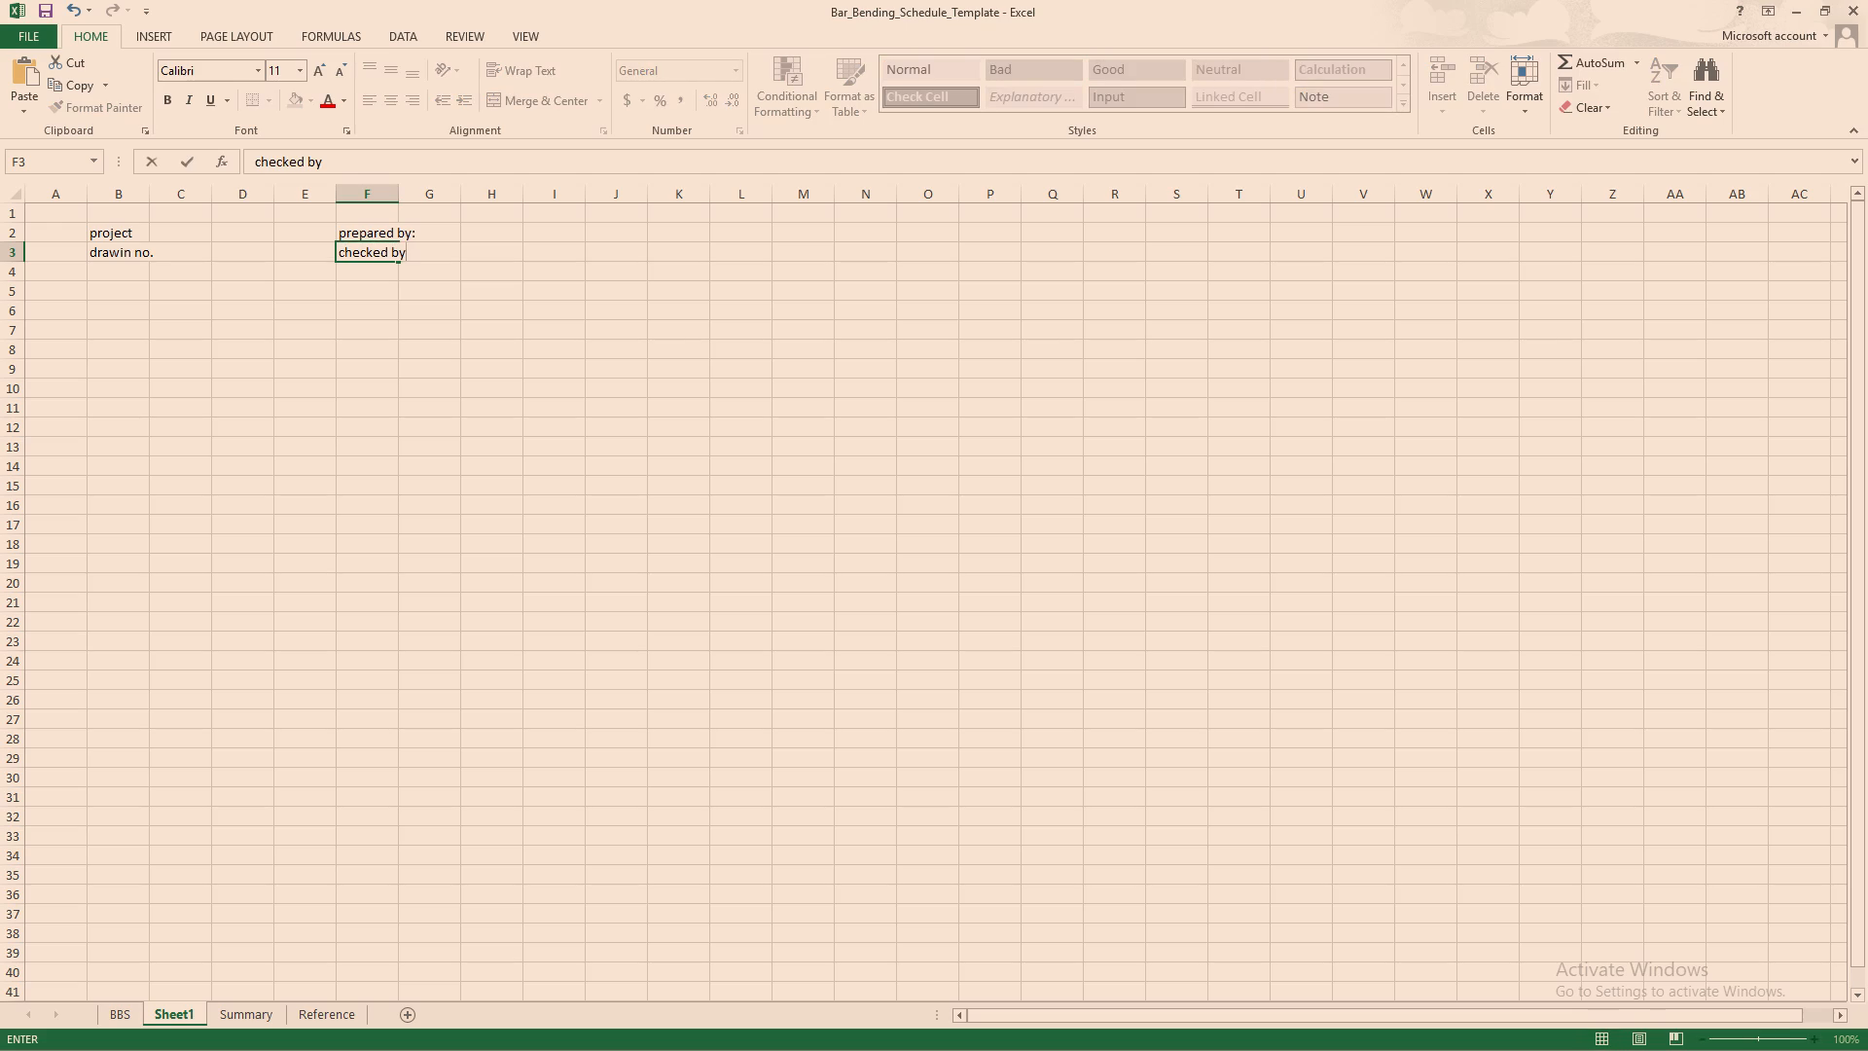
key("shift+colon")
left_click(483, 247)
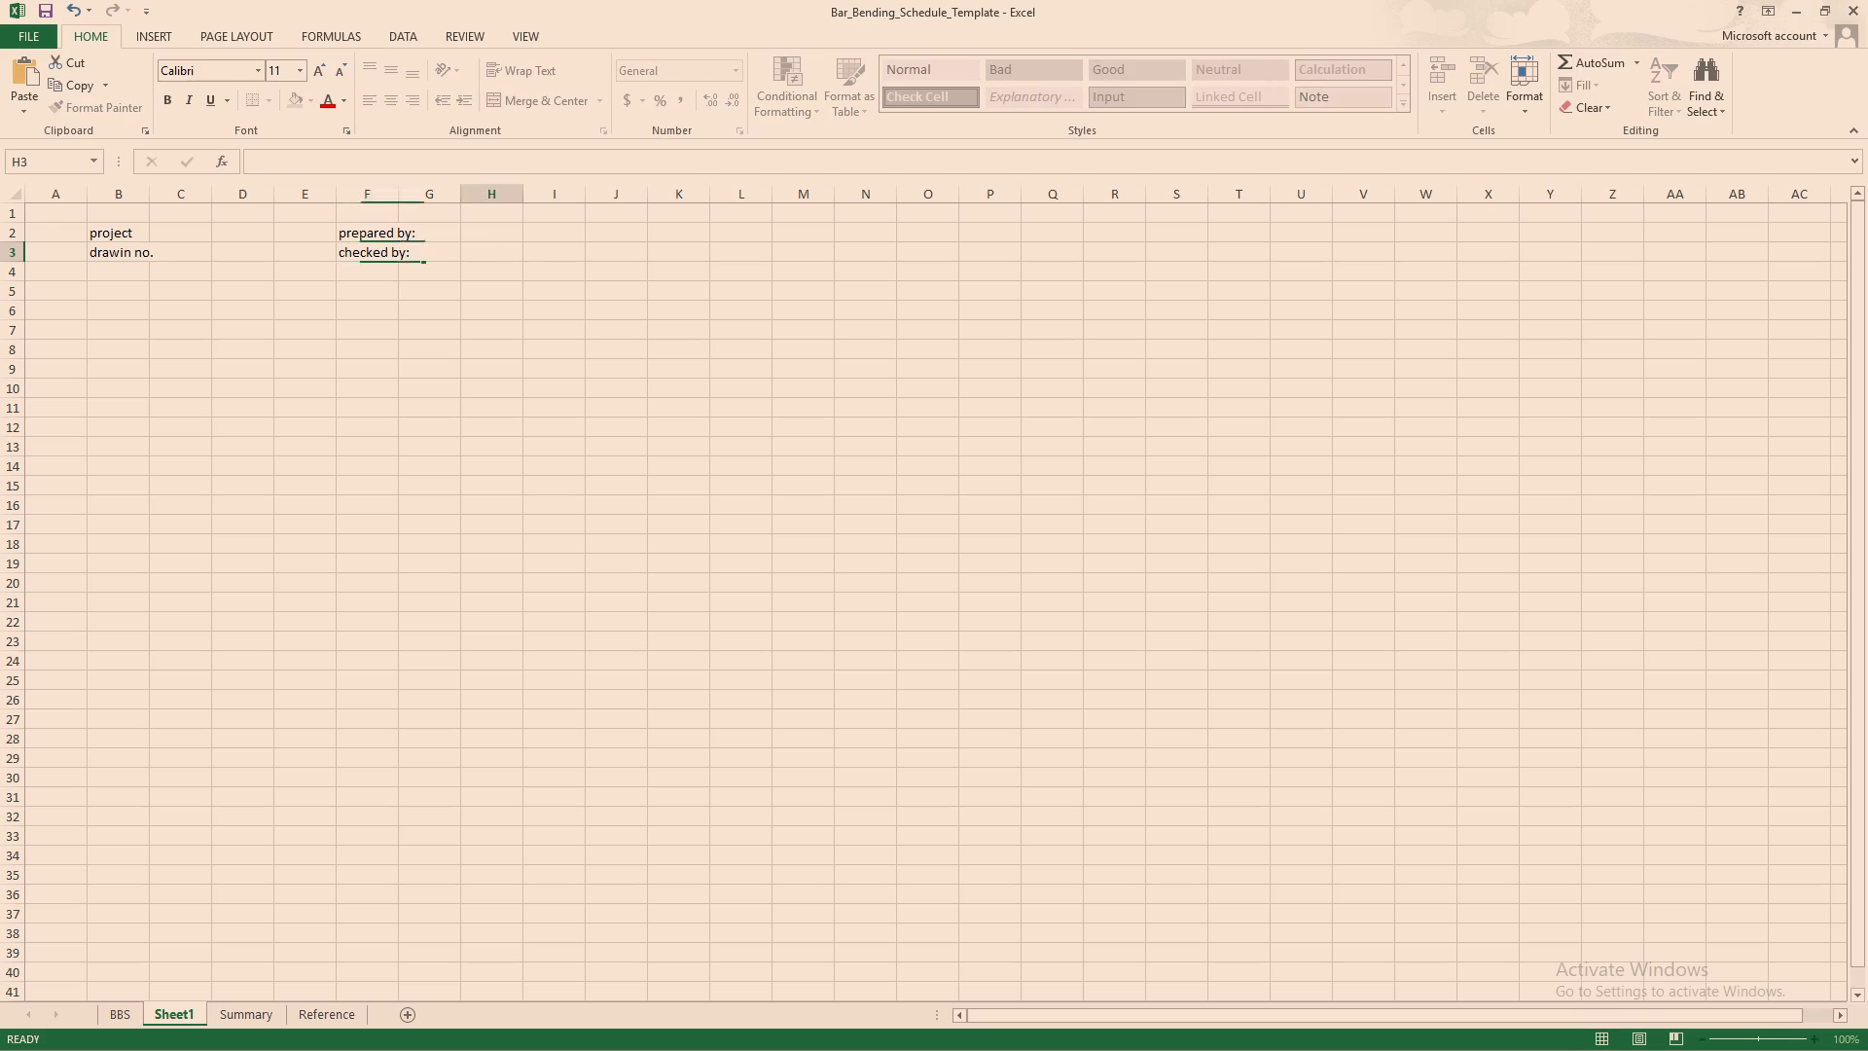
Enter the label "client :" in cell H2 of Sheet1.
left_click(480, 226)
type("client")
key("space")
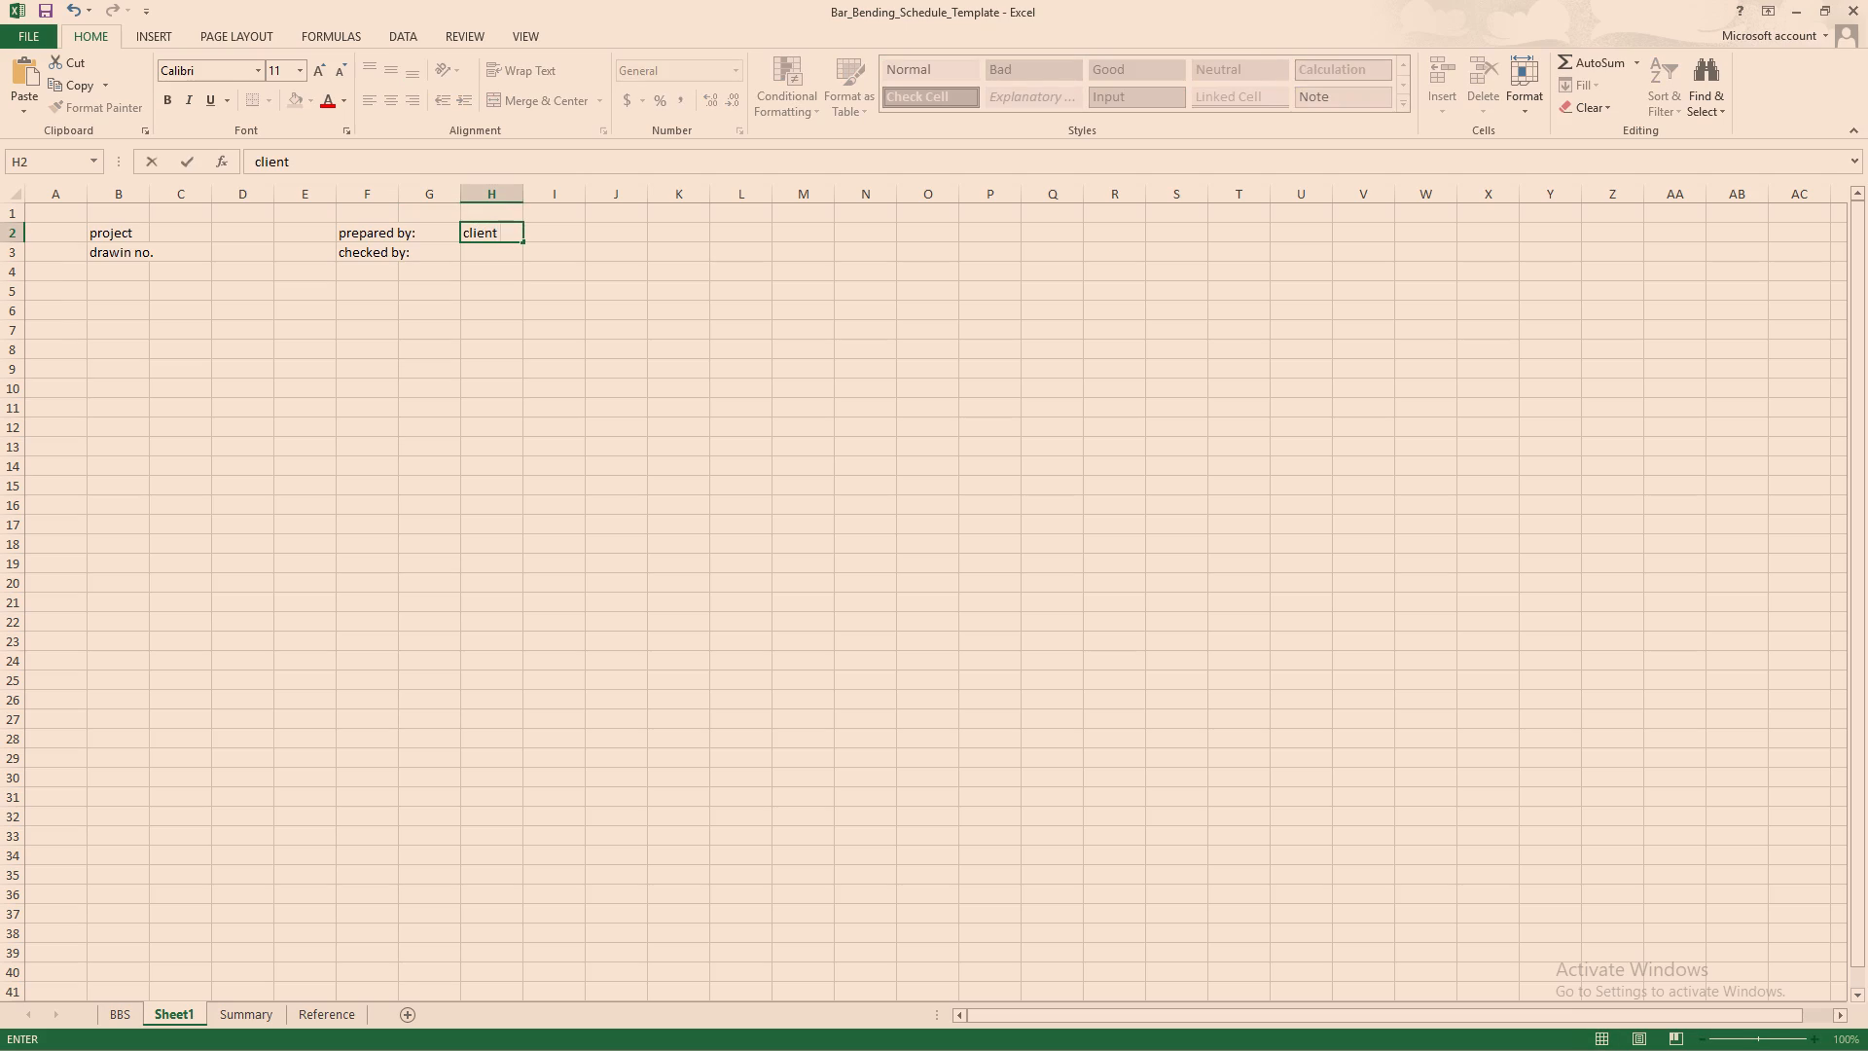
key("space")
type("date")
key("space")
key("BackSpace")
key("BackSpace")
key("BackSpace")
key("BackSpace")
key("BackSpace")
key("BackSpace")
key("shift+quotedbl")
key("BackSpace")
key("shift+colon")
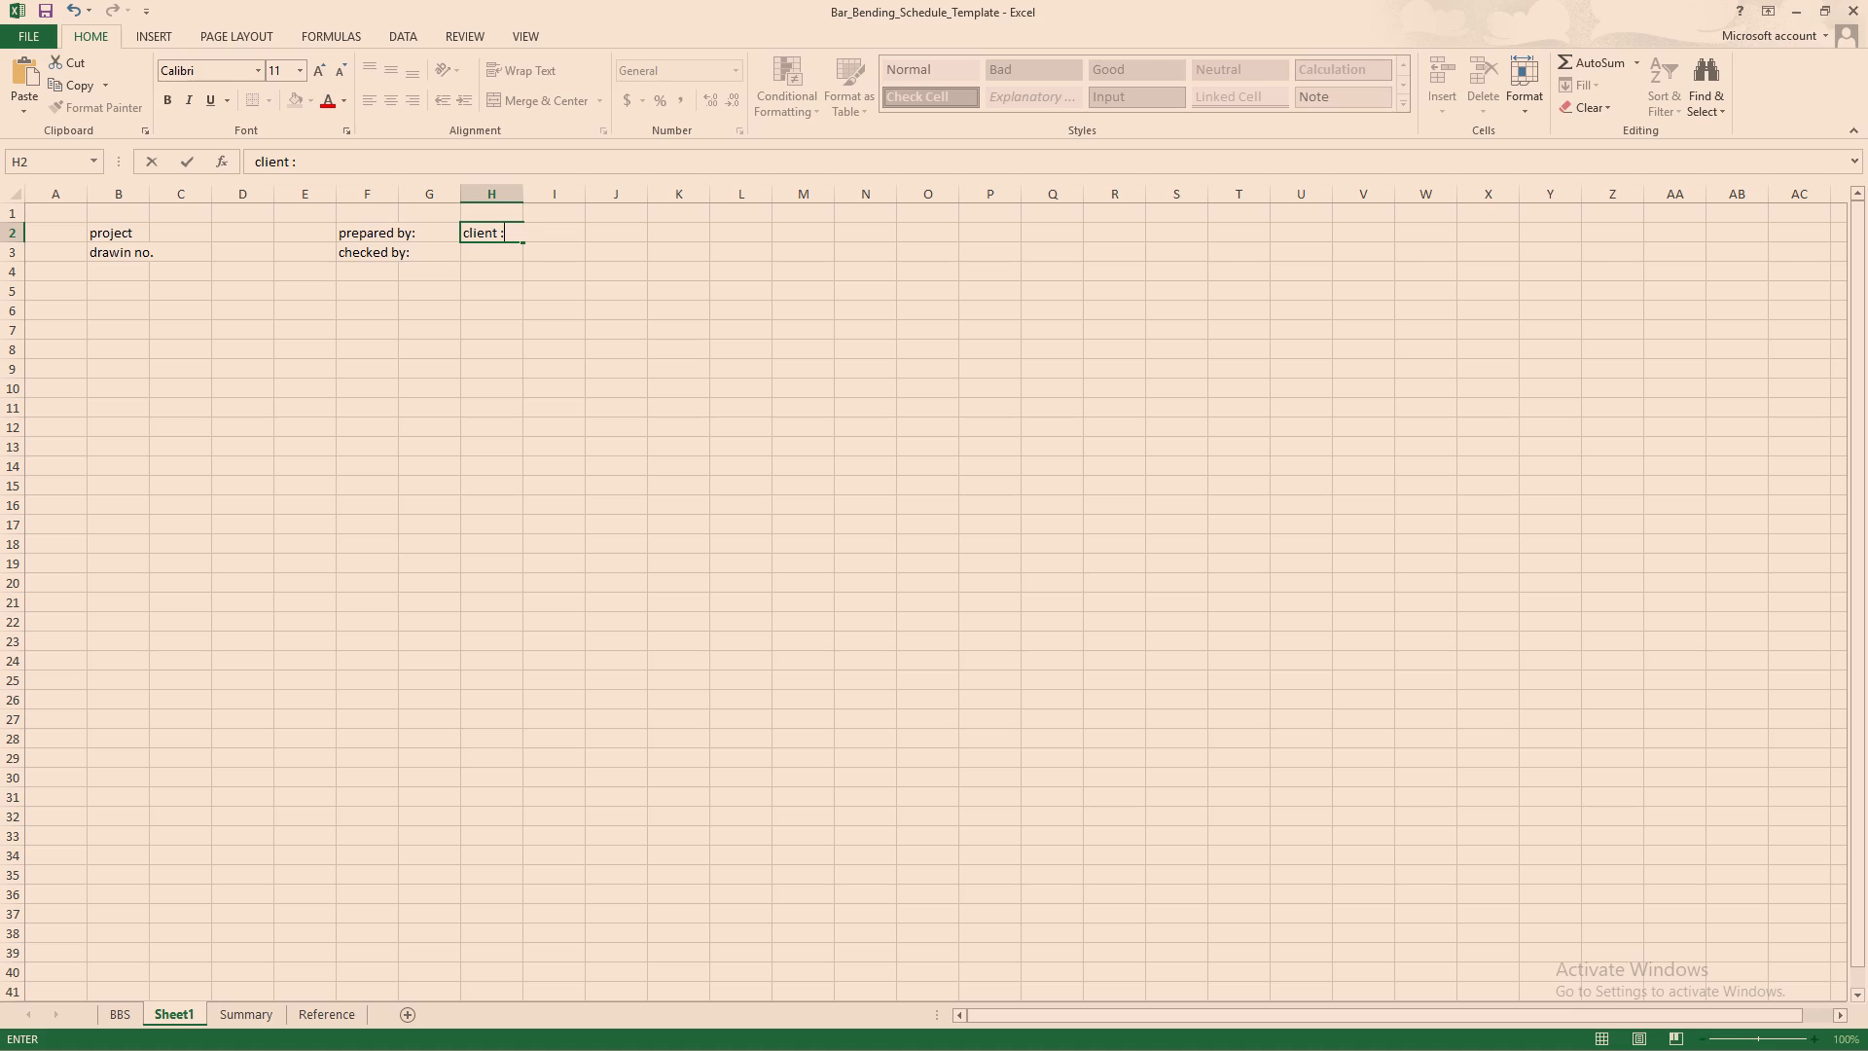
left_click(484, 264)
Enter the label "date:" in cell H3 of Sheet1, below the client label.
left_click(485, 253)
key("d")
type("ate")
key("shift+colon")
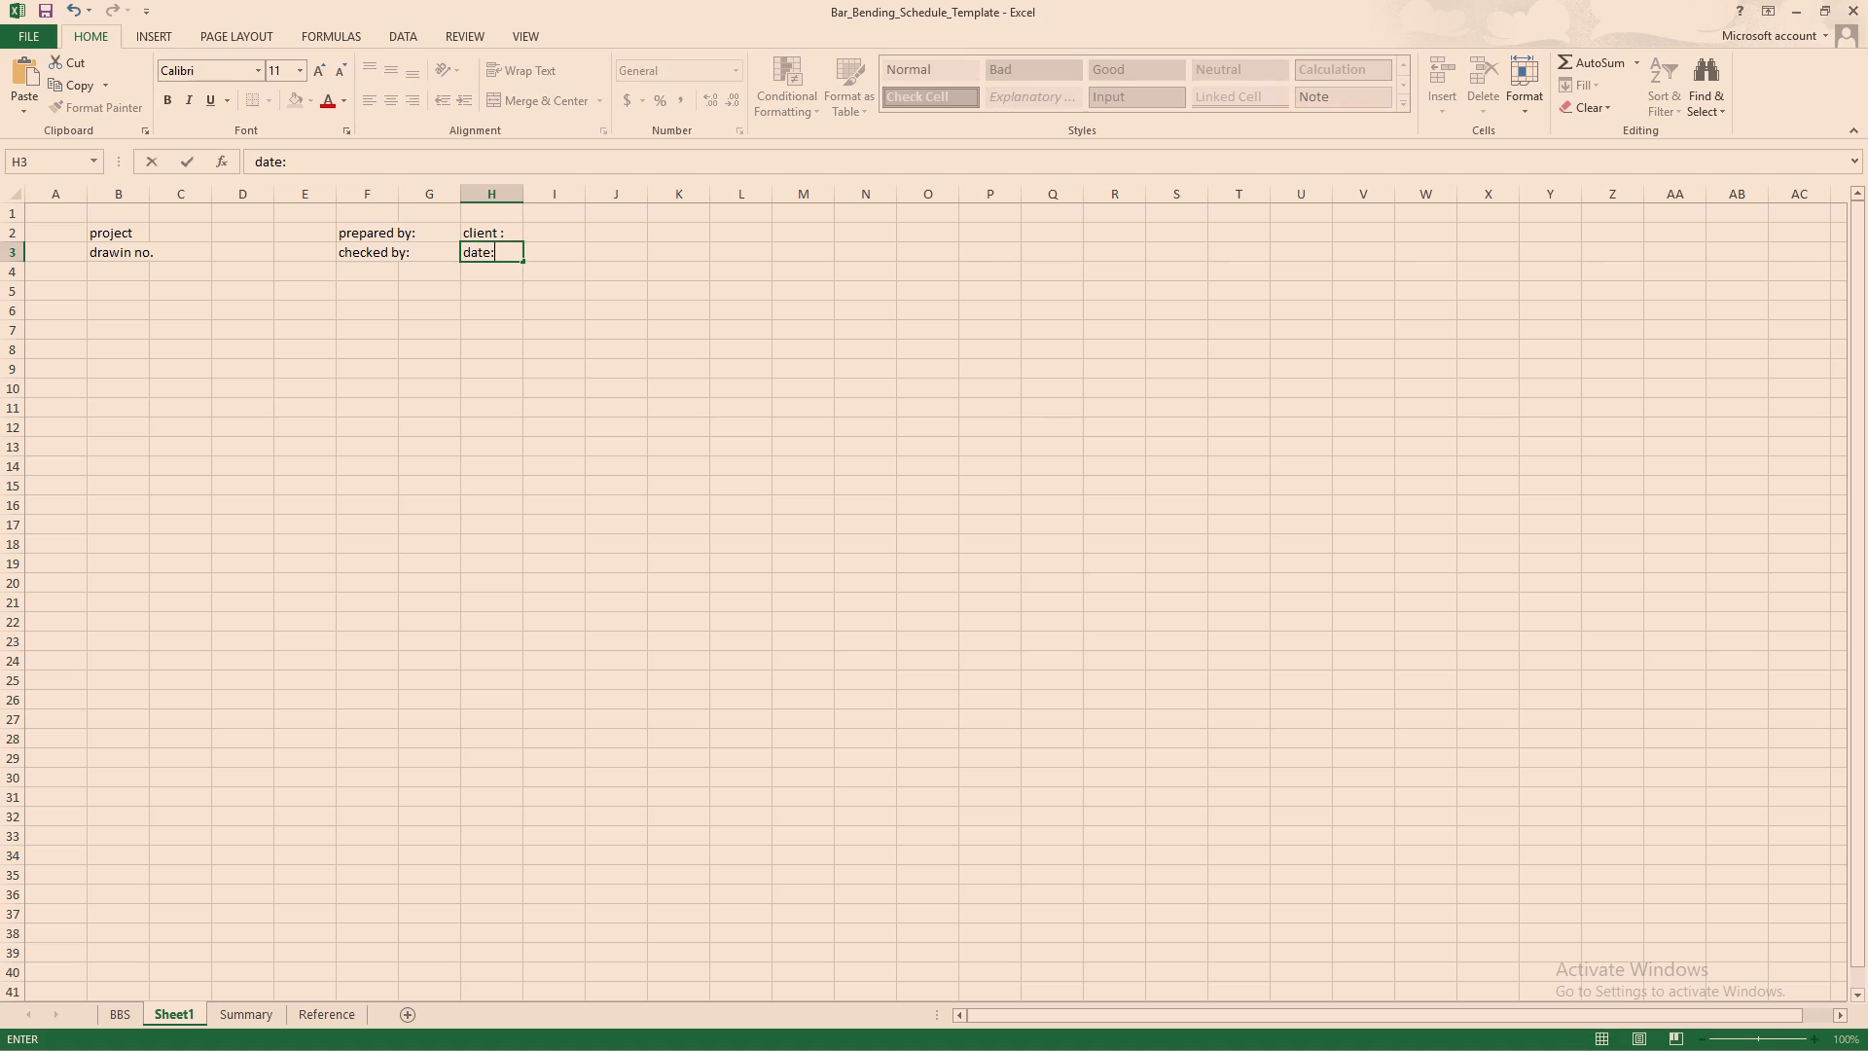
left_click(555, 272)
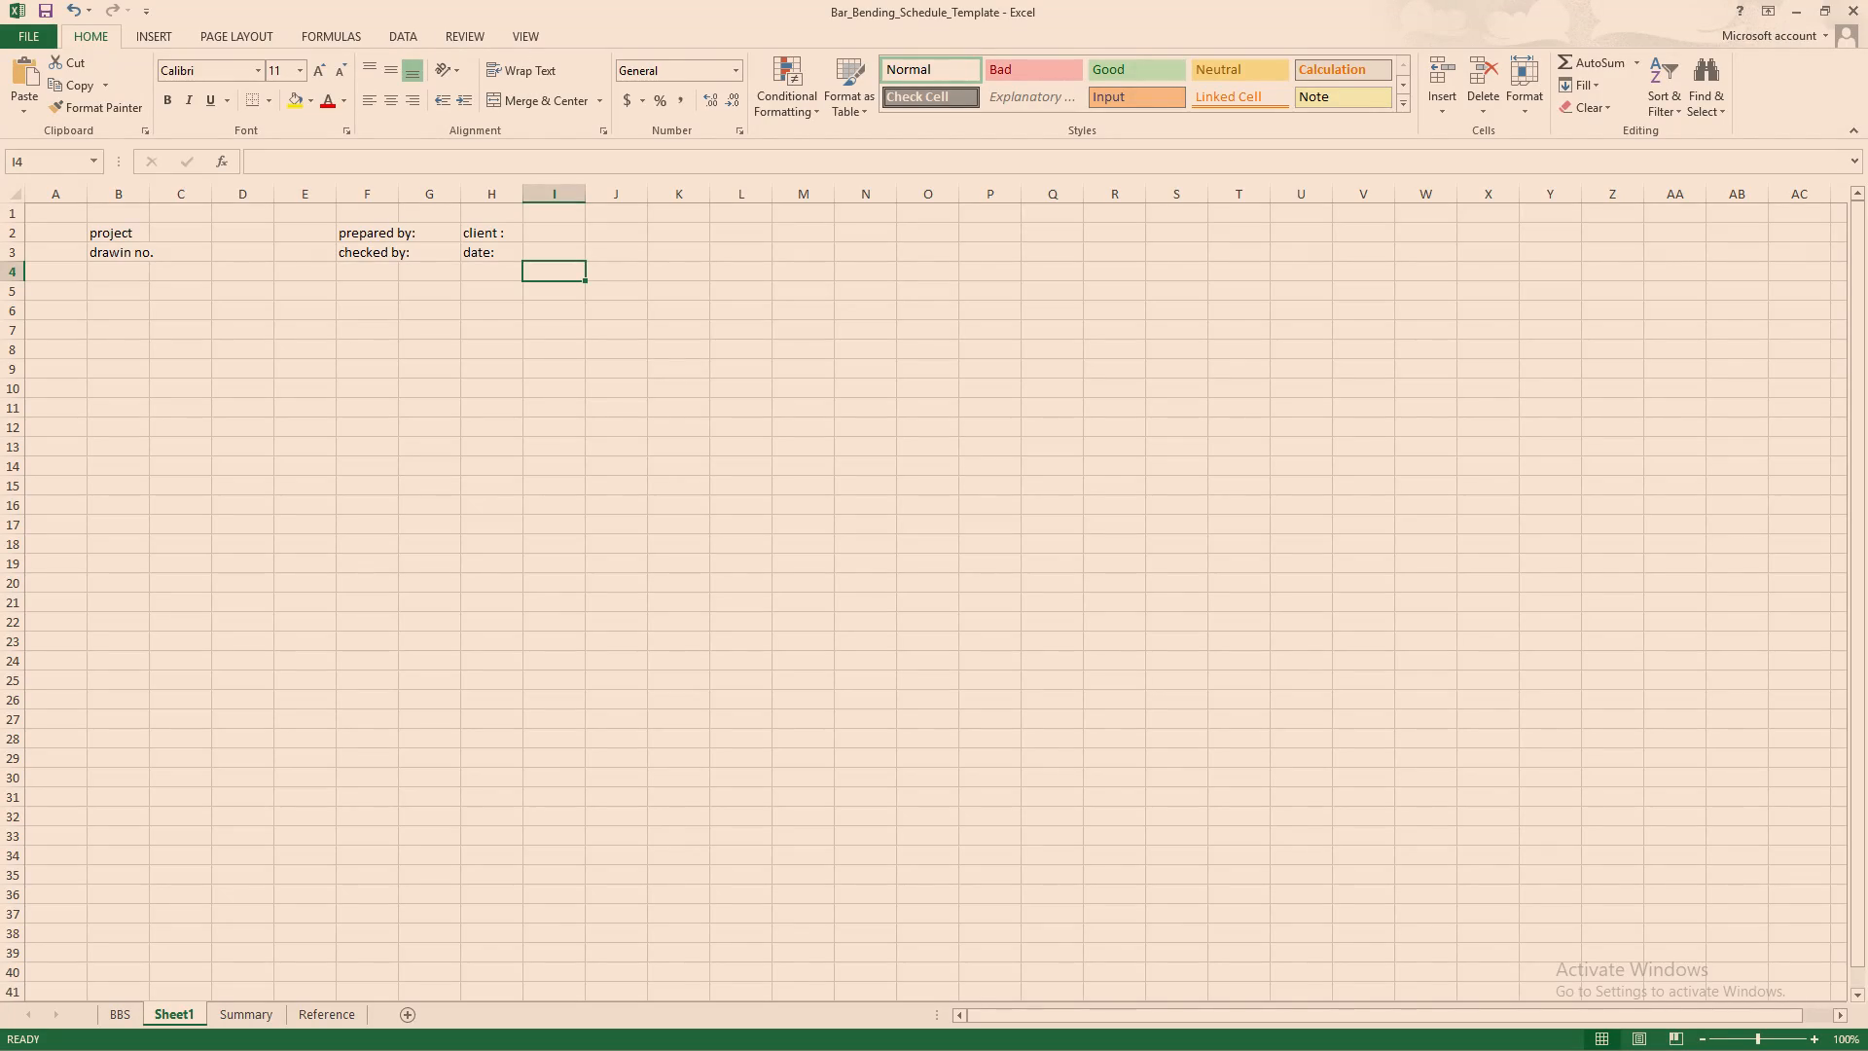
Enter the row 6 headings "item no" in A6, "location" in B6 and "bar size" in C6.
left_click(133, 240)
left_click(159, 259)
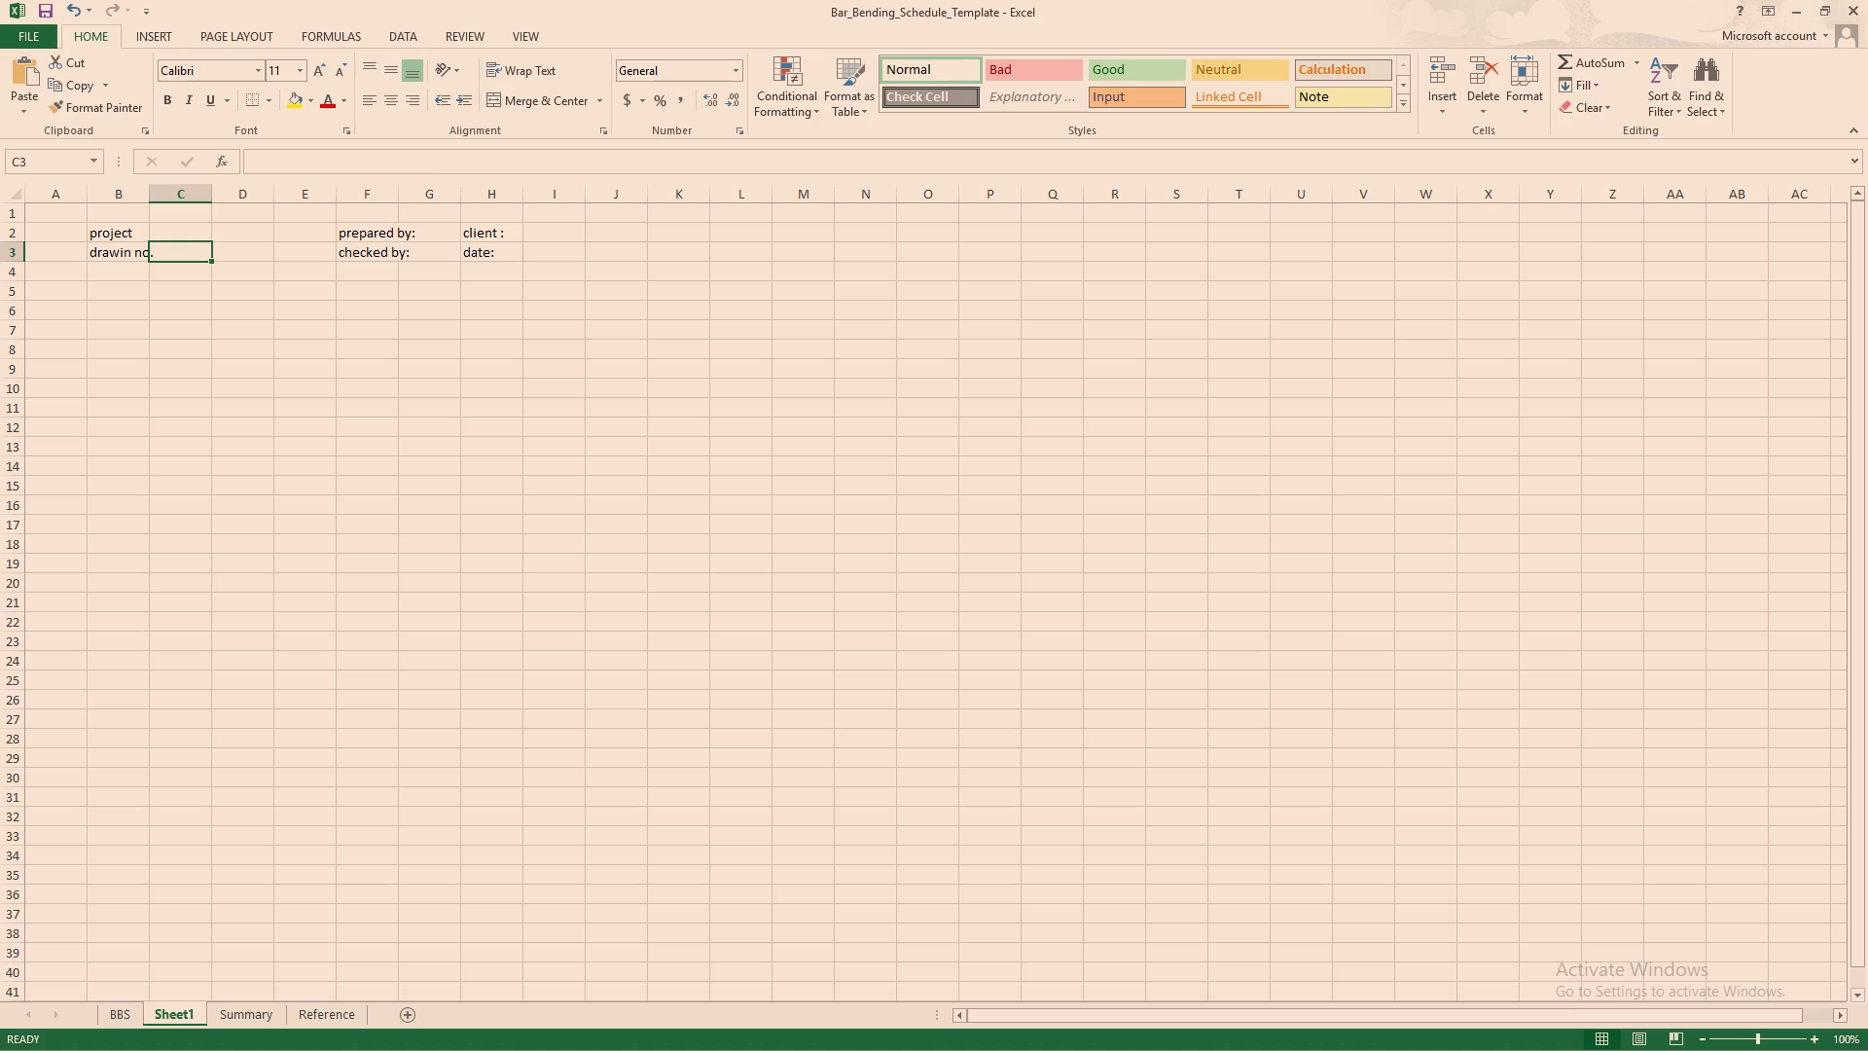
left_click(51, 316)
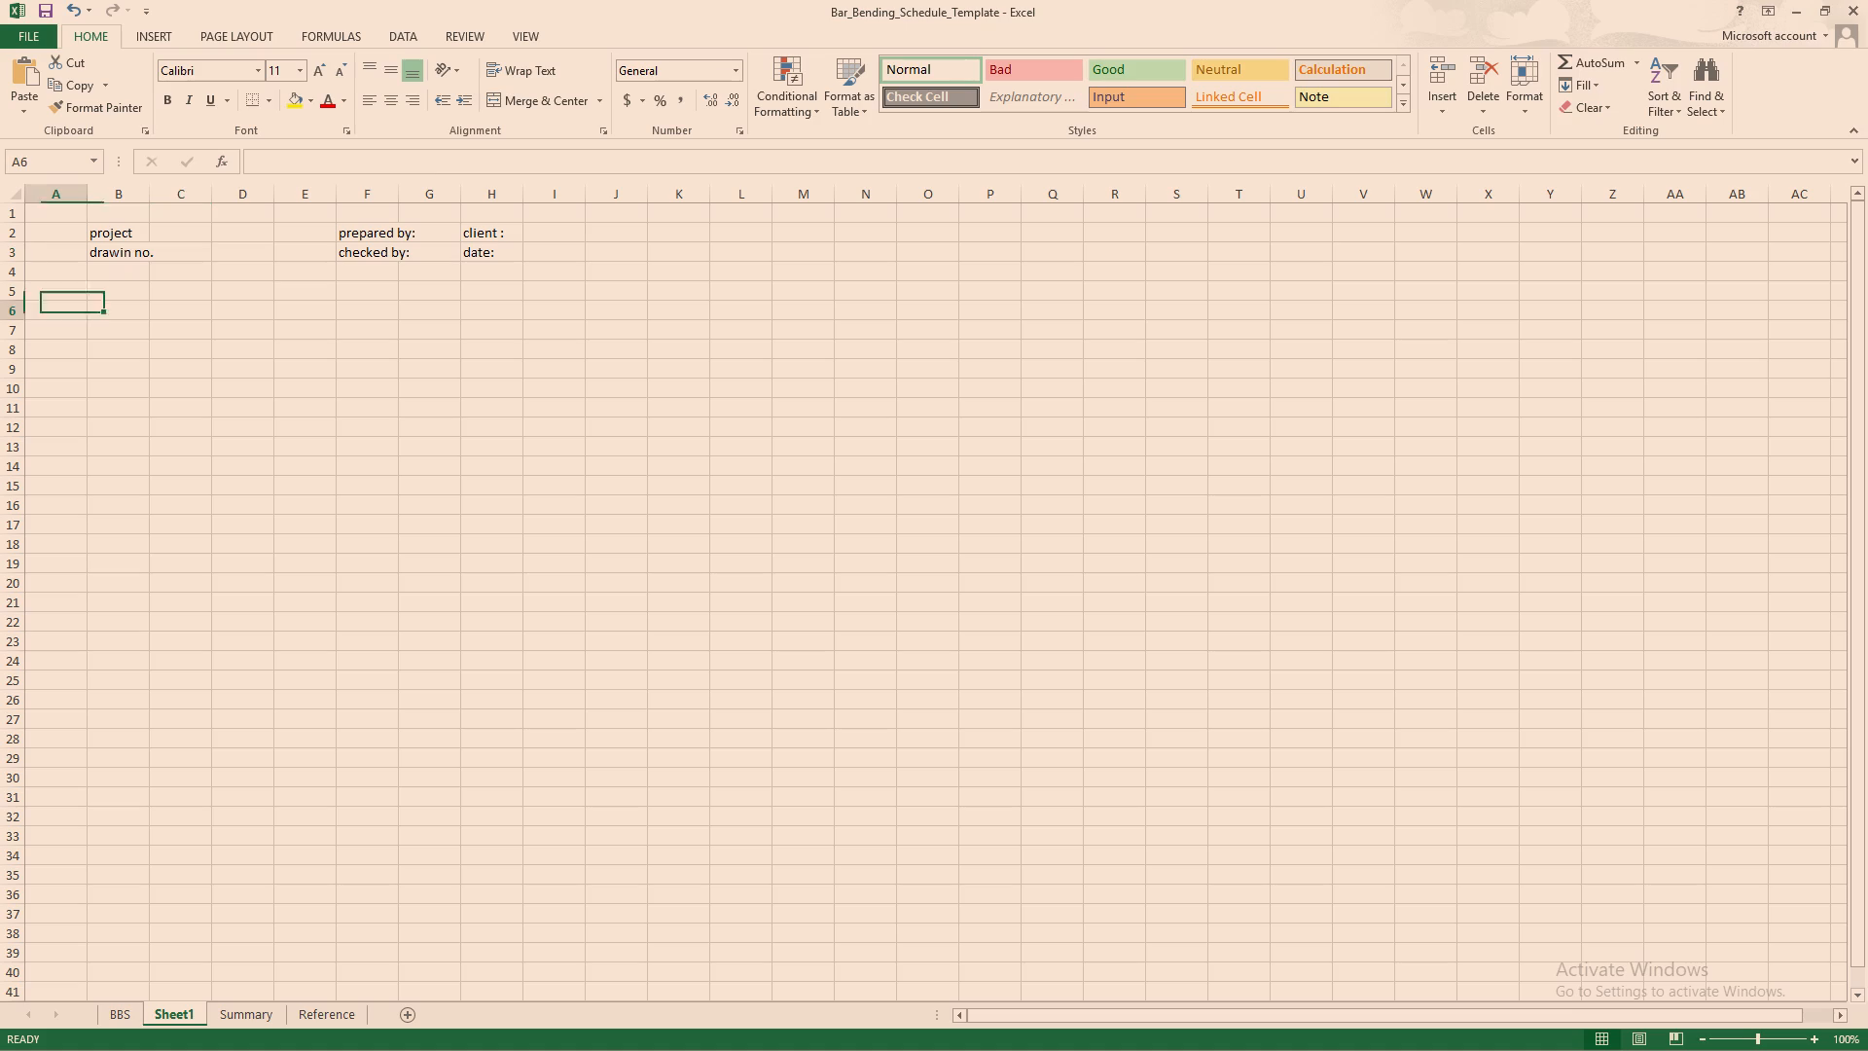
type("item")
key("space")
type("no")
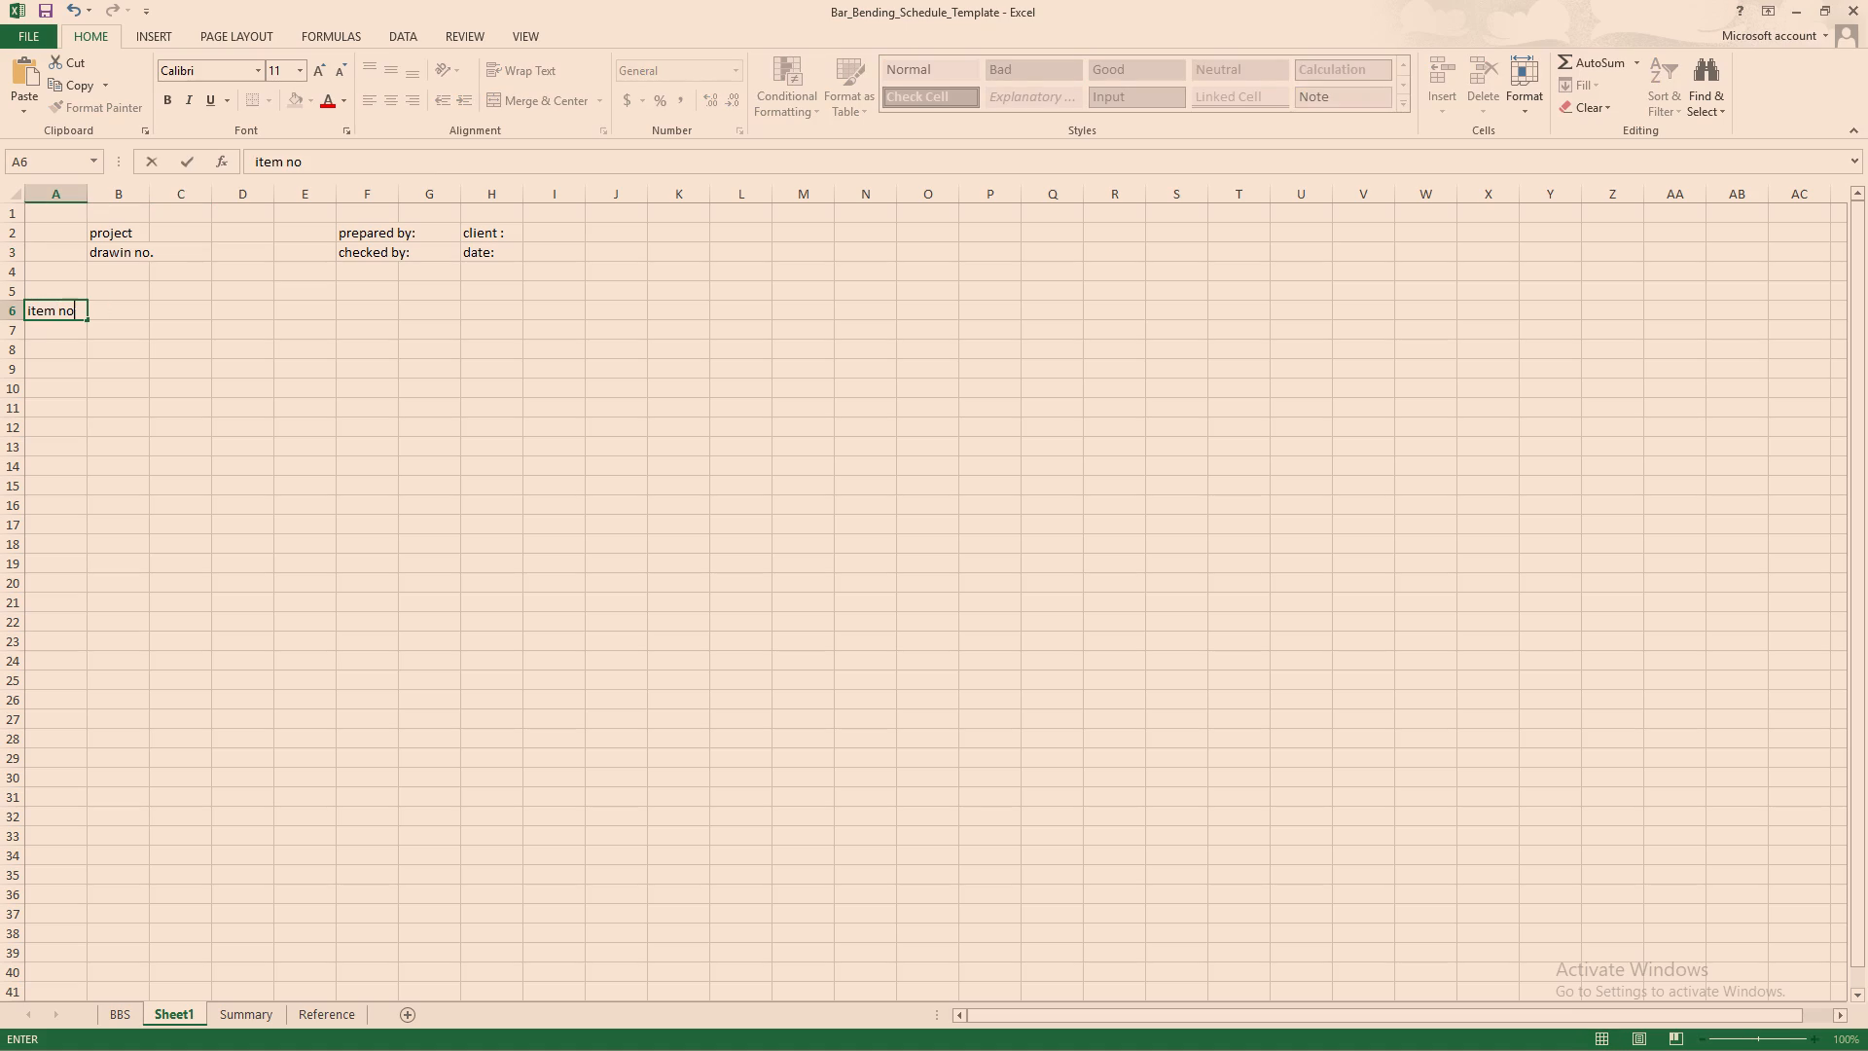
left_click(141, 317)
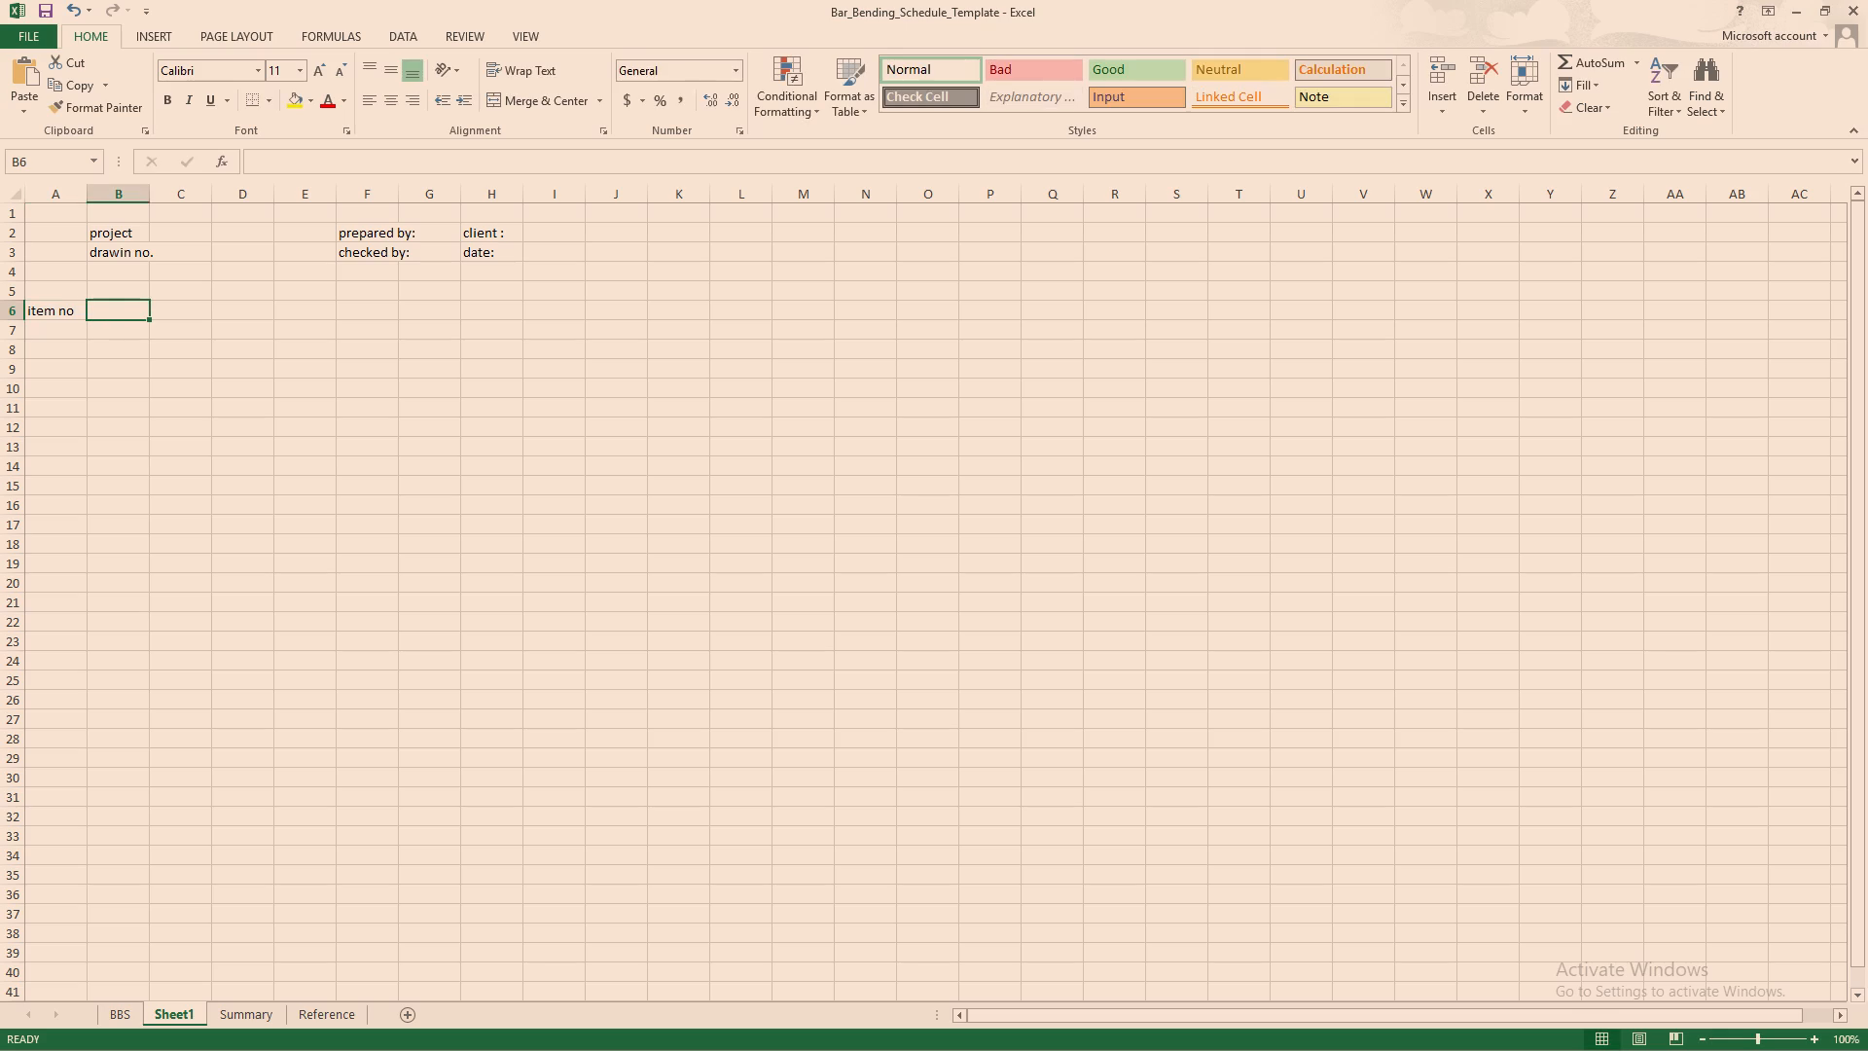
type("location")
left_click(209, 313)
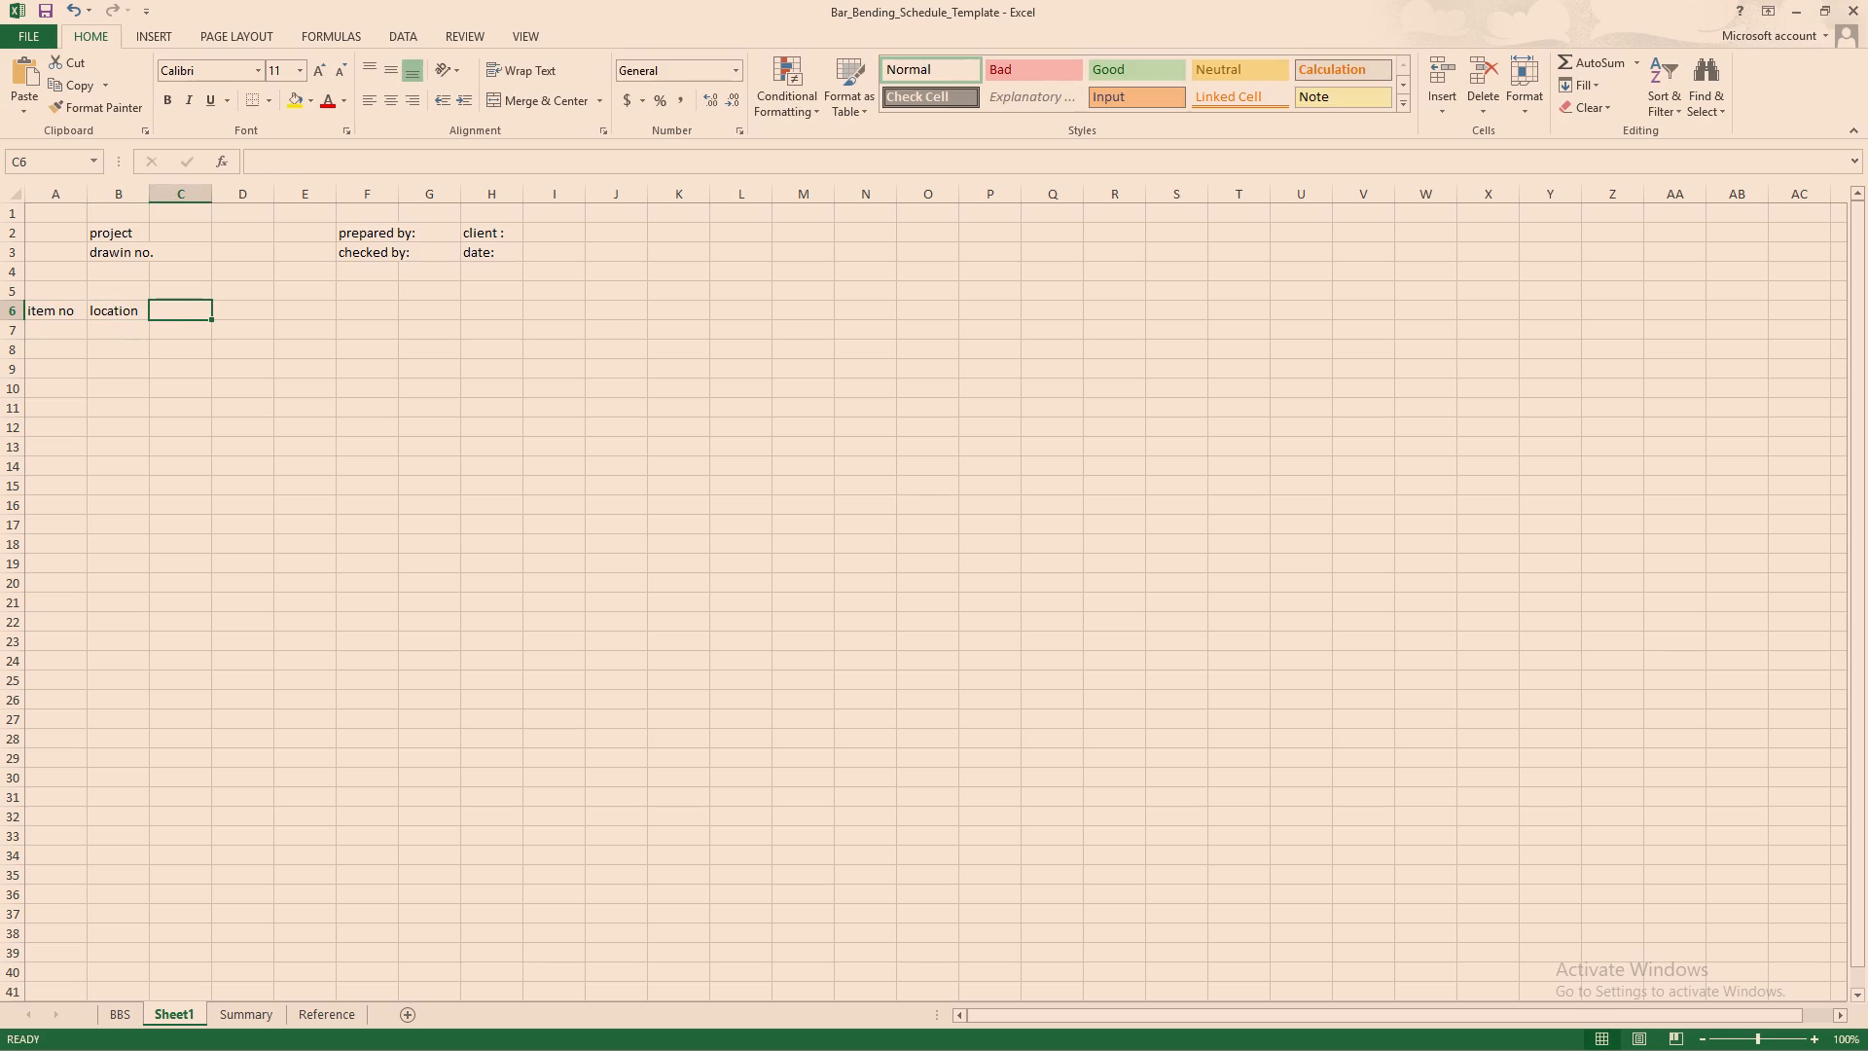
type("bar")
key("space")
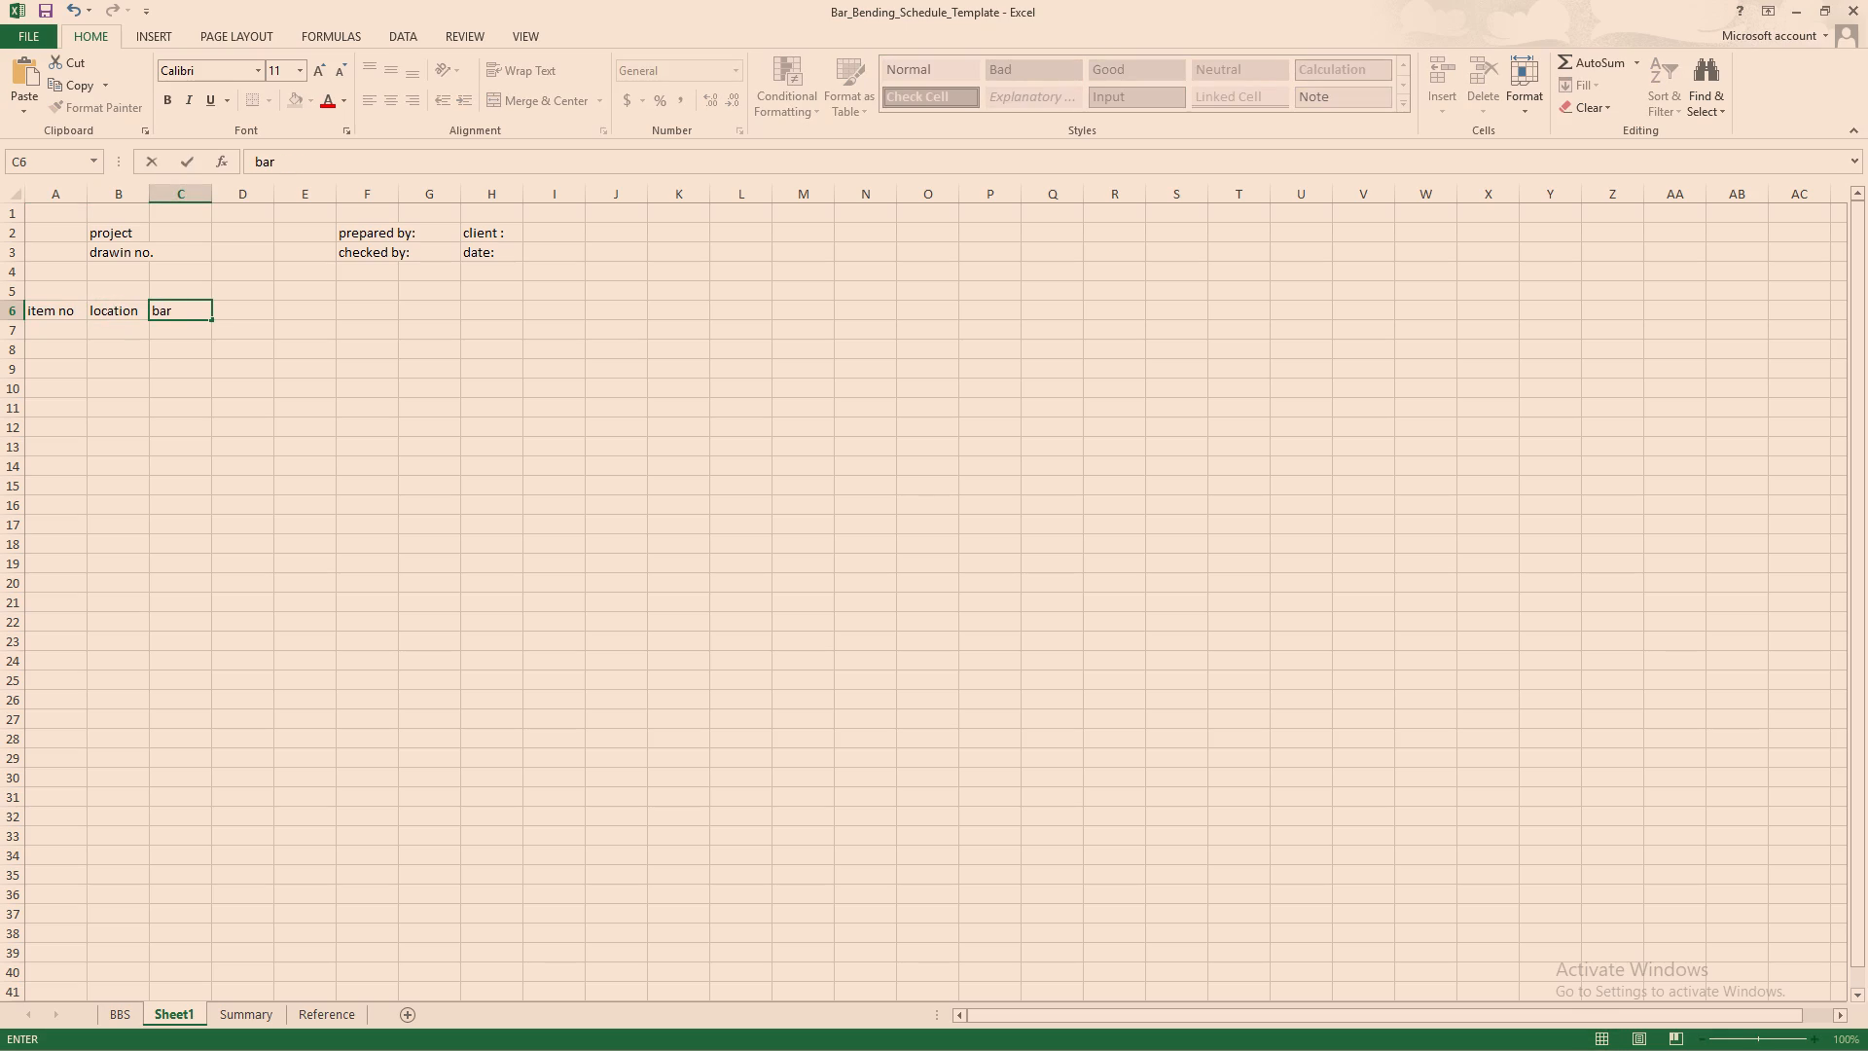
type("size")
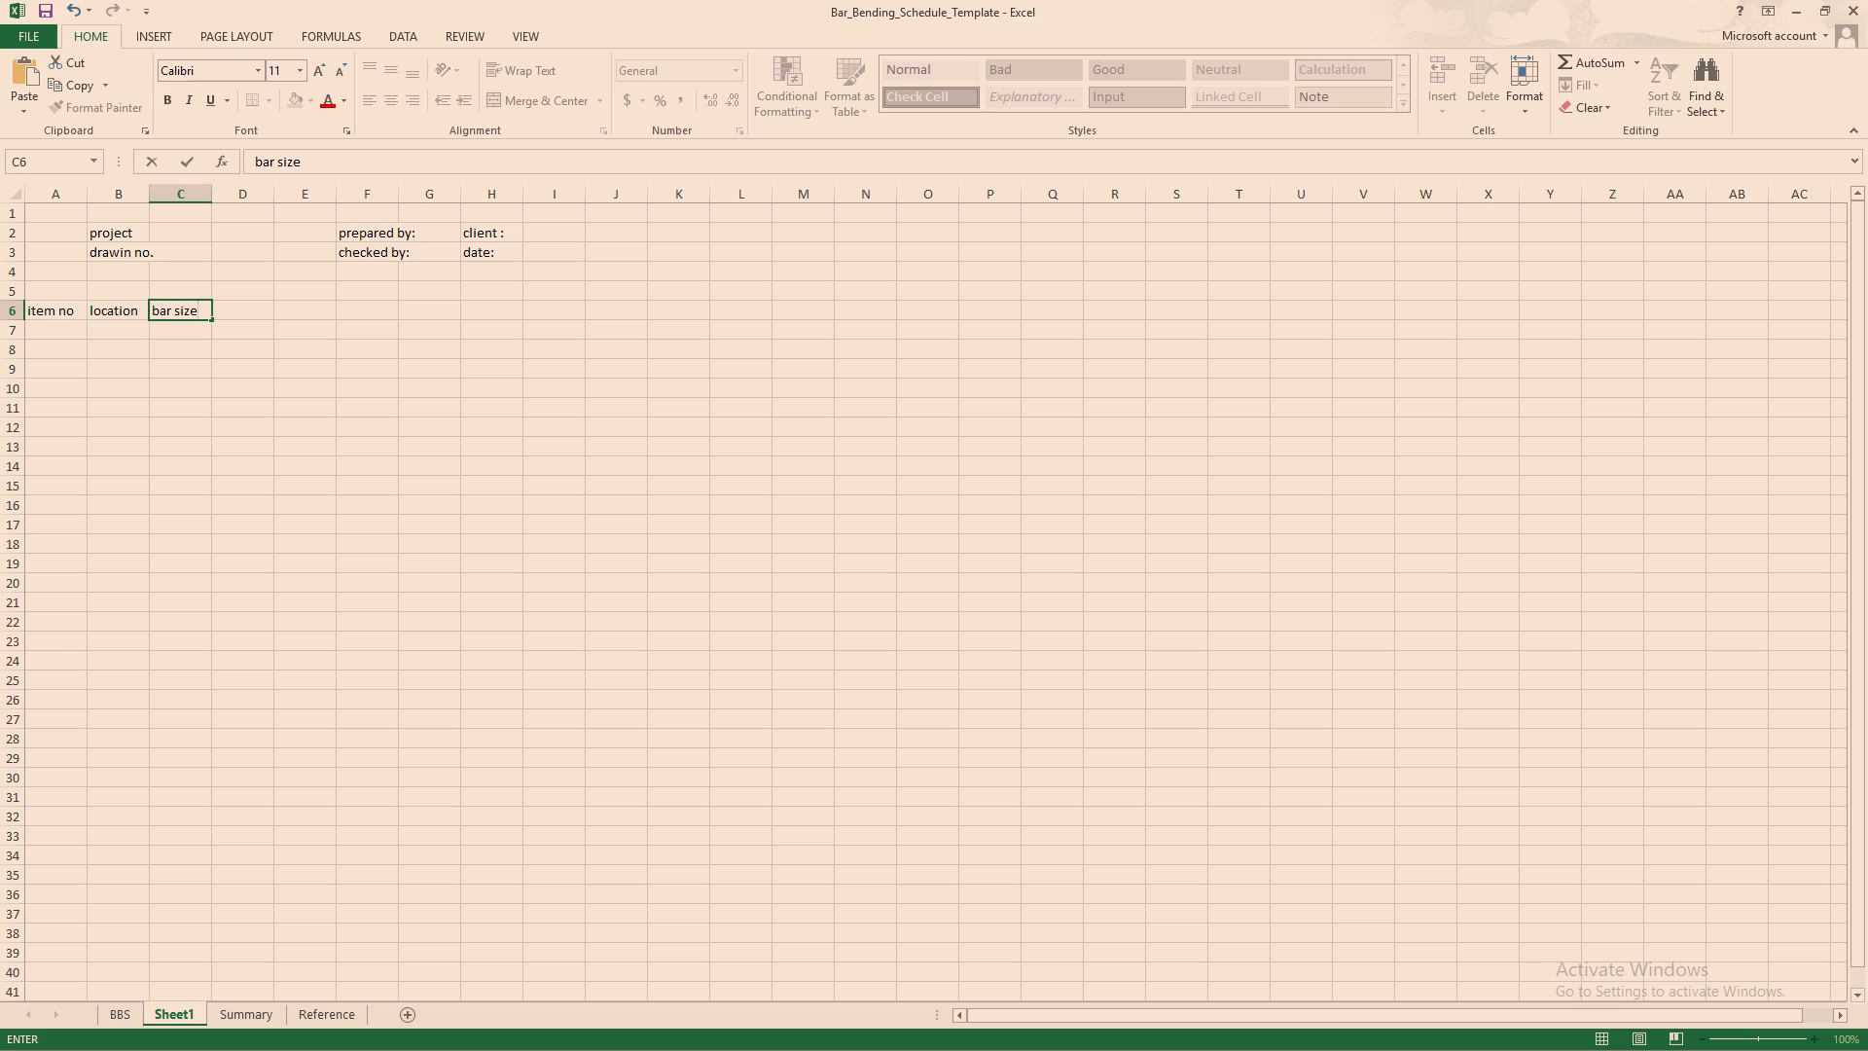
left_click(261, 306)
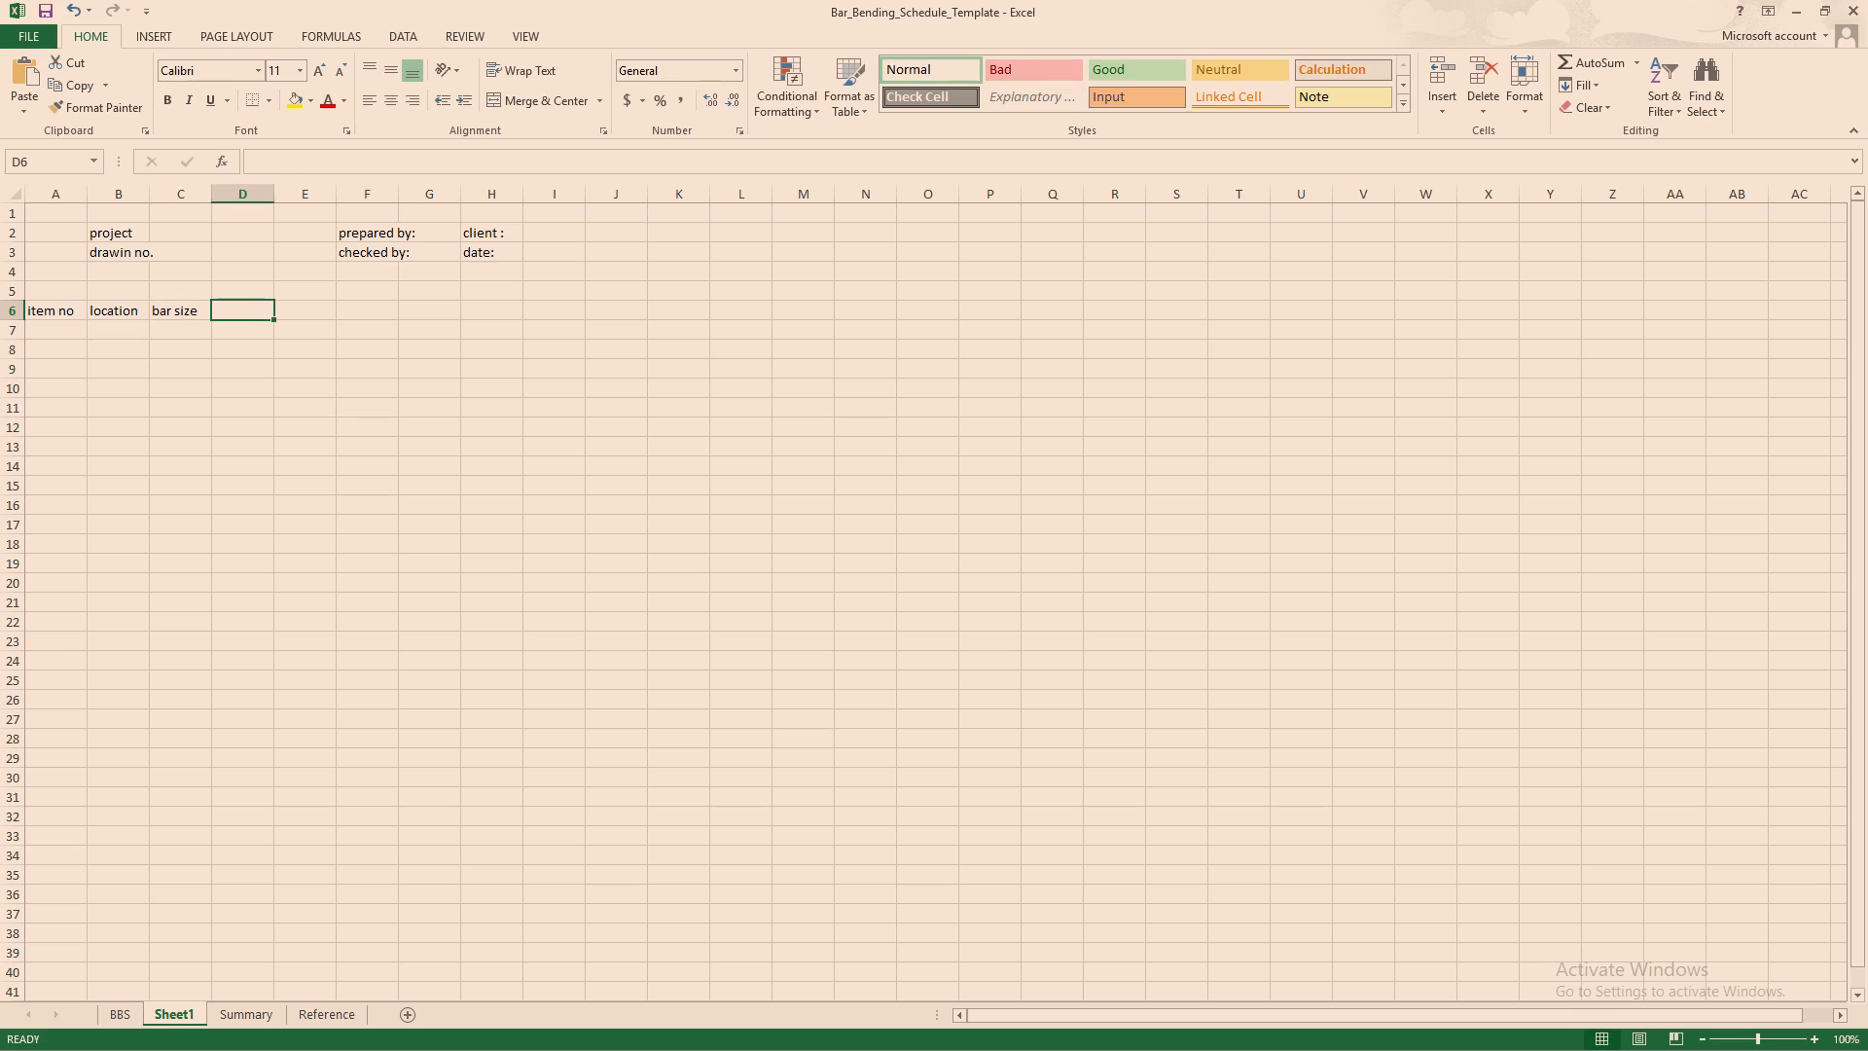
Consult the BBS sheet's column headings and enter the heading "bar length (m)" in cell D6 of Sheet1.
left_click(110, 1015)
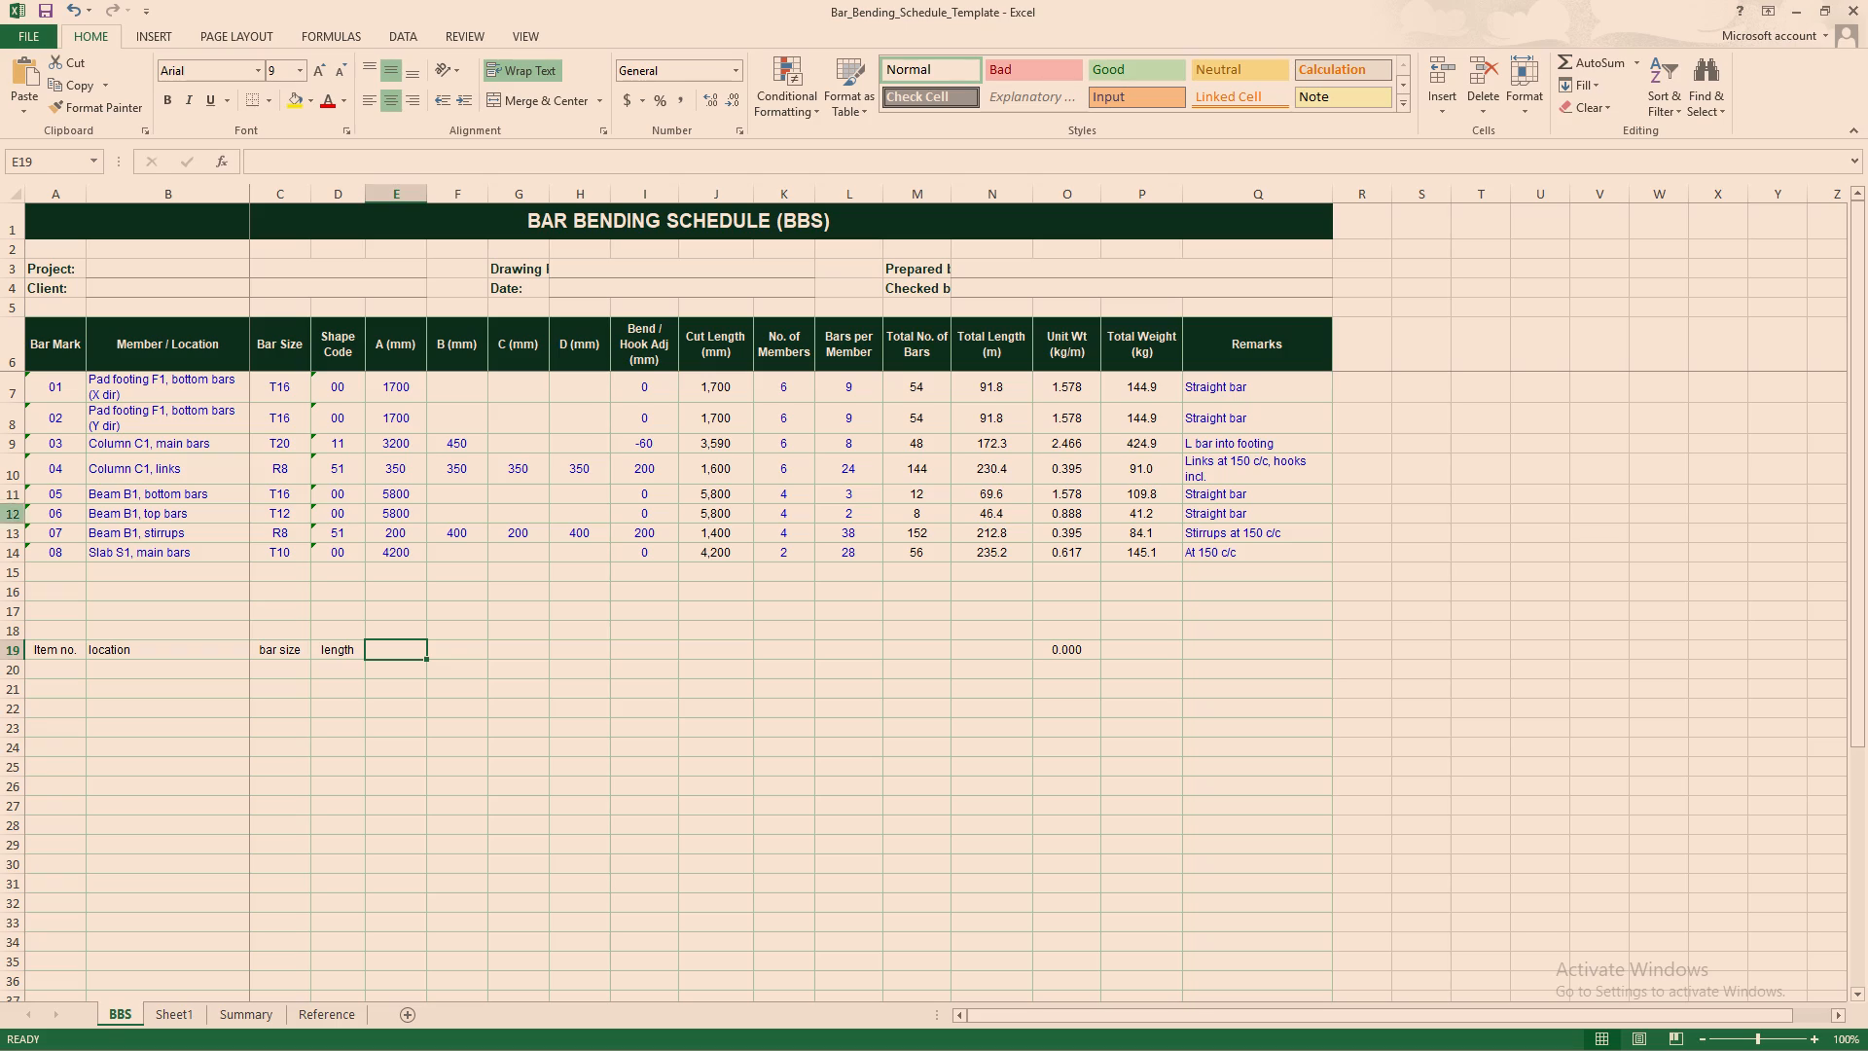
left_click(157, 1009)
type("bar length")
key("space")
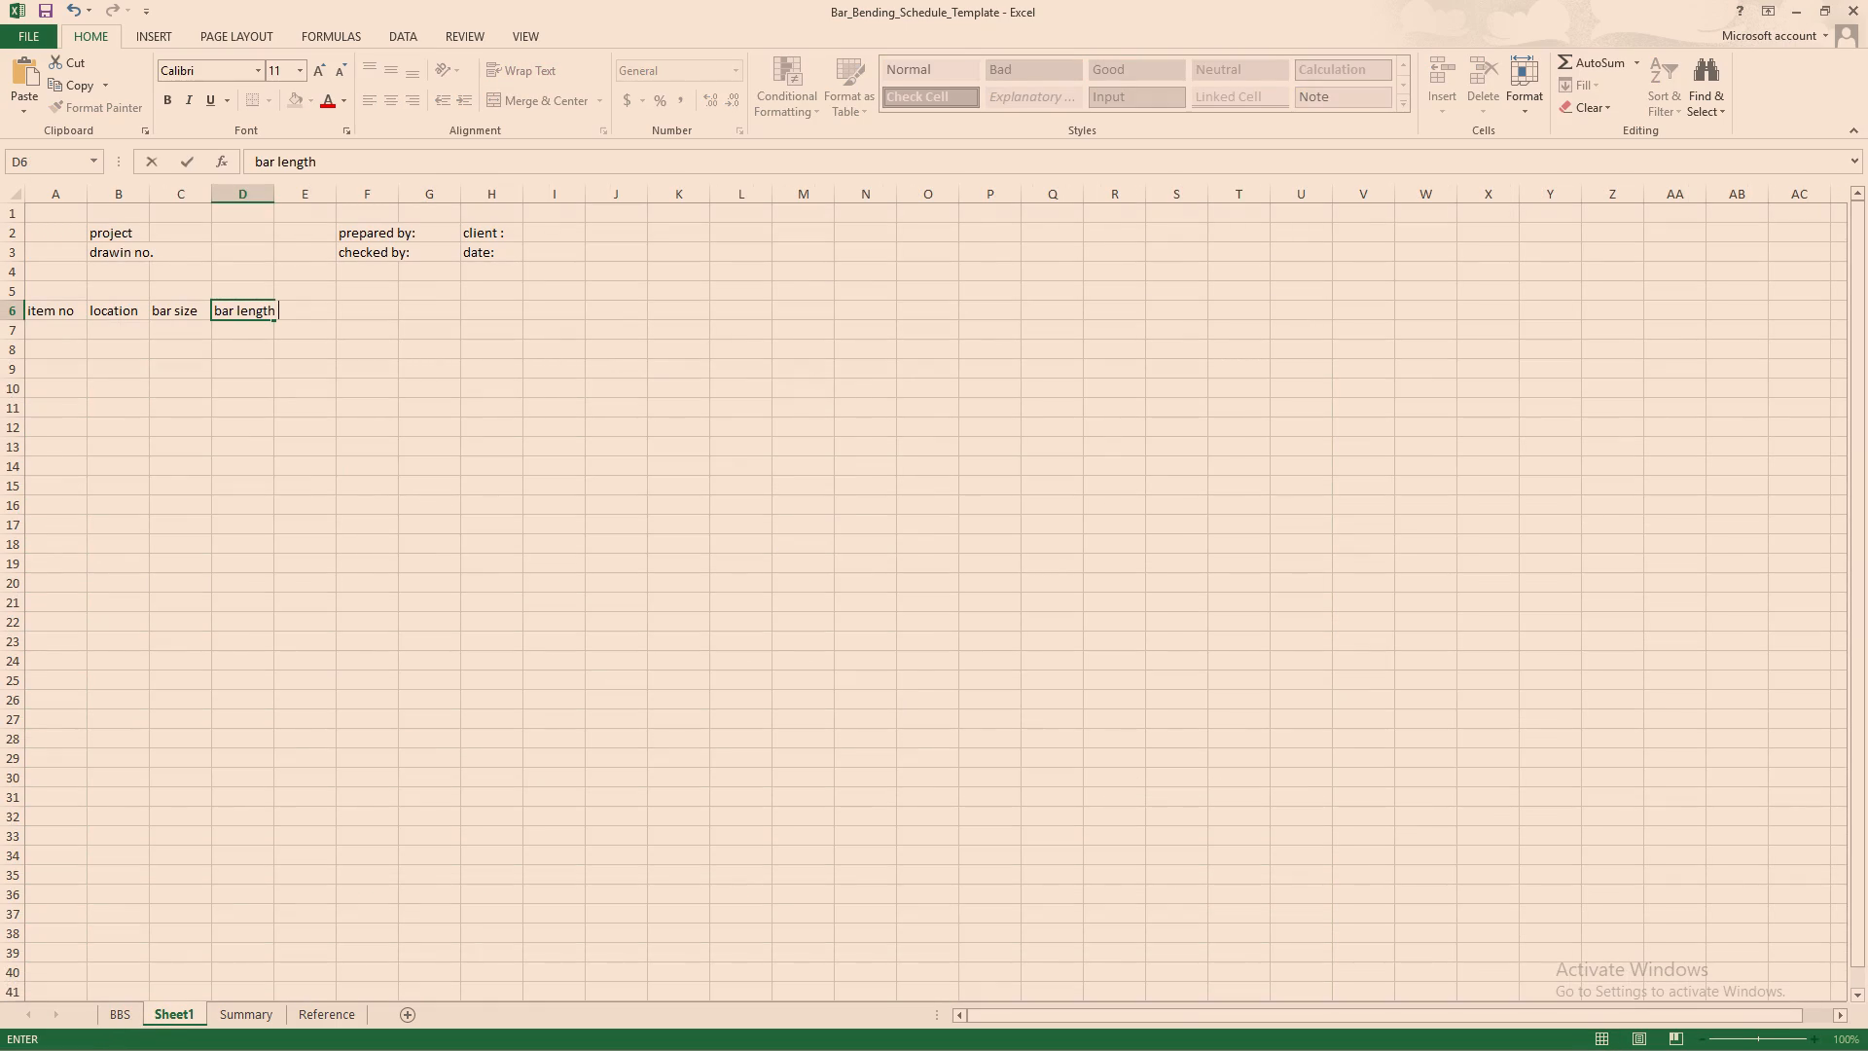
type("(m")
key("shift+parenright")
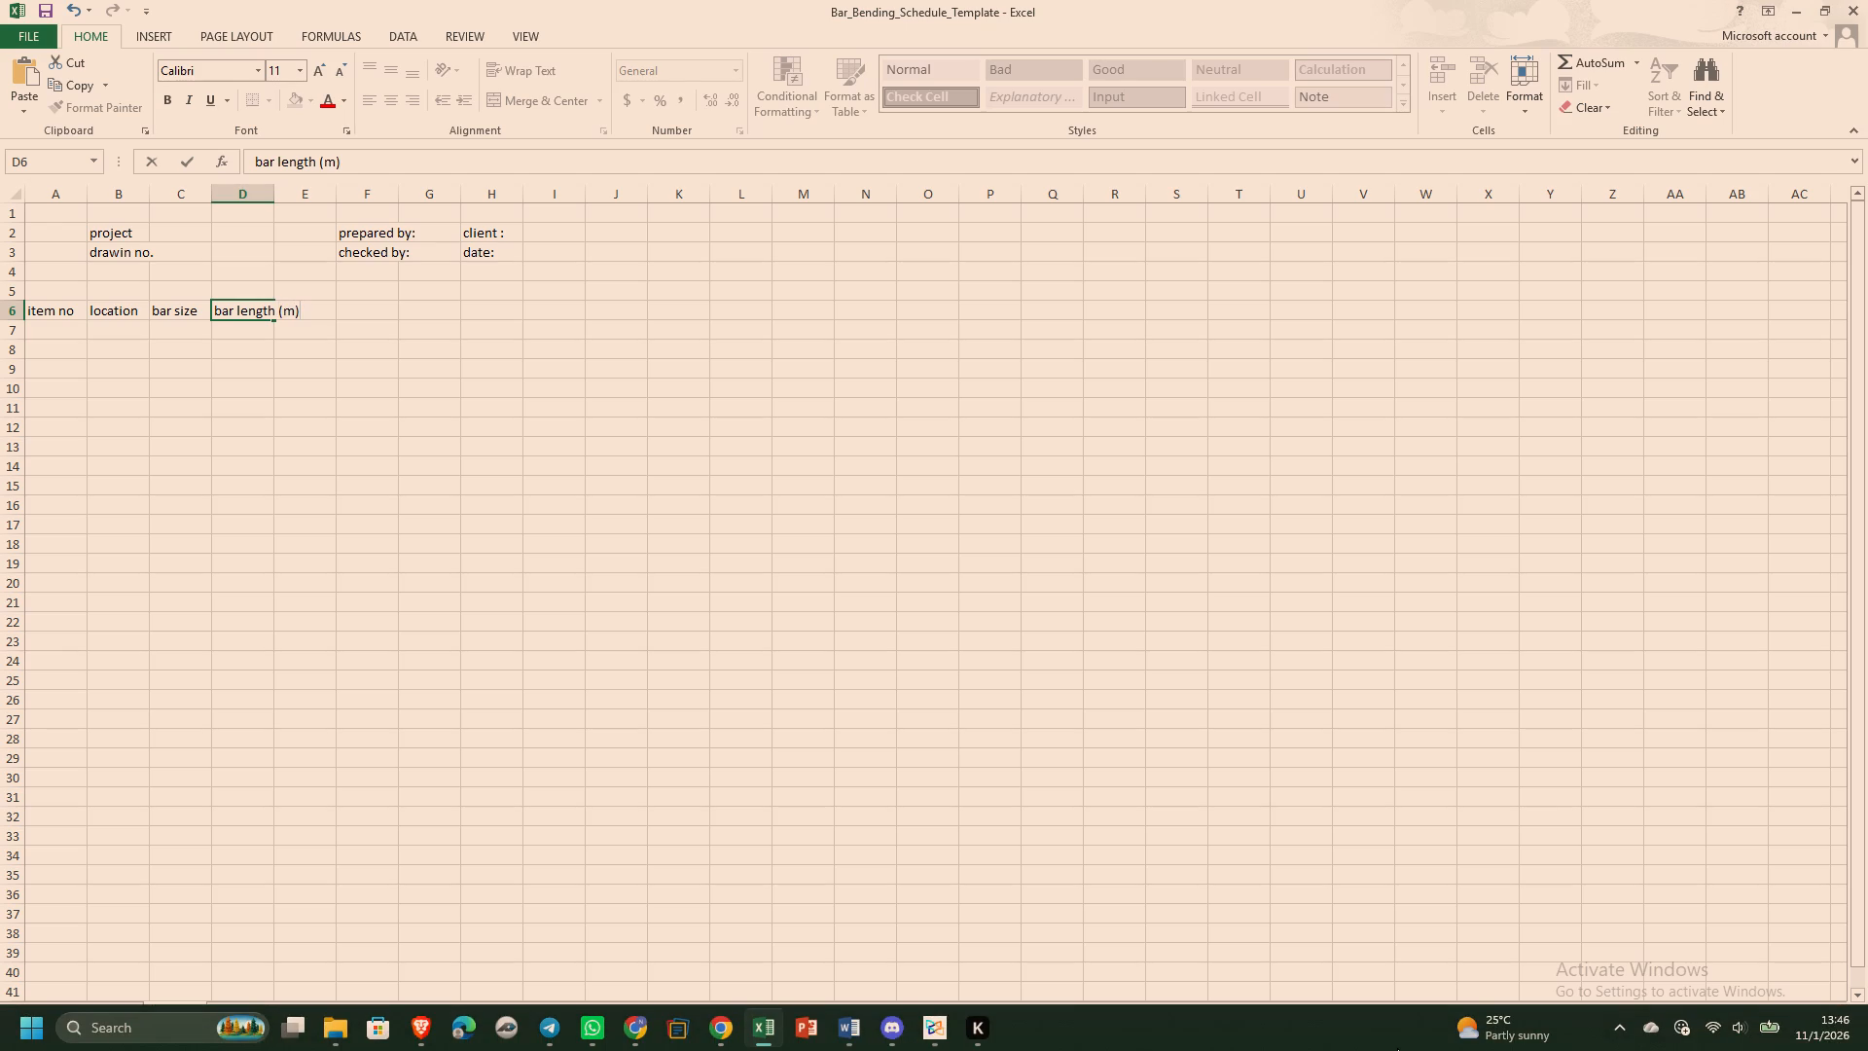
left_click(380, 311)
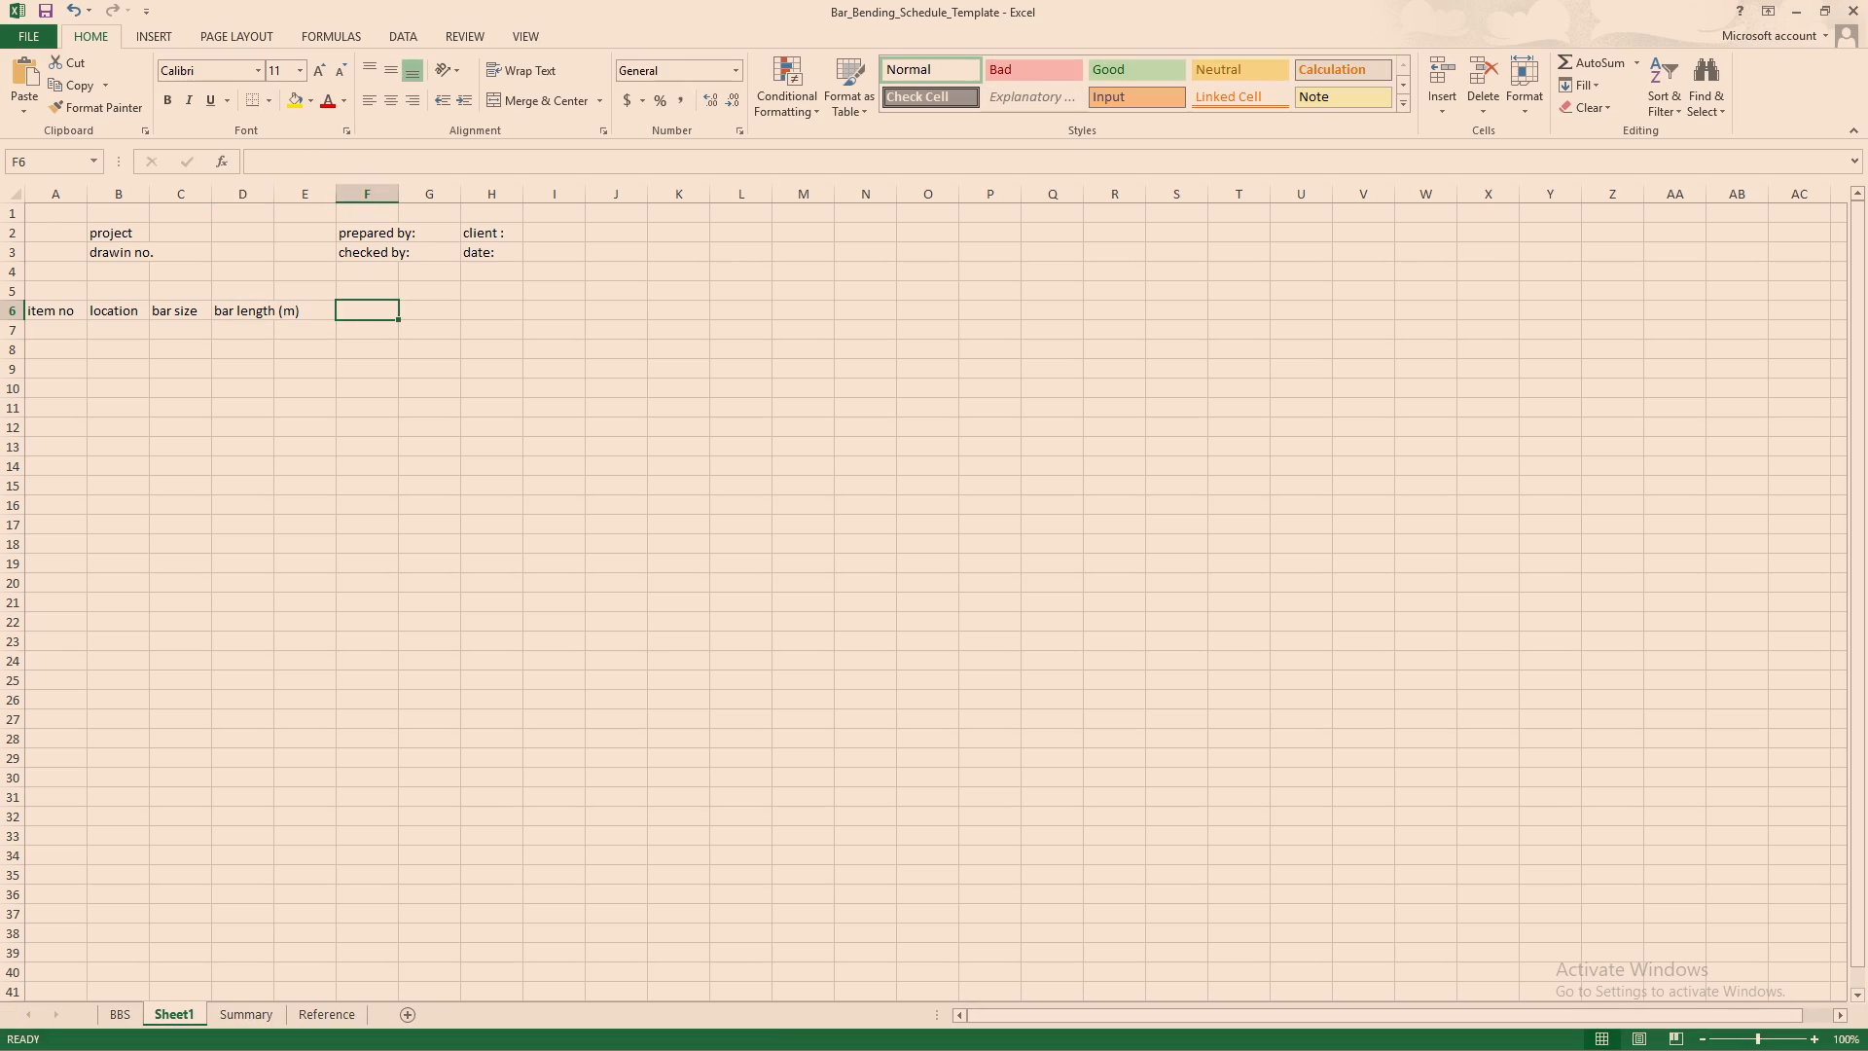
Consult the BBS sheet's headings again and enter the heading "bend(hook)" in cell F6 of Sheet1.
left_click(122, 1007)
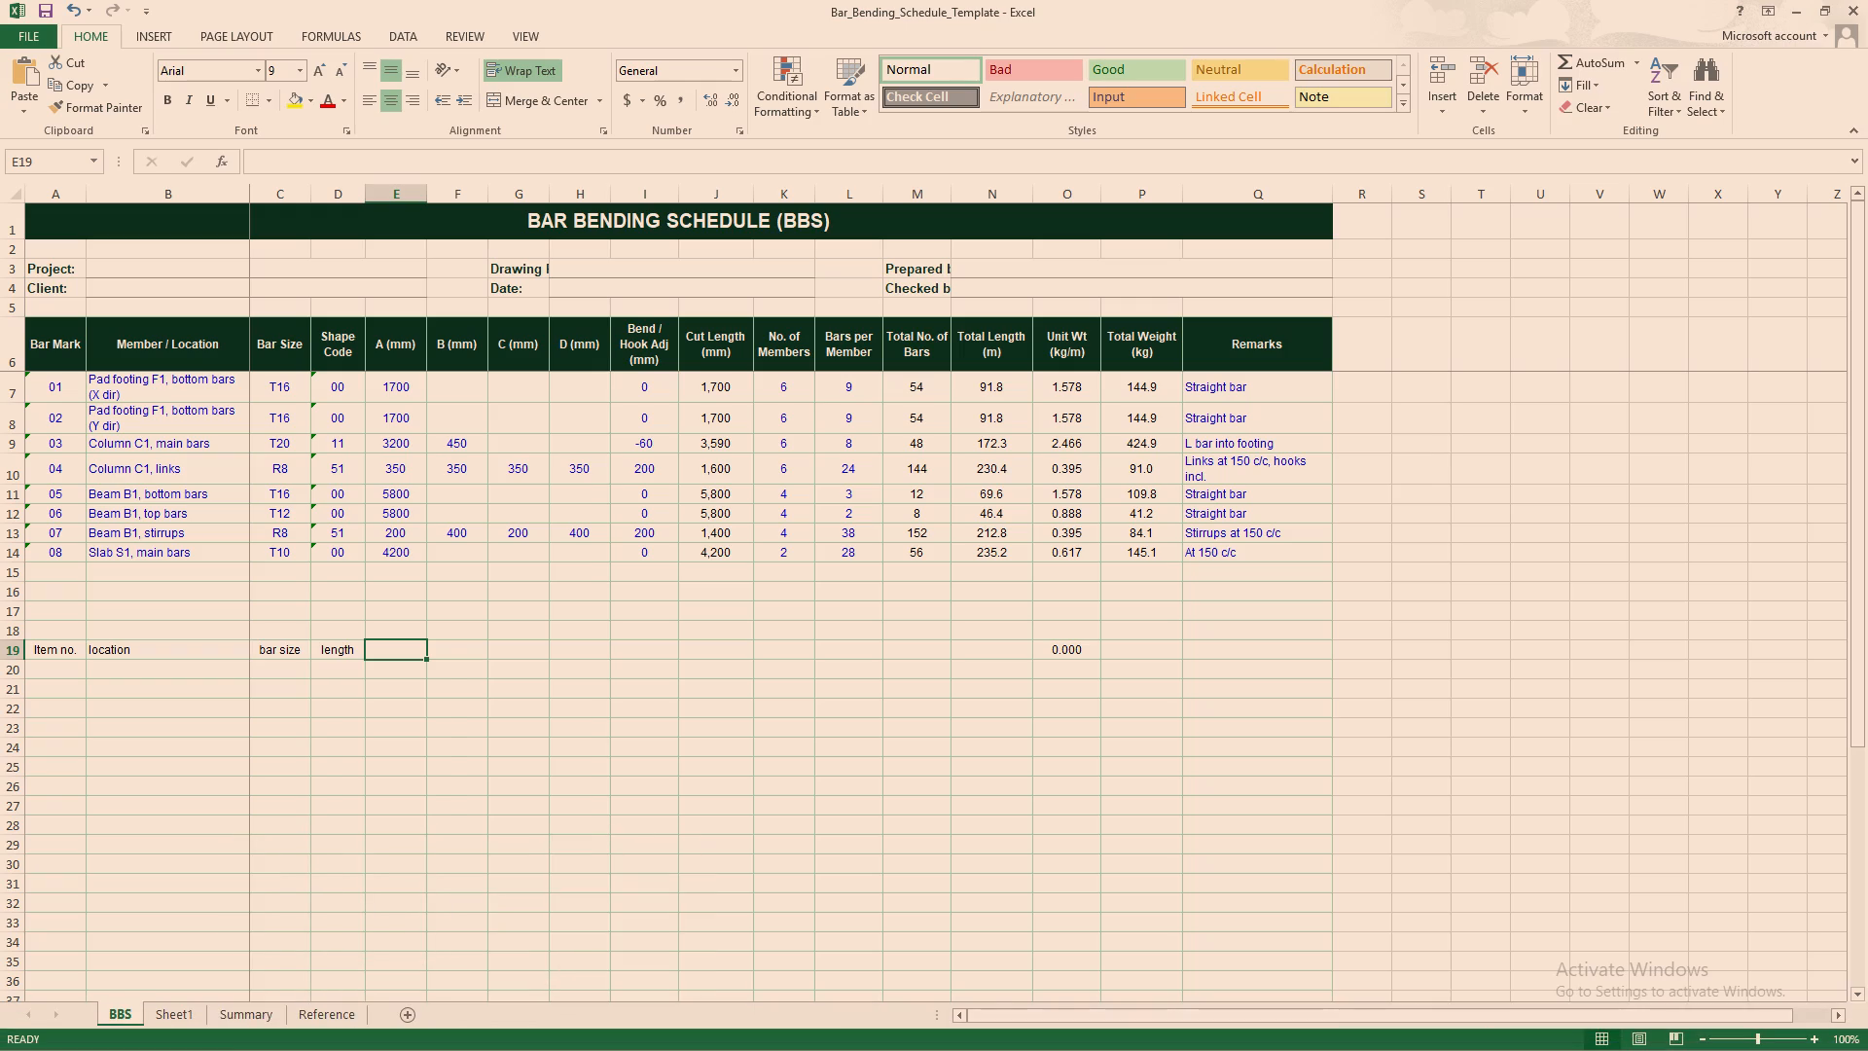
left_click(190, 1013)
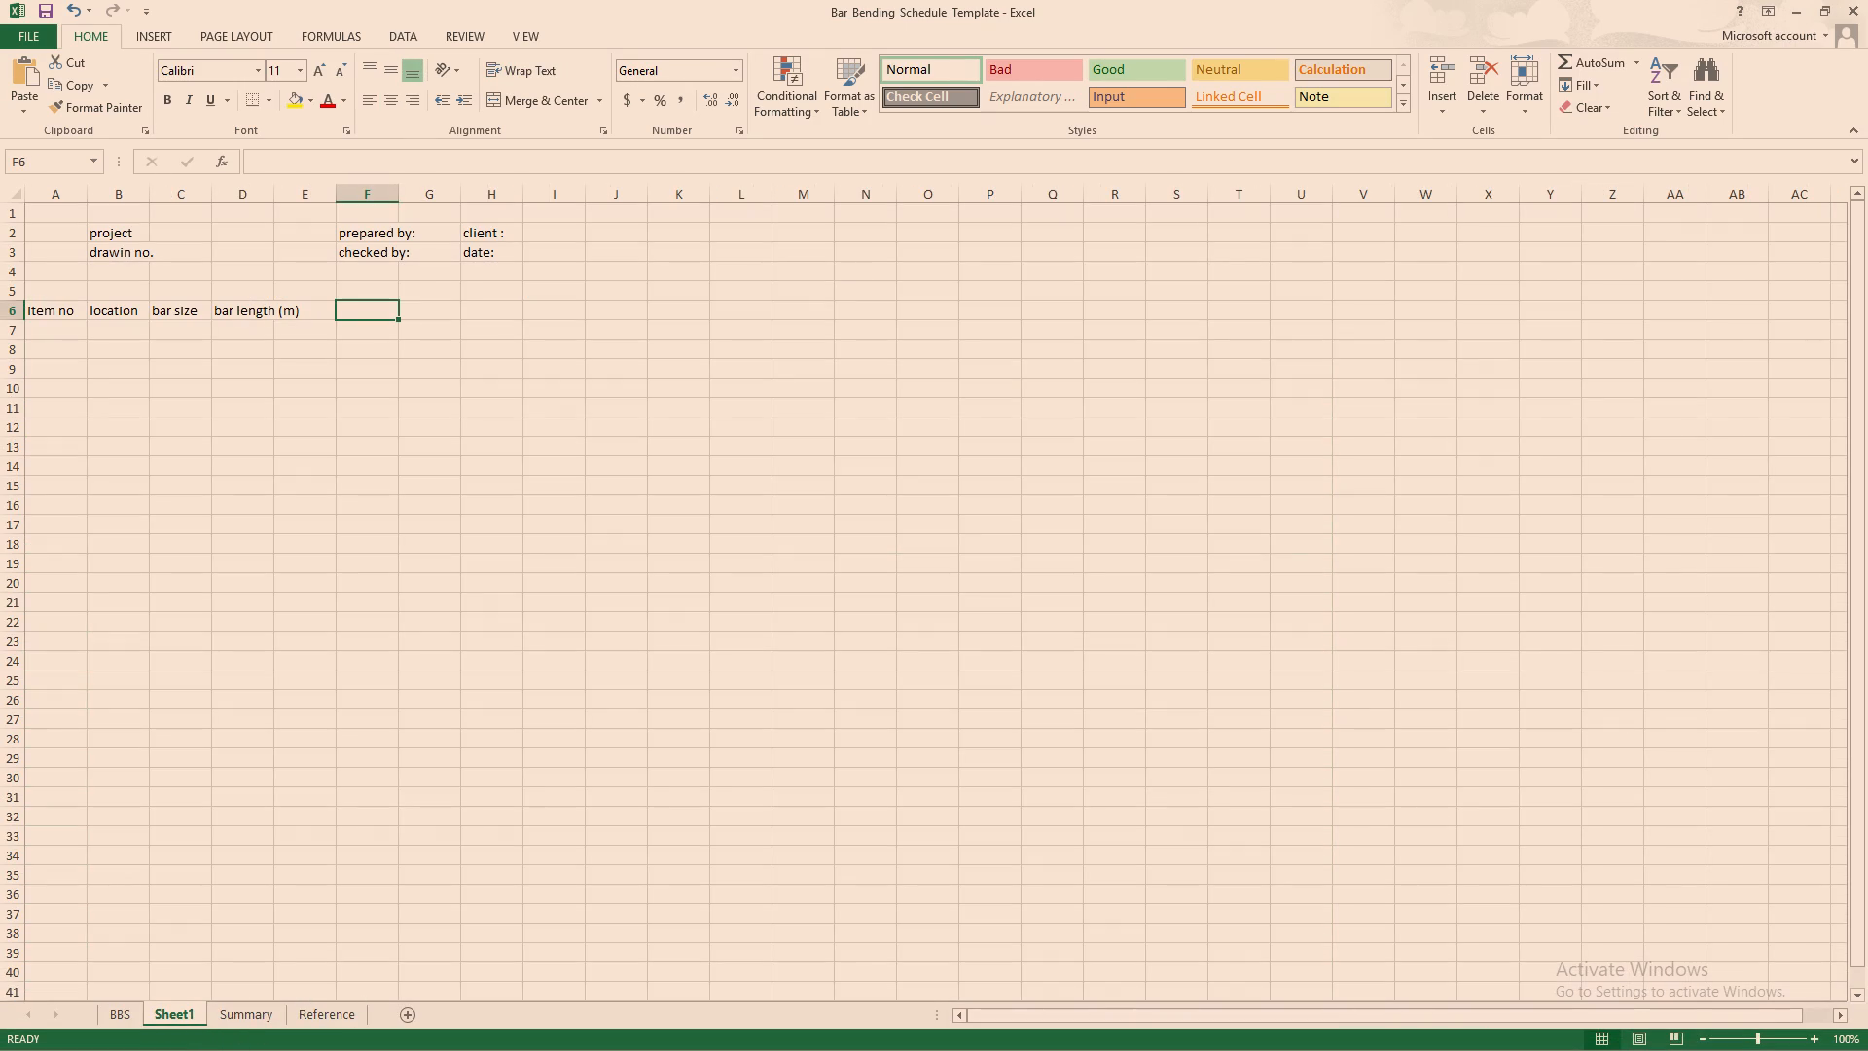
left_click(368, 313)
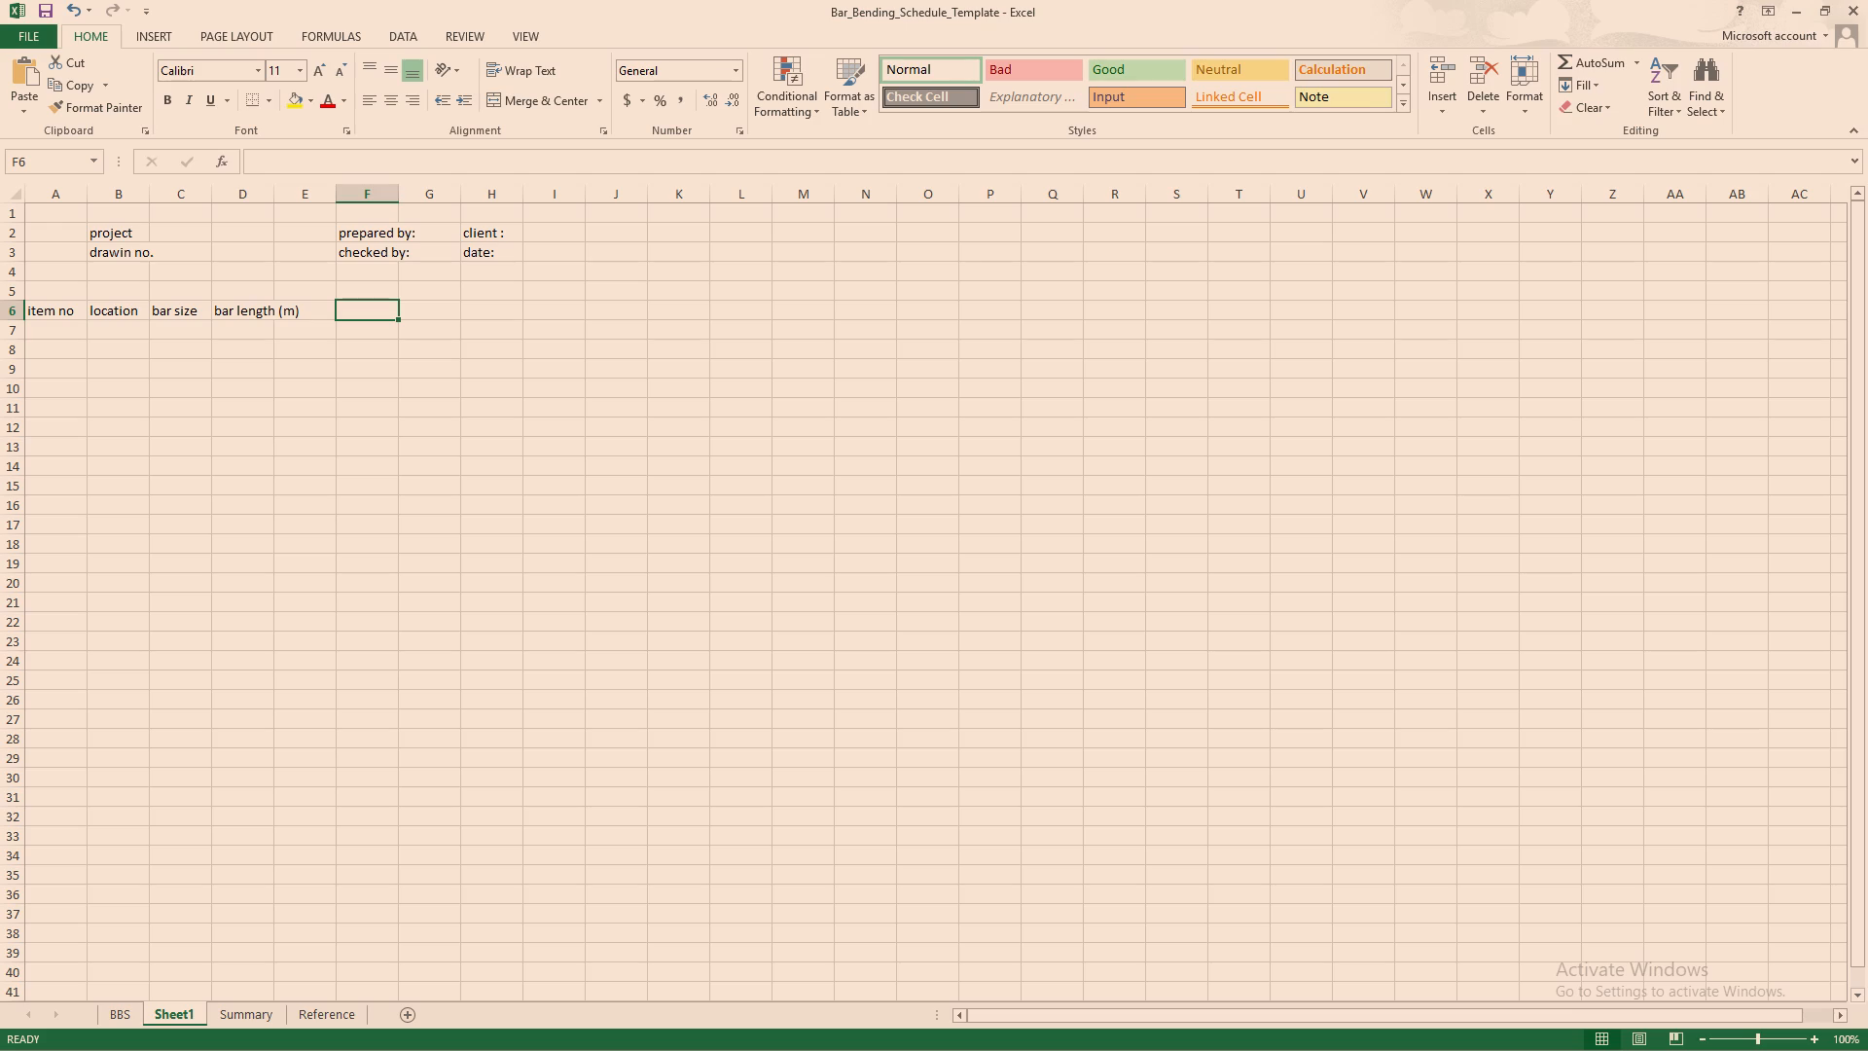
left_click(368, 313)
type("bend")
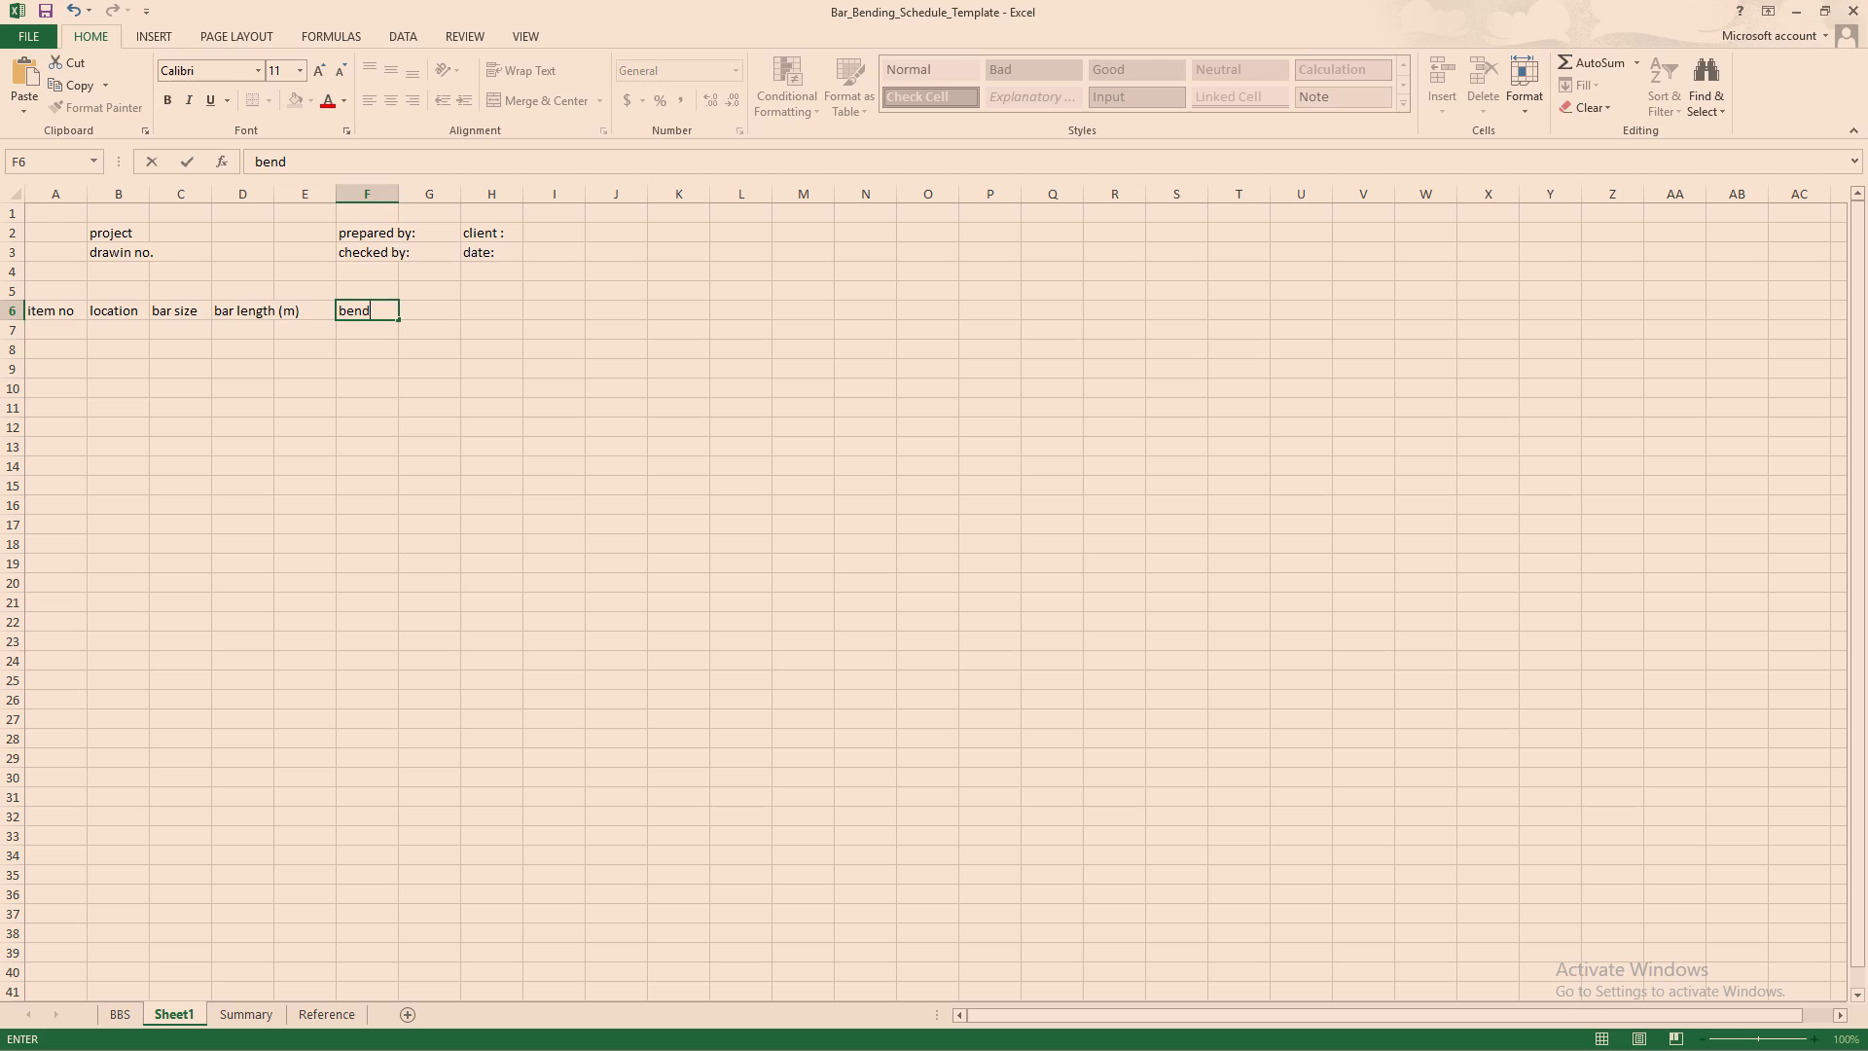
key("9")
key("BackSpace")
key("9")
key("BackSpace")
key("shift+parenleft")
type("hook")
key("shift+parenright")
left_click(430, 309)
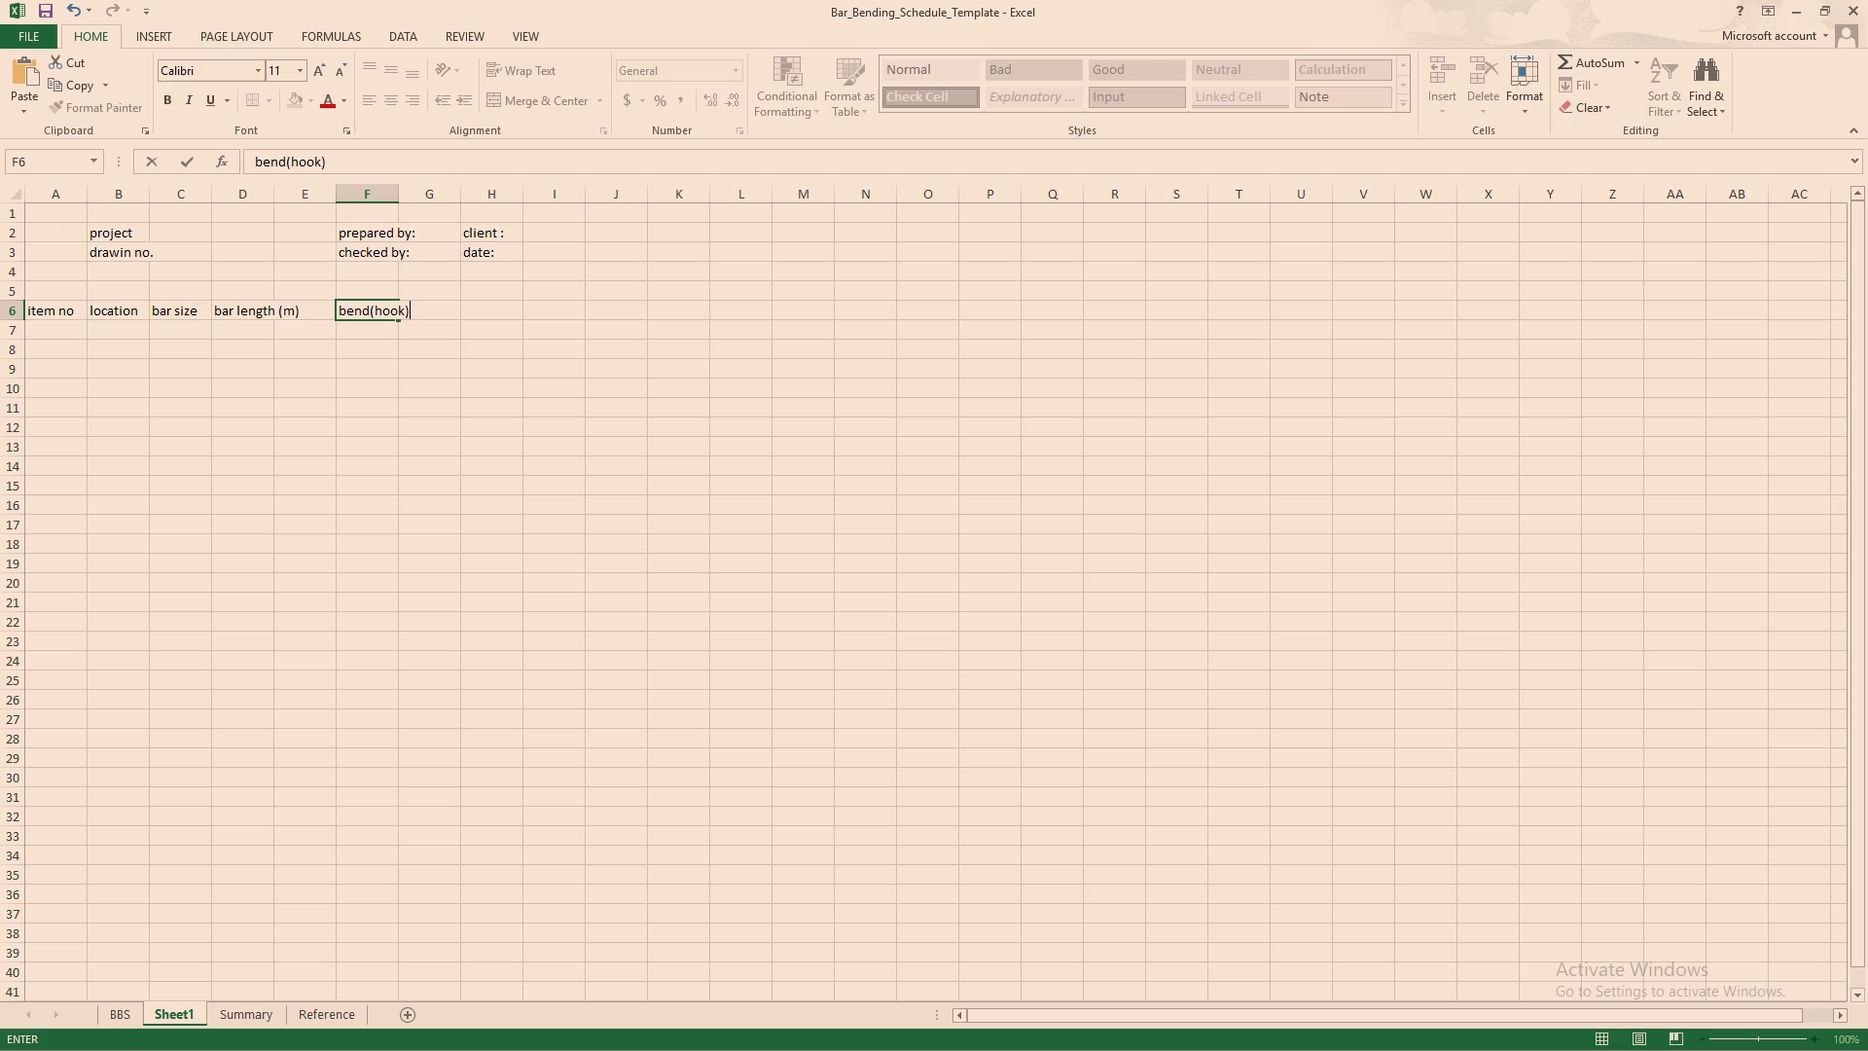
left_click(485, 306)
left_click(445, 310)
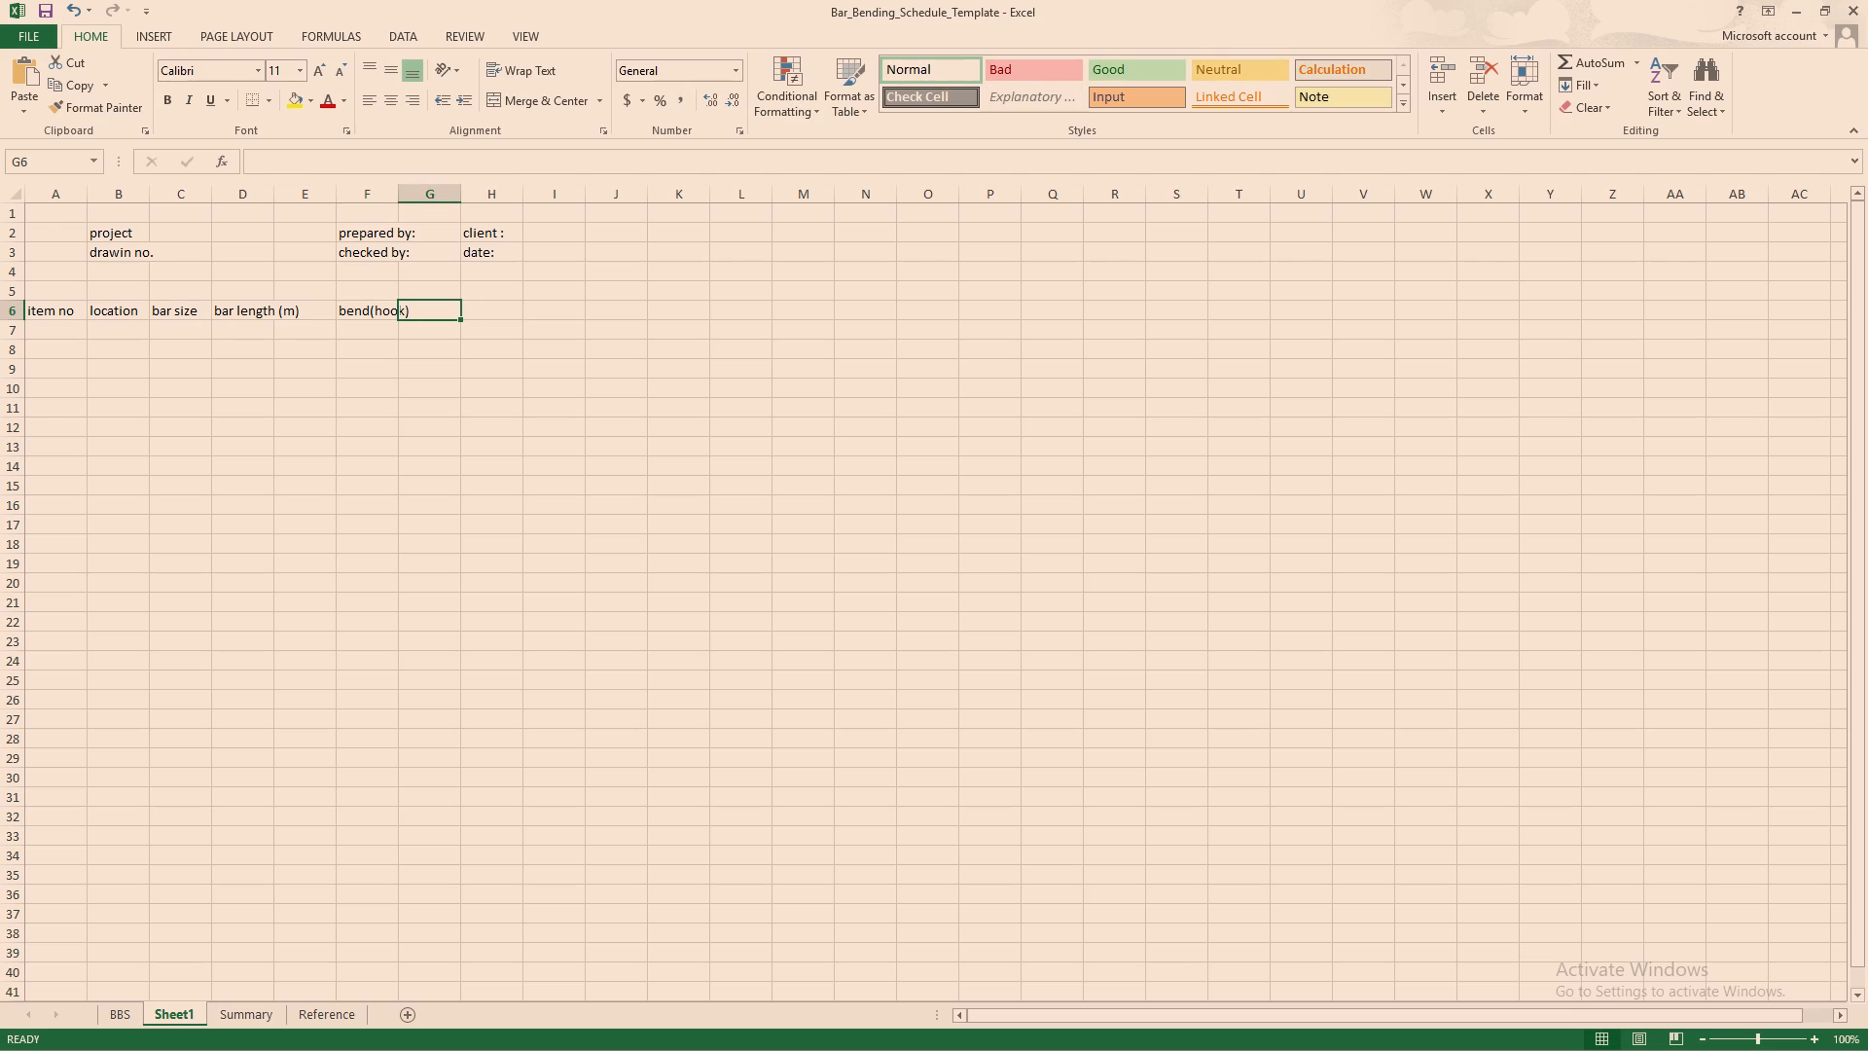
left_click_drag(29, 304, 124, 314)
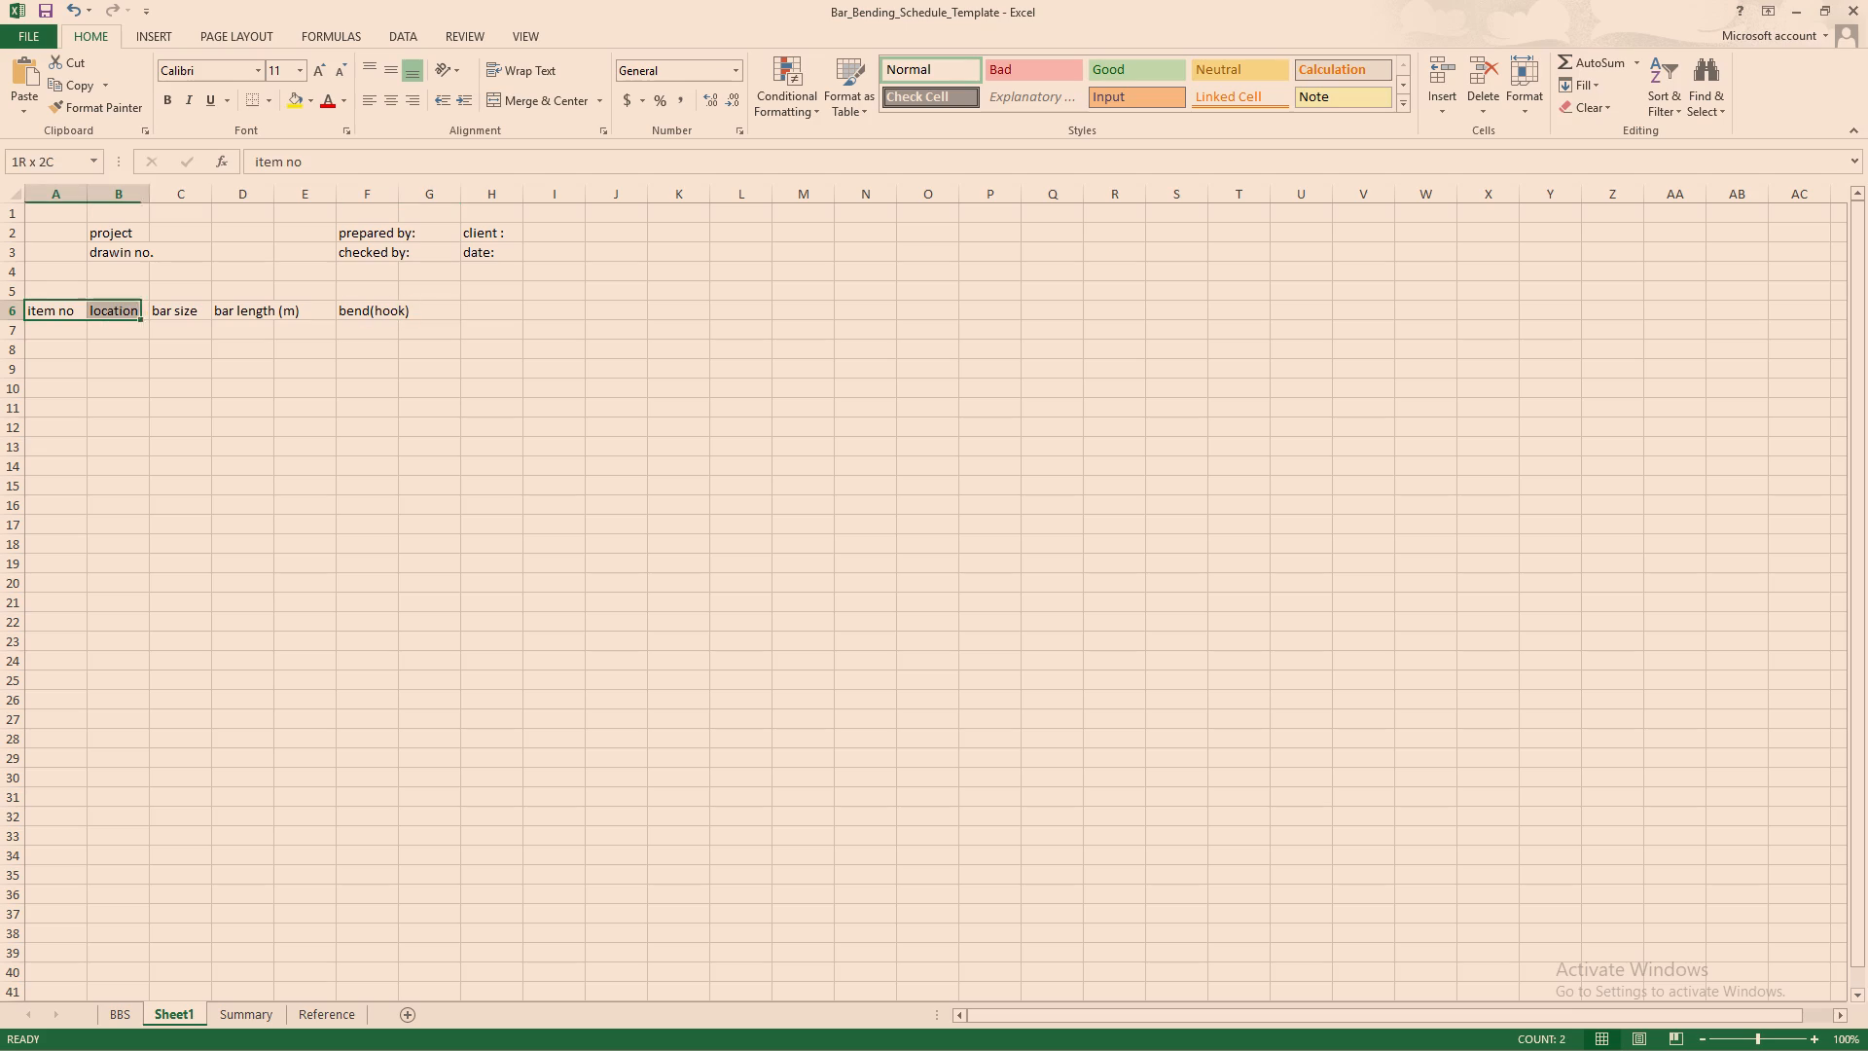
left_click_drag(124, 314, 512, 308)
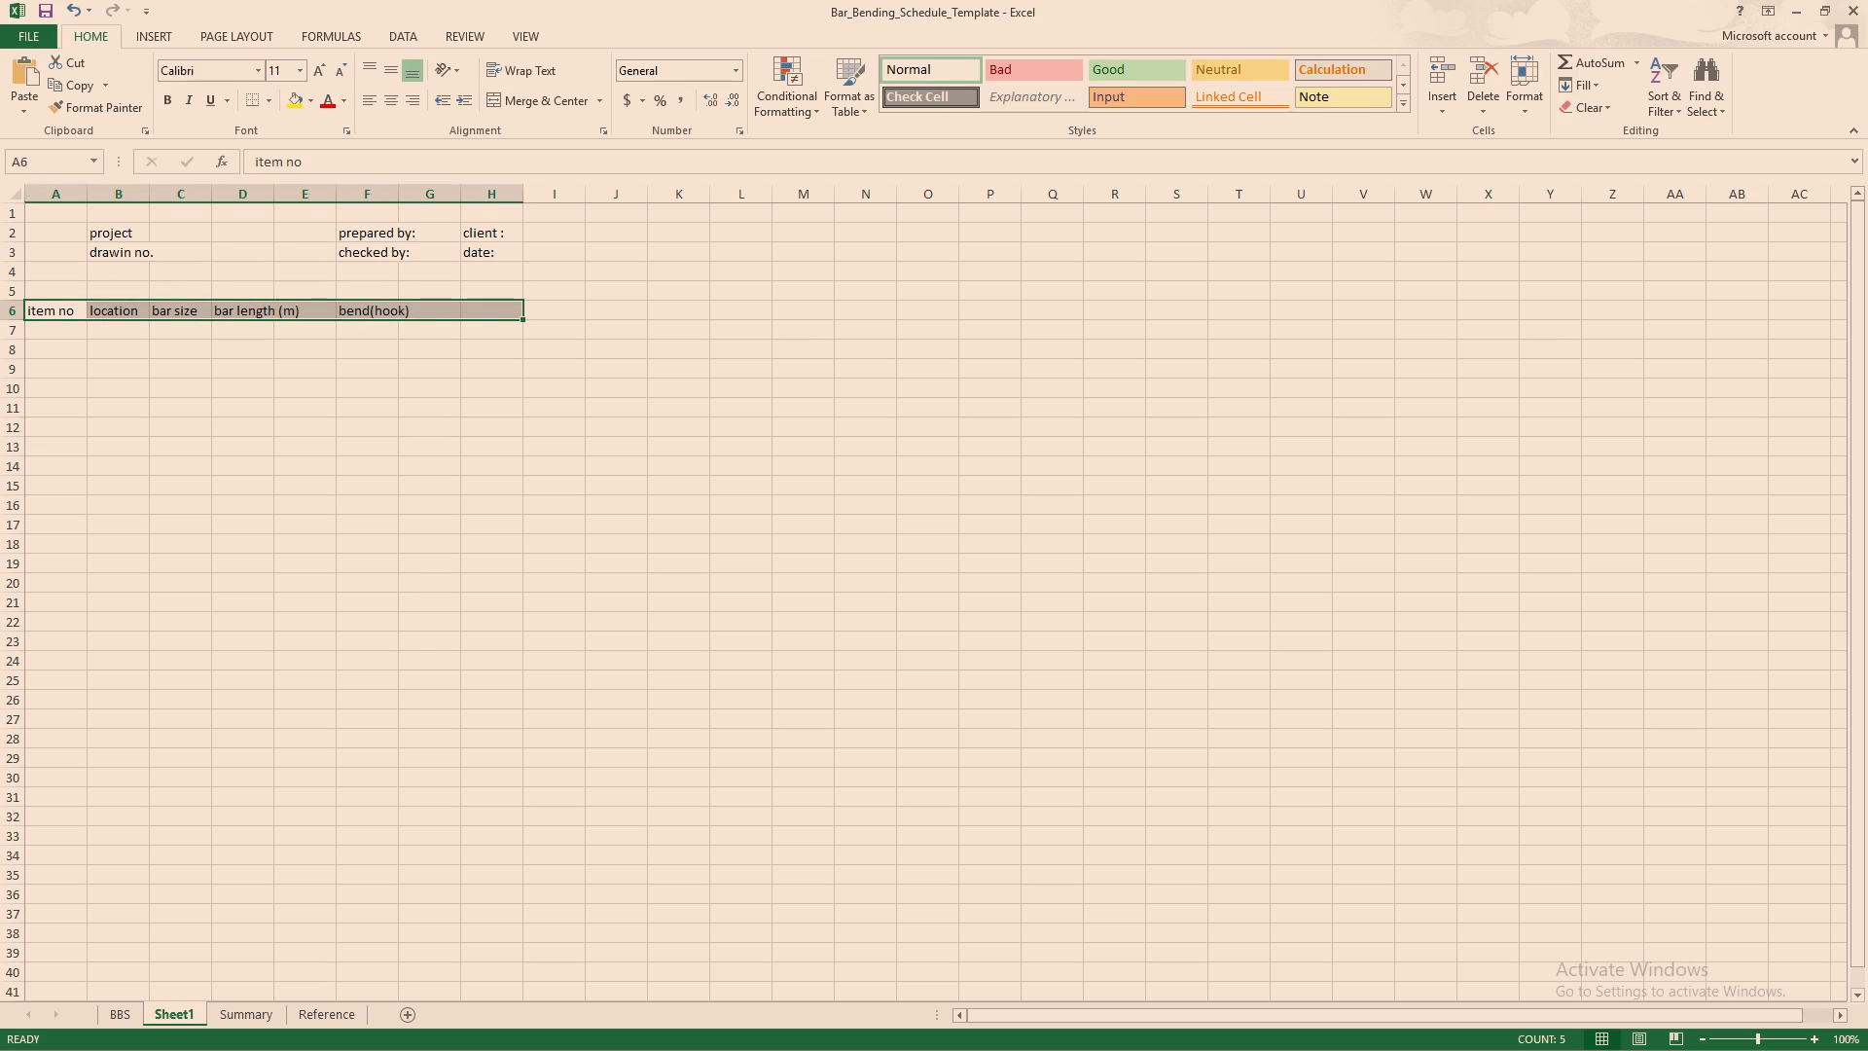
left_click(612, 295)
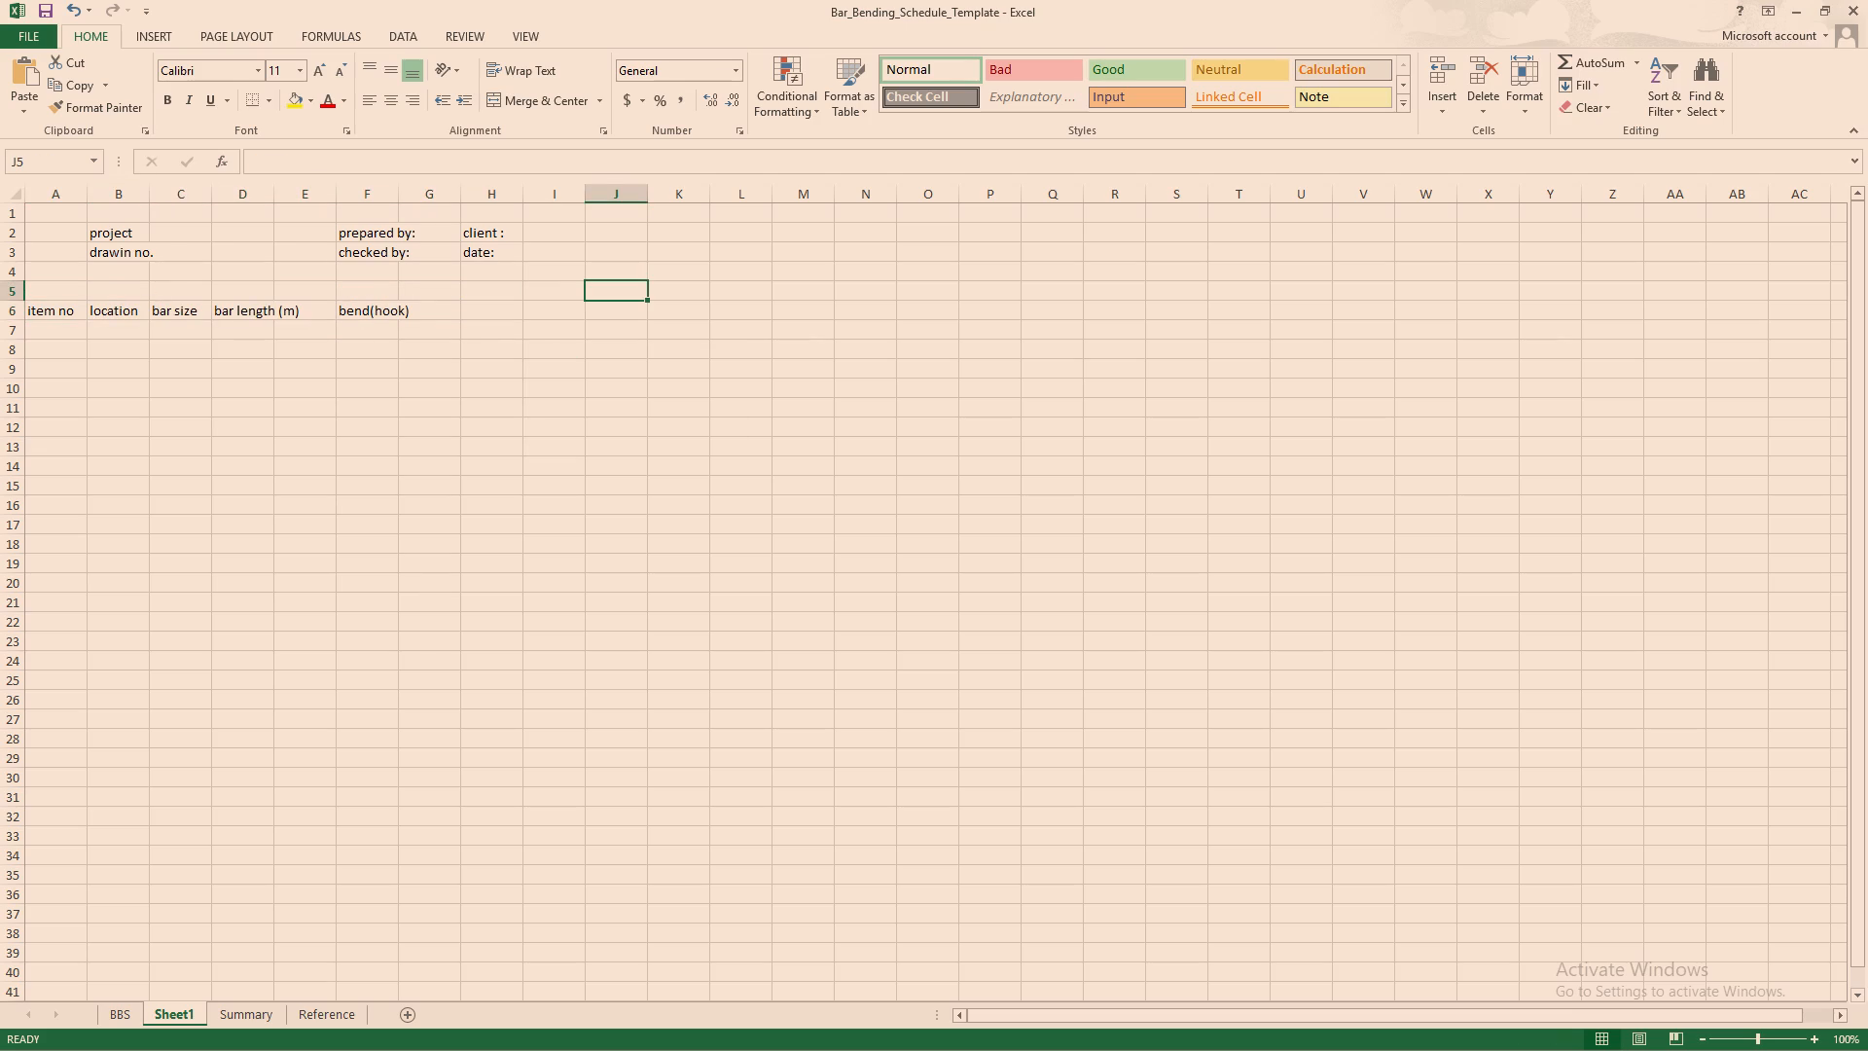
Narrow column A close to its "item no" heading and widen column B to about twice its width for the location entries.
left_click_drag(88, 193, 65, 199)
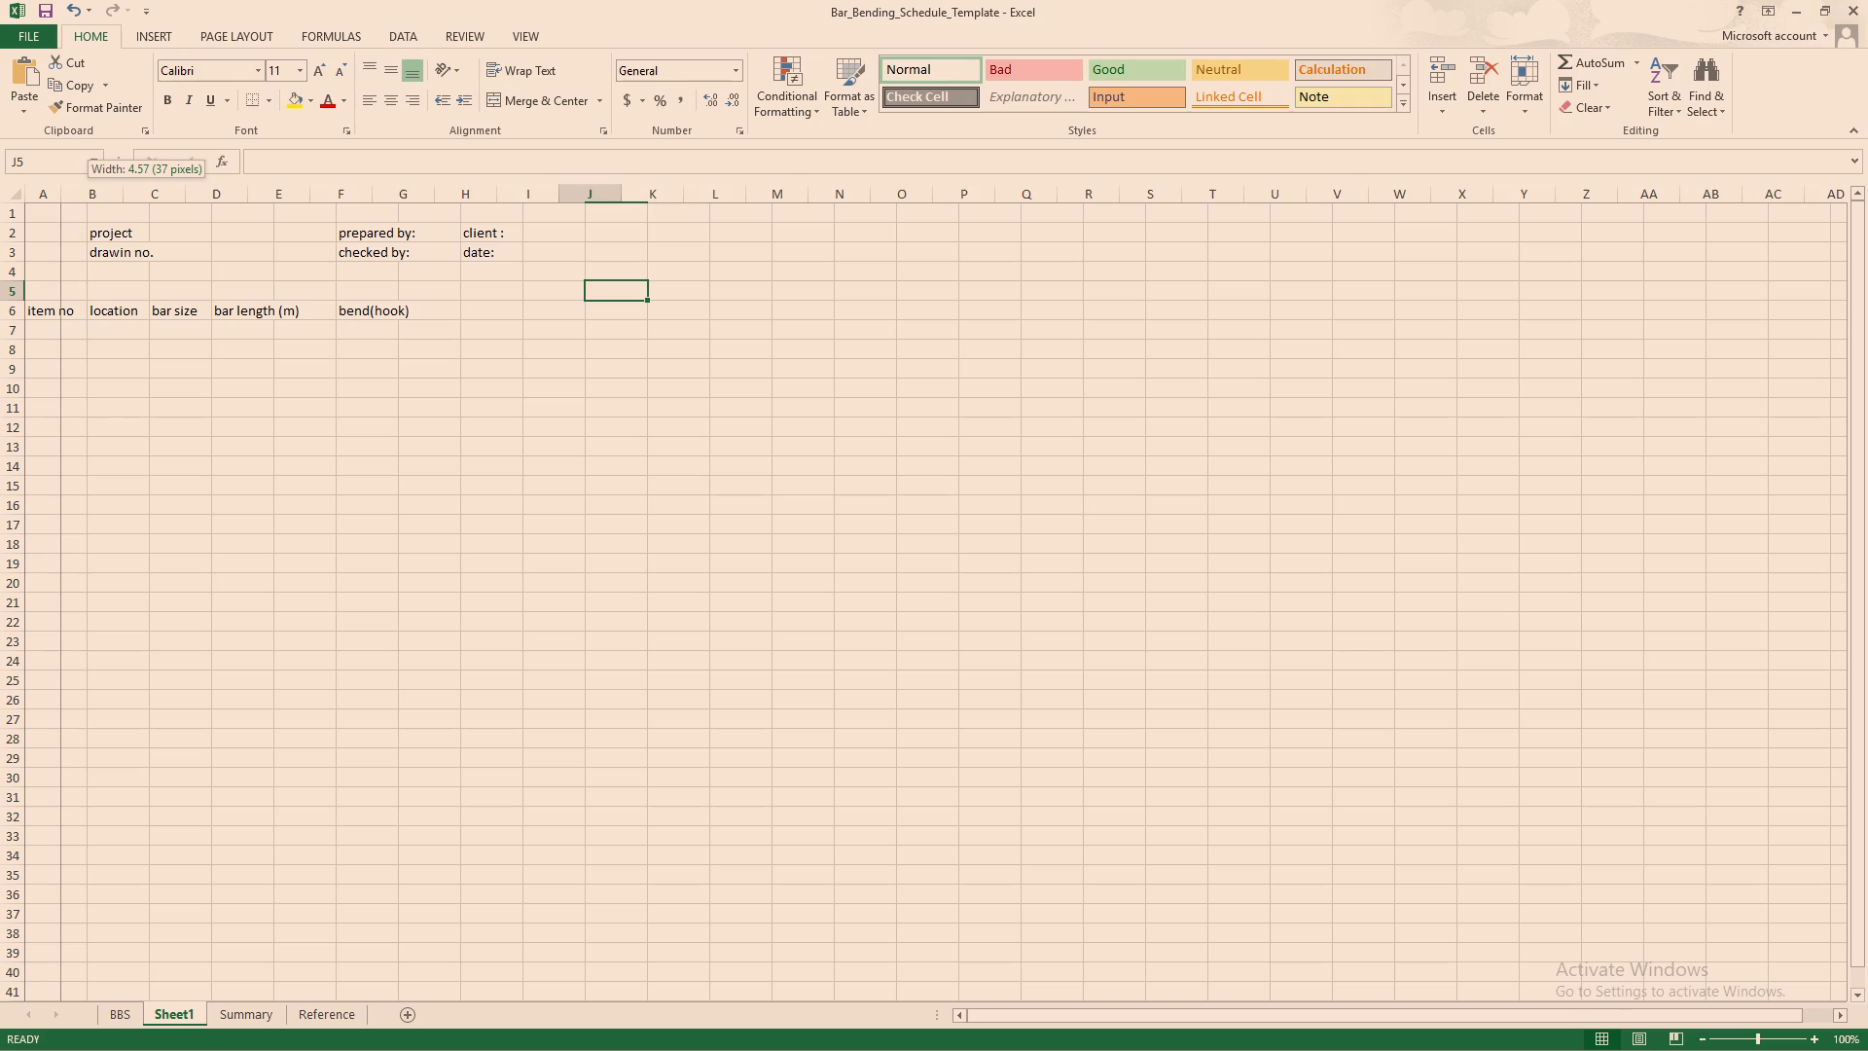
left_click_drag(65, 199, 74, 202)
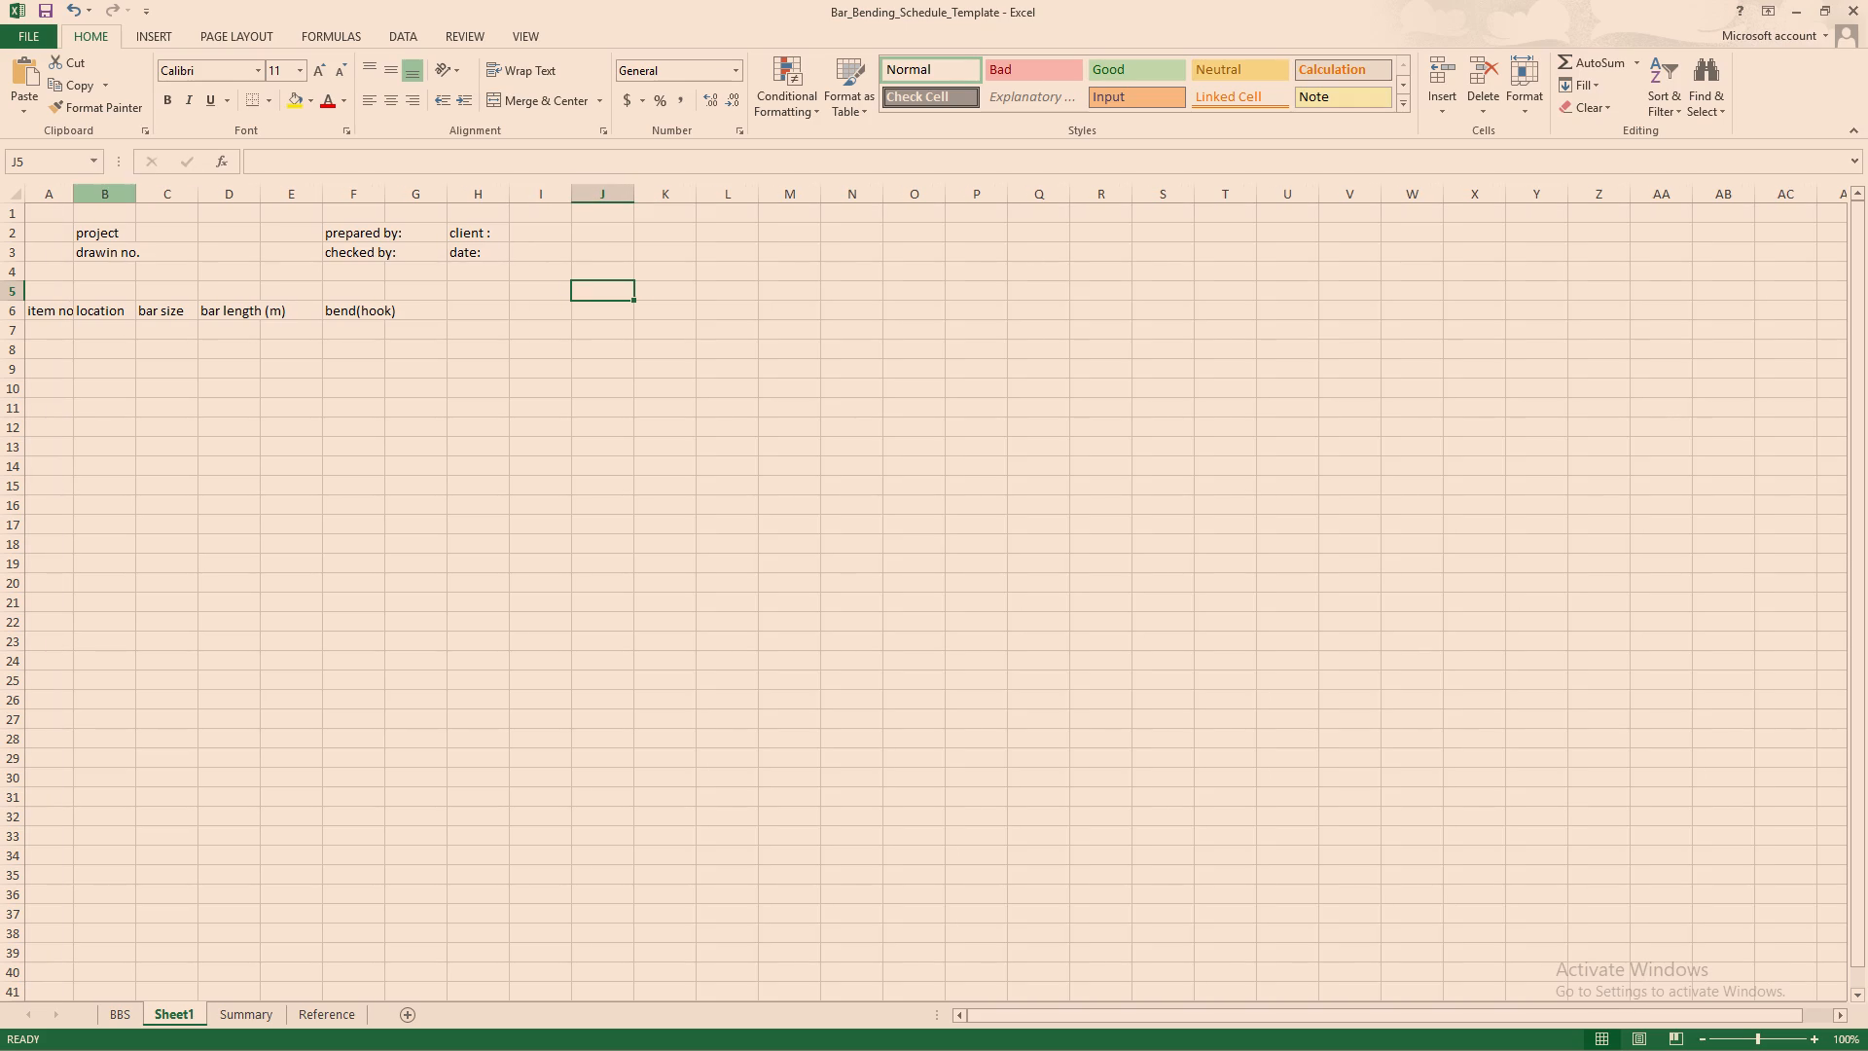
left_click_drag(133, 194, 215, 207)
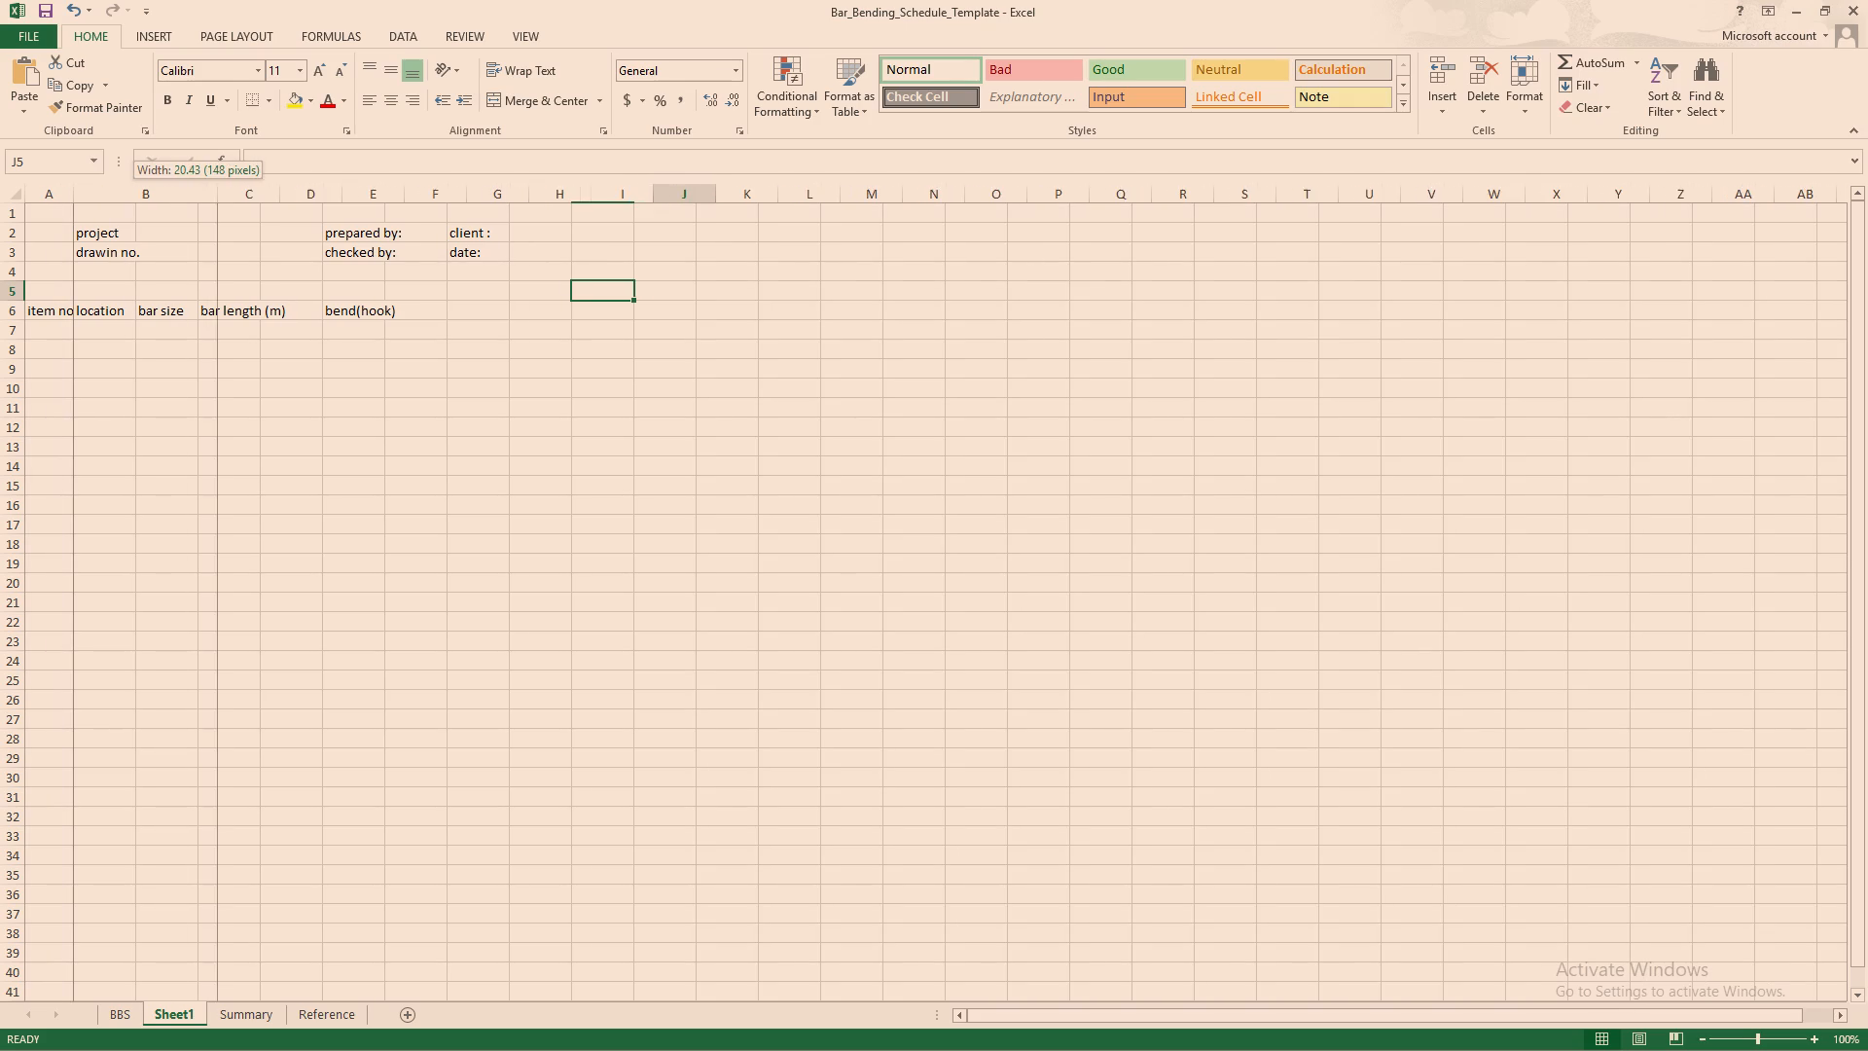
left_click_drag(215, 207, 196, 206)
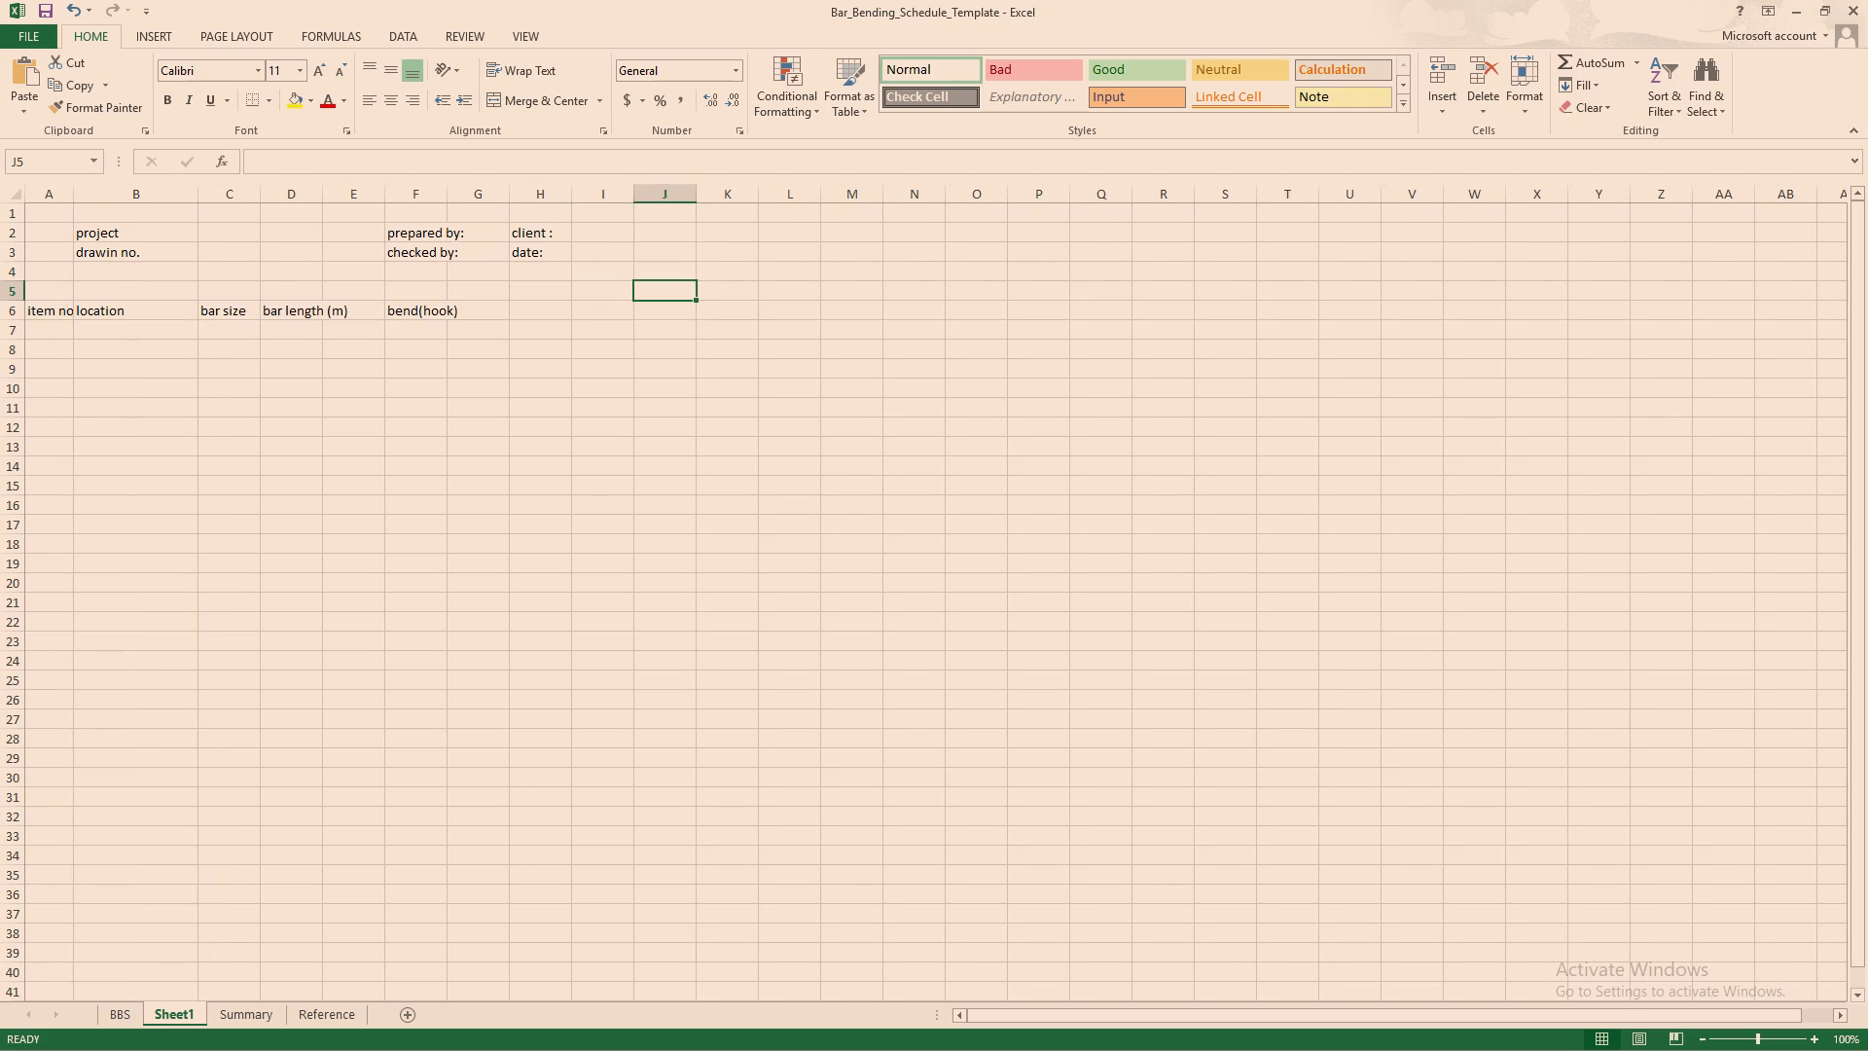
Fit column C closely around the "bar size" heading and widen column D enough to hold "bar length (m)".
left_click_drag(259, 195, 276, 196)
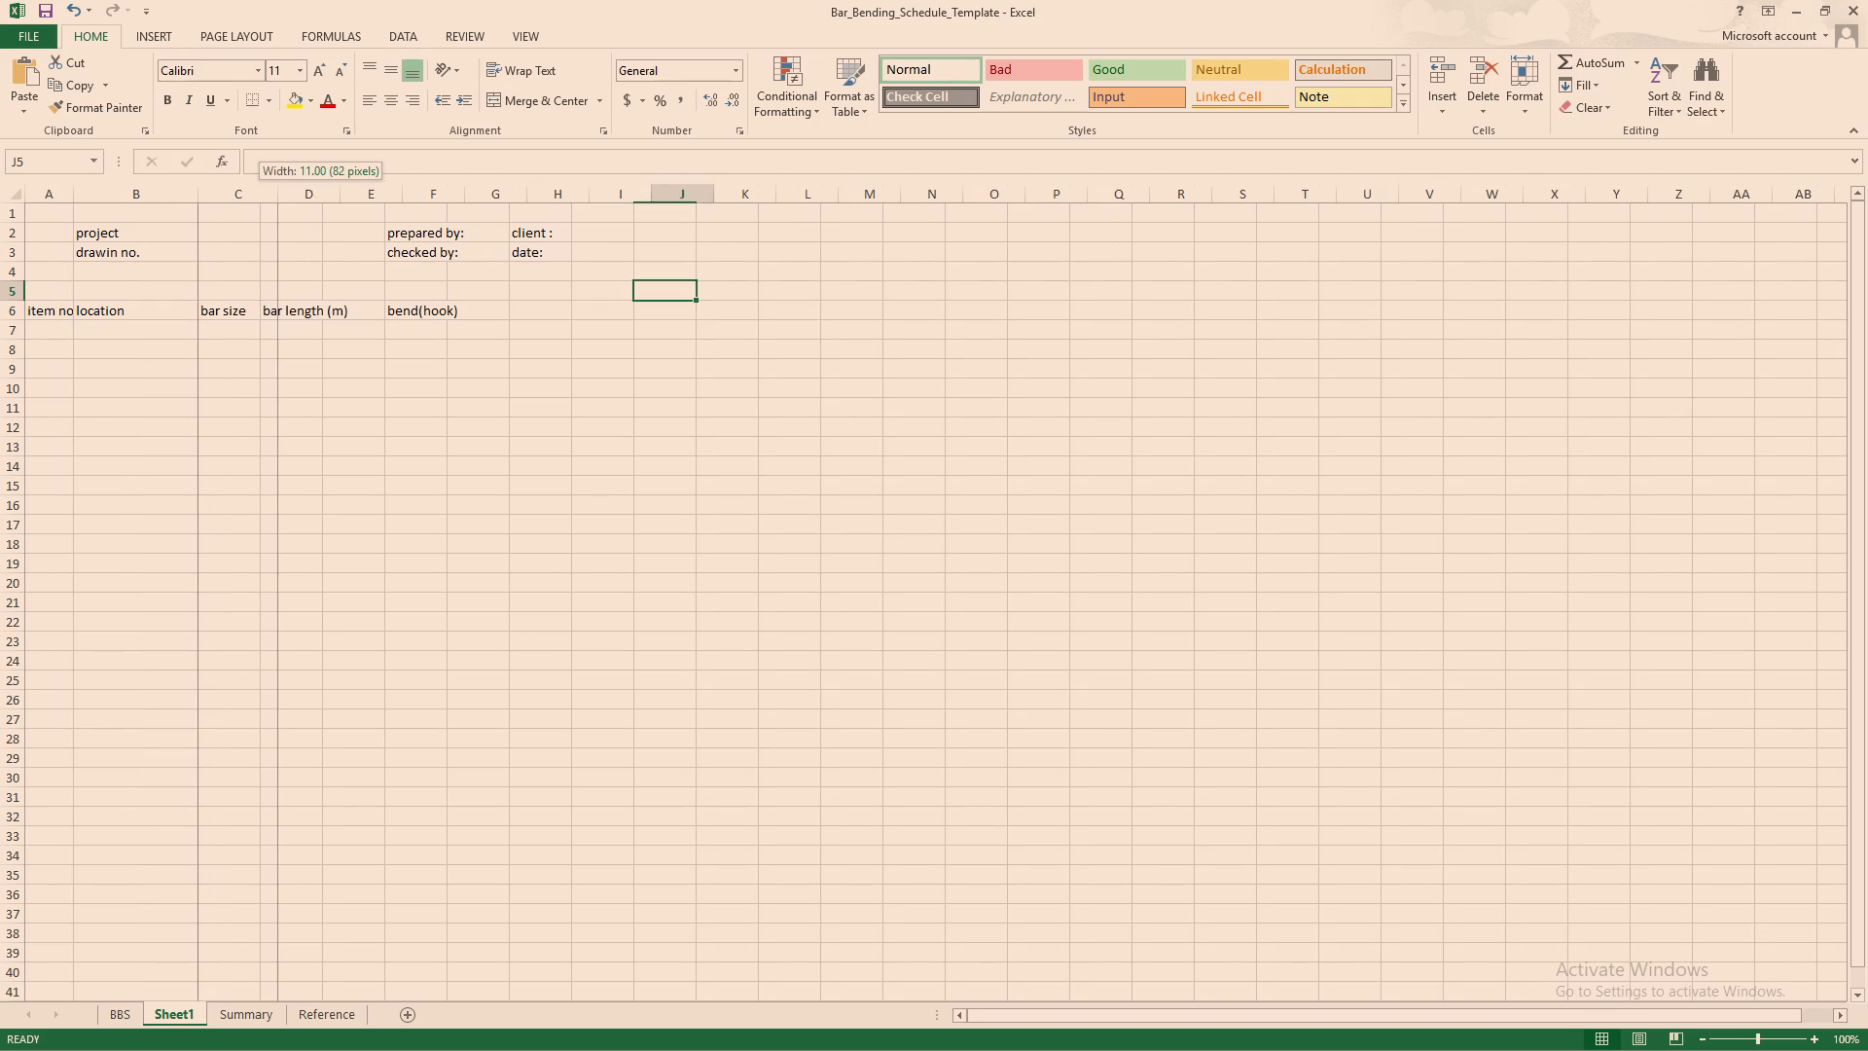
left_click_drag(276, 196, 327, 201)
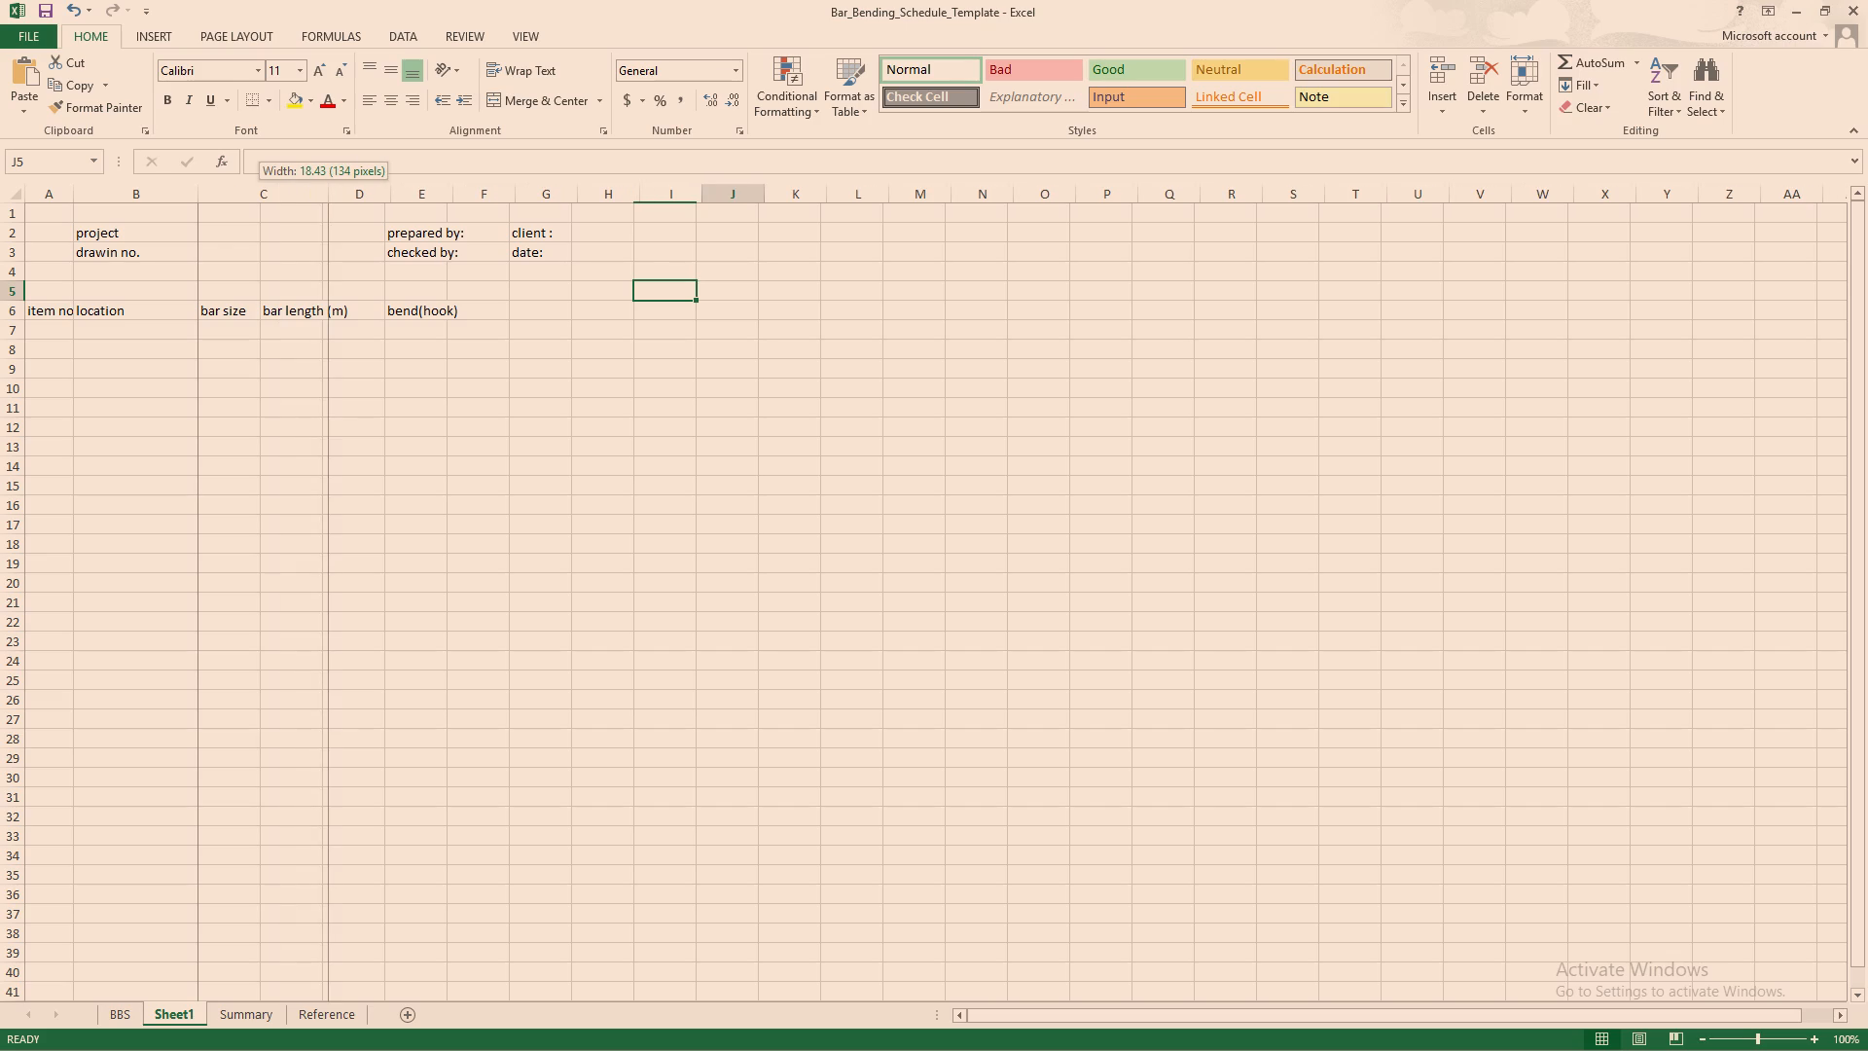
left_click_drag(327, 201, 257, 204)
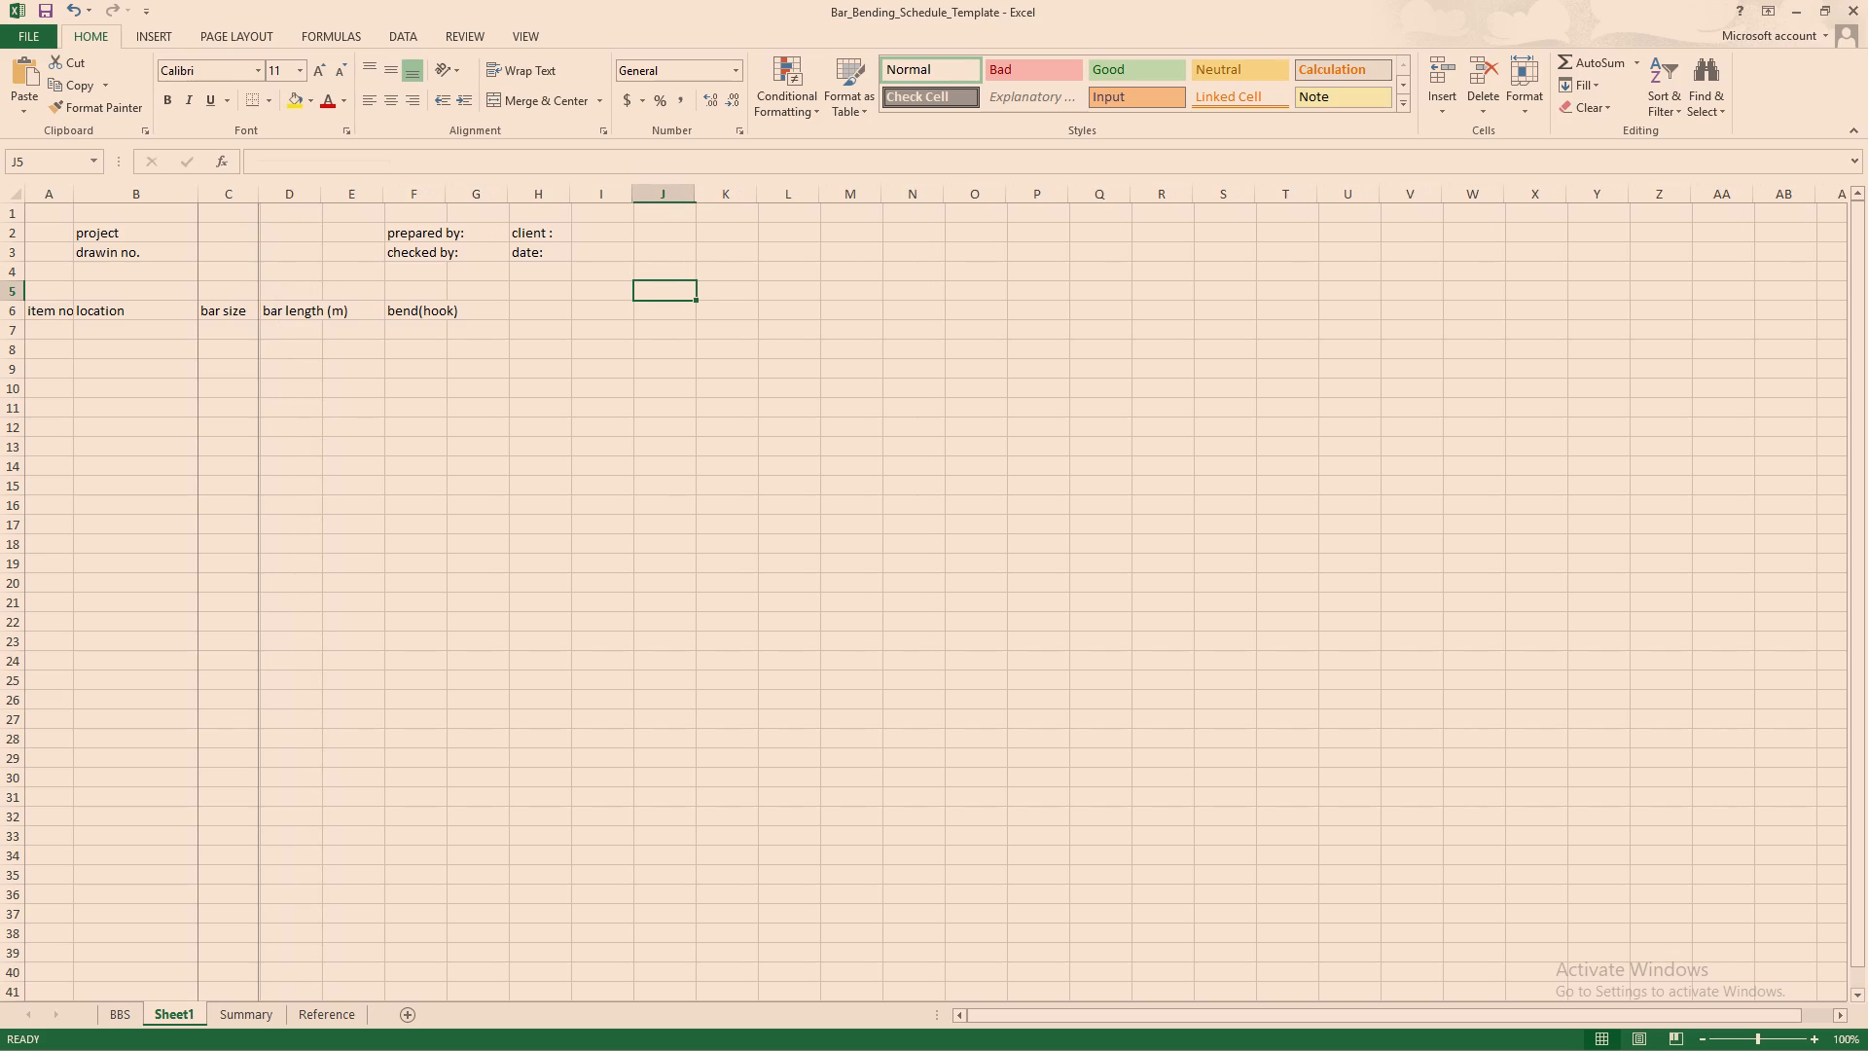
left_click_drag(322, 199, 341, 204)
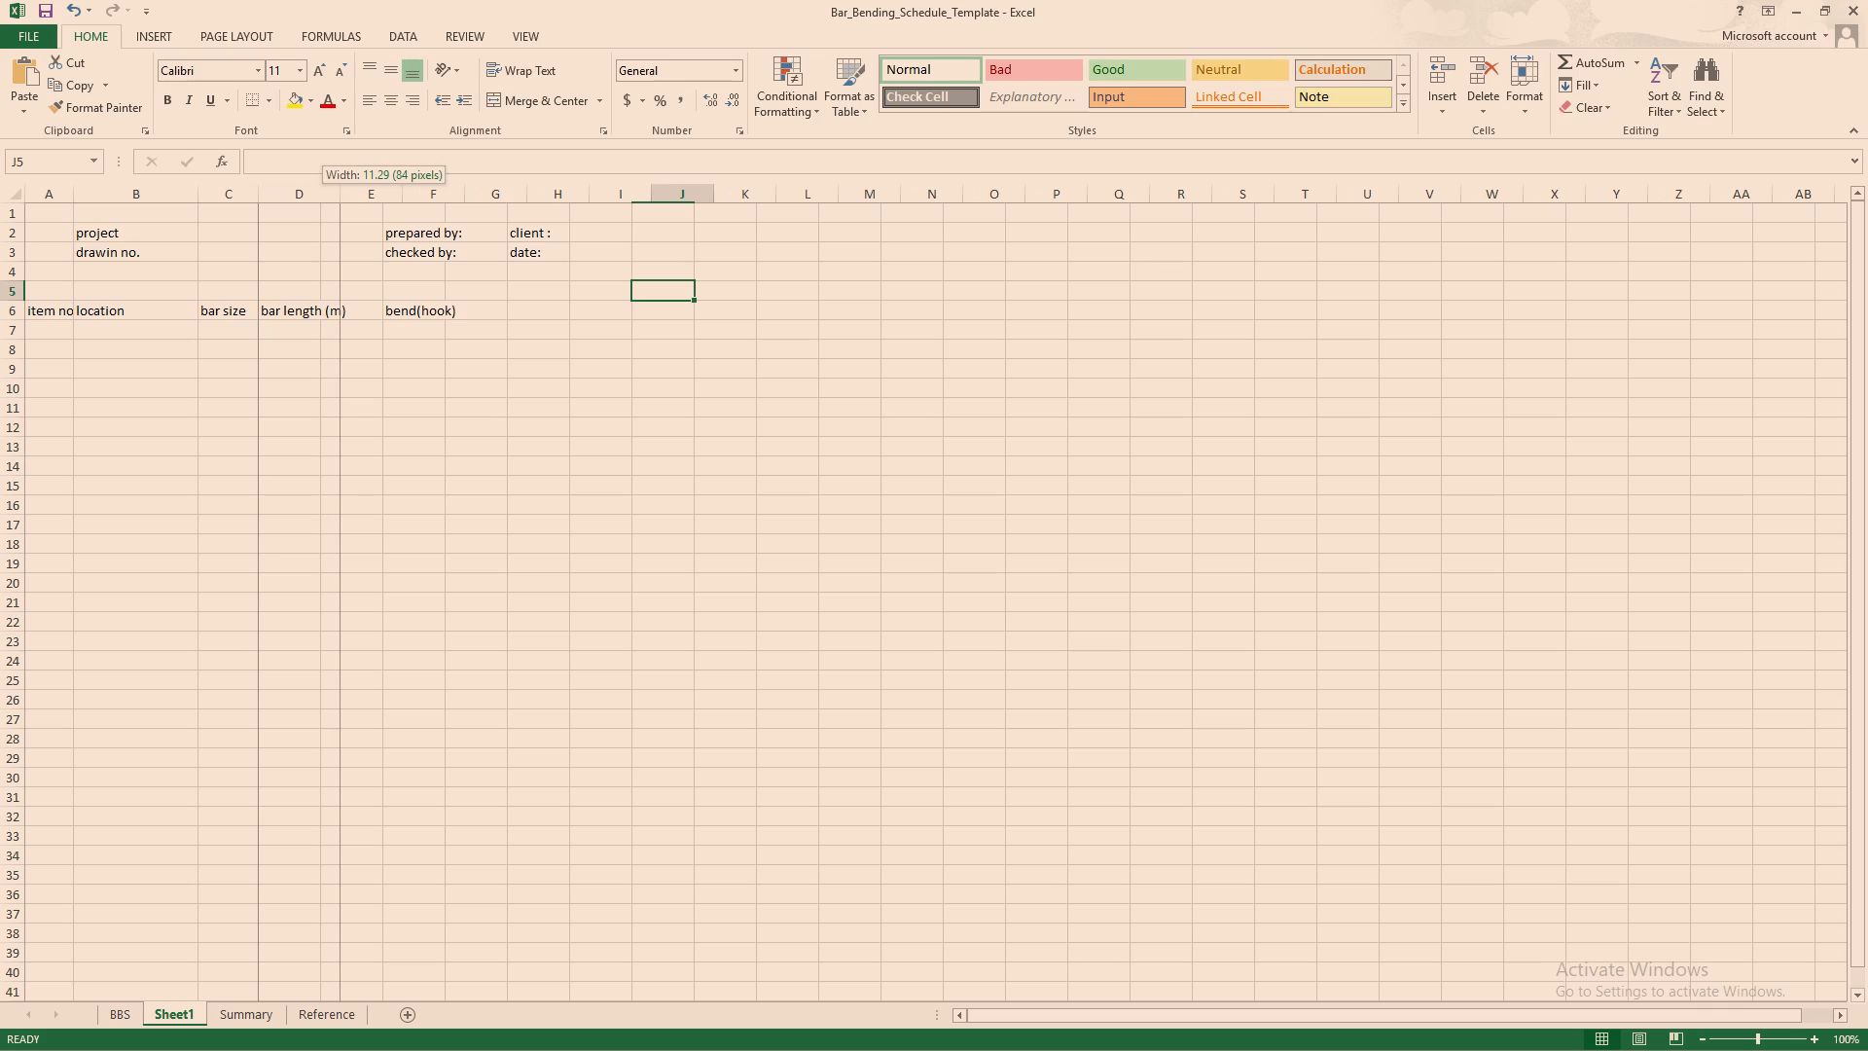
left_click_drag(341, 204, 351, 208)
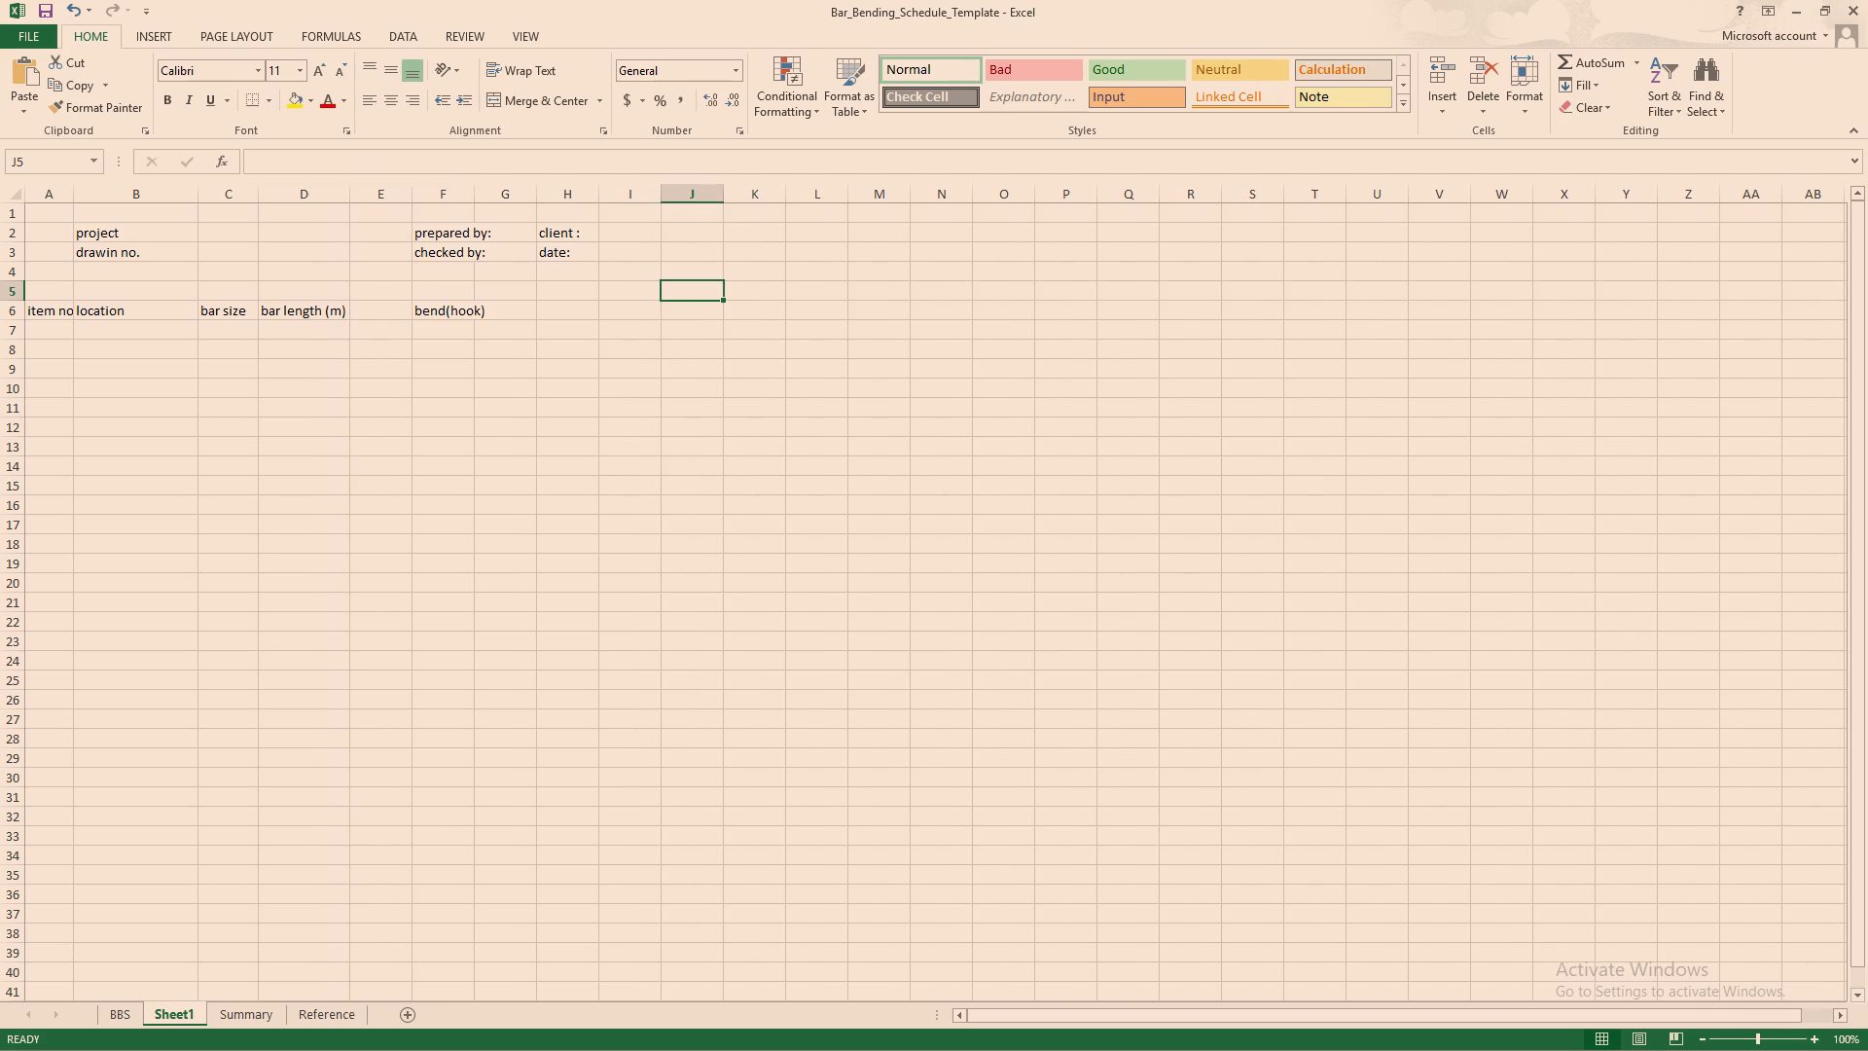
Shrink the empty column E to a thin sliver between the "bar length (m)" and "bend(hook)" columns.
left_click_drag(412, 190, 405, 190)
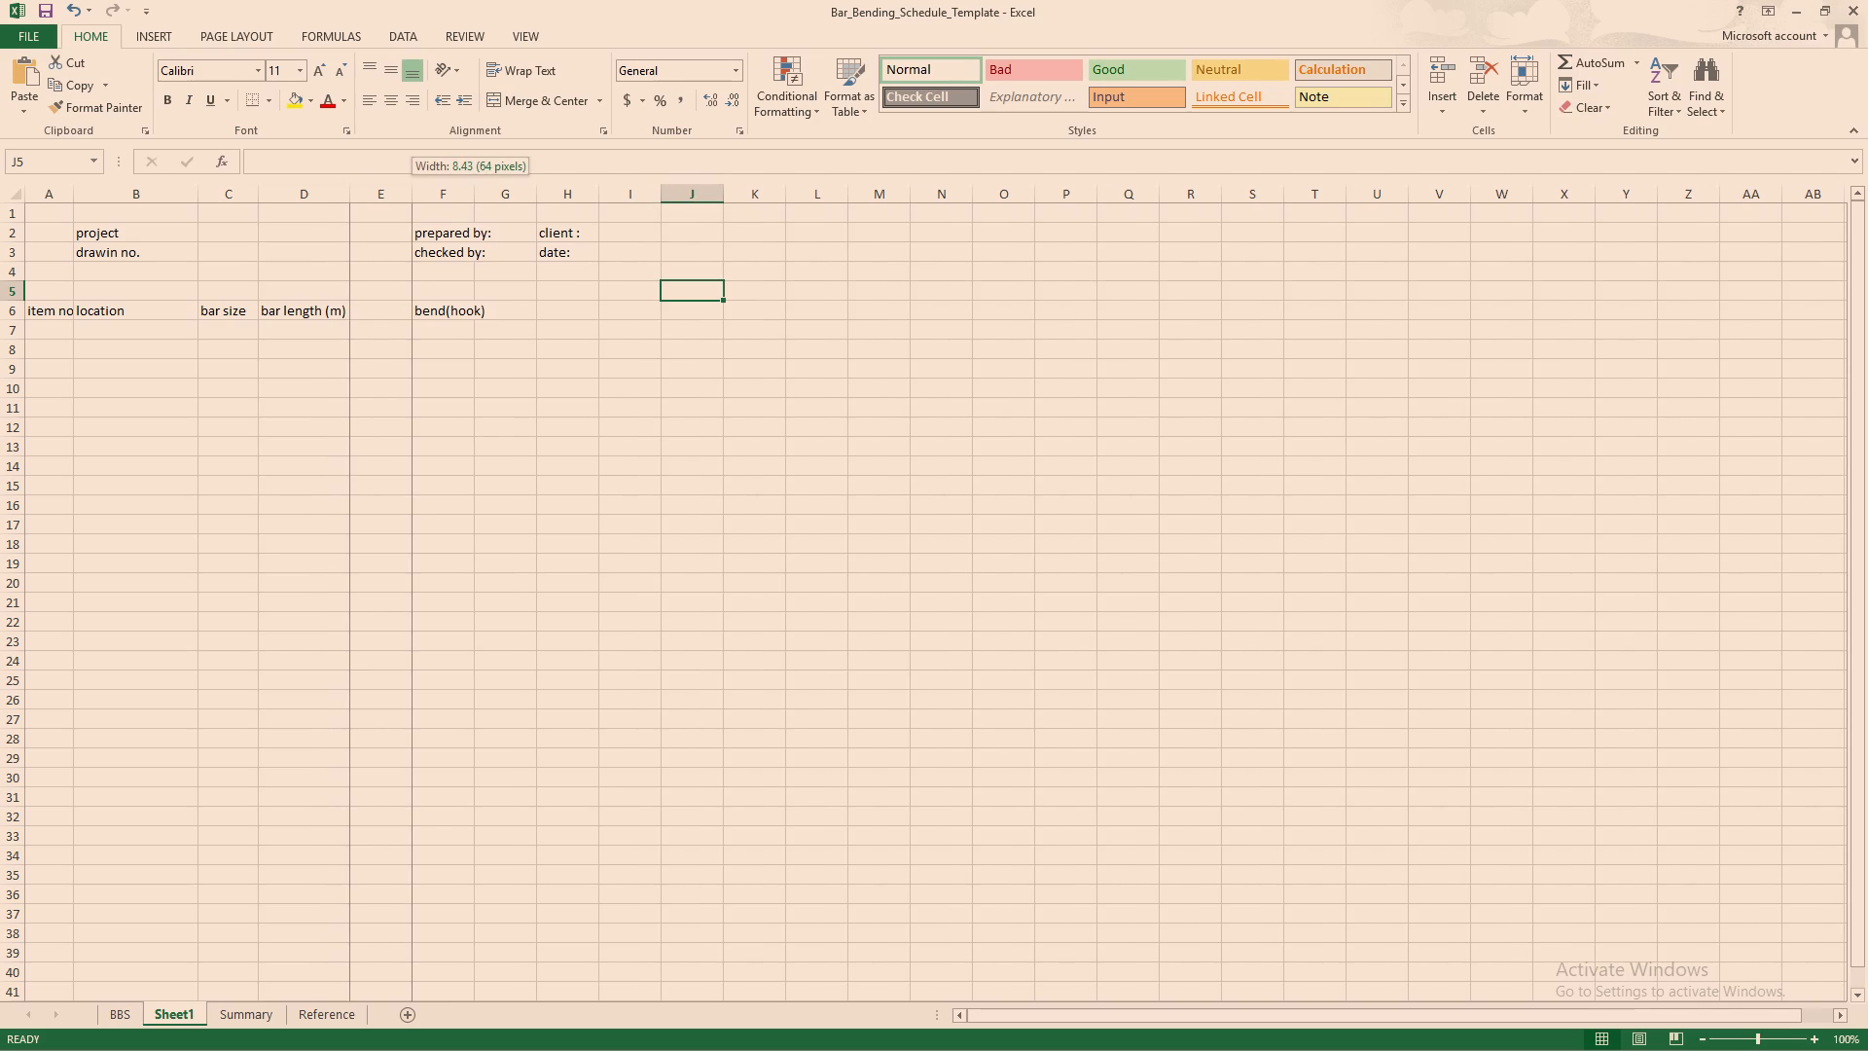
left_click_drag(405, 190, 352, 192)
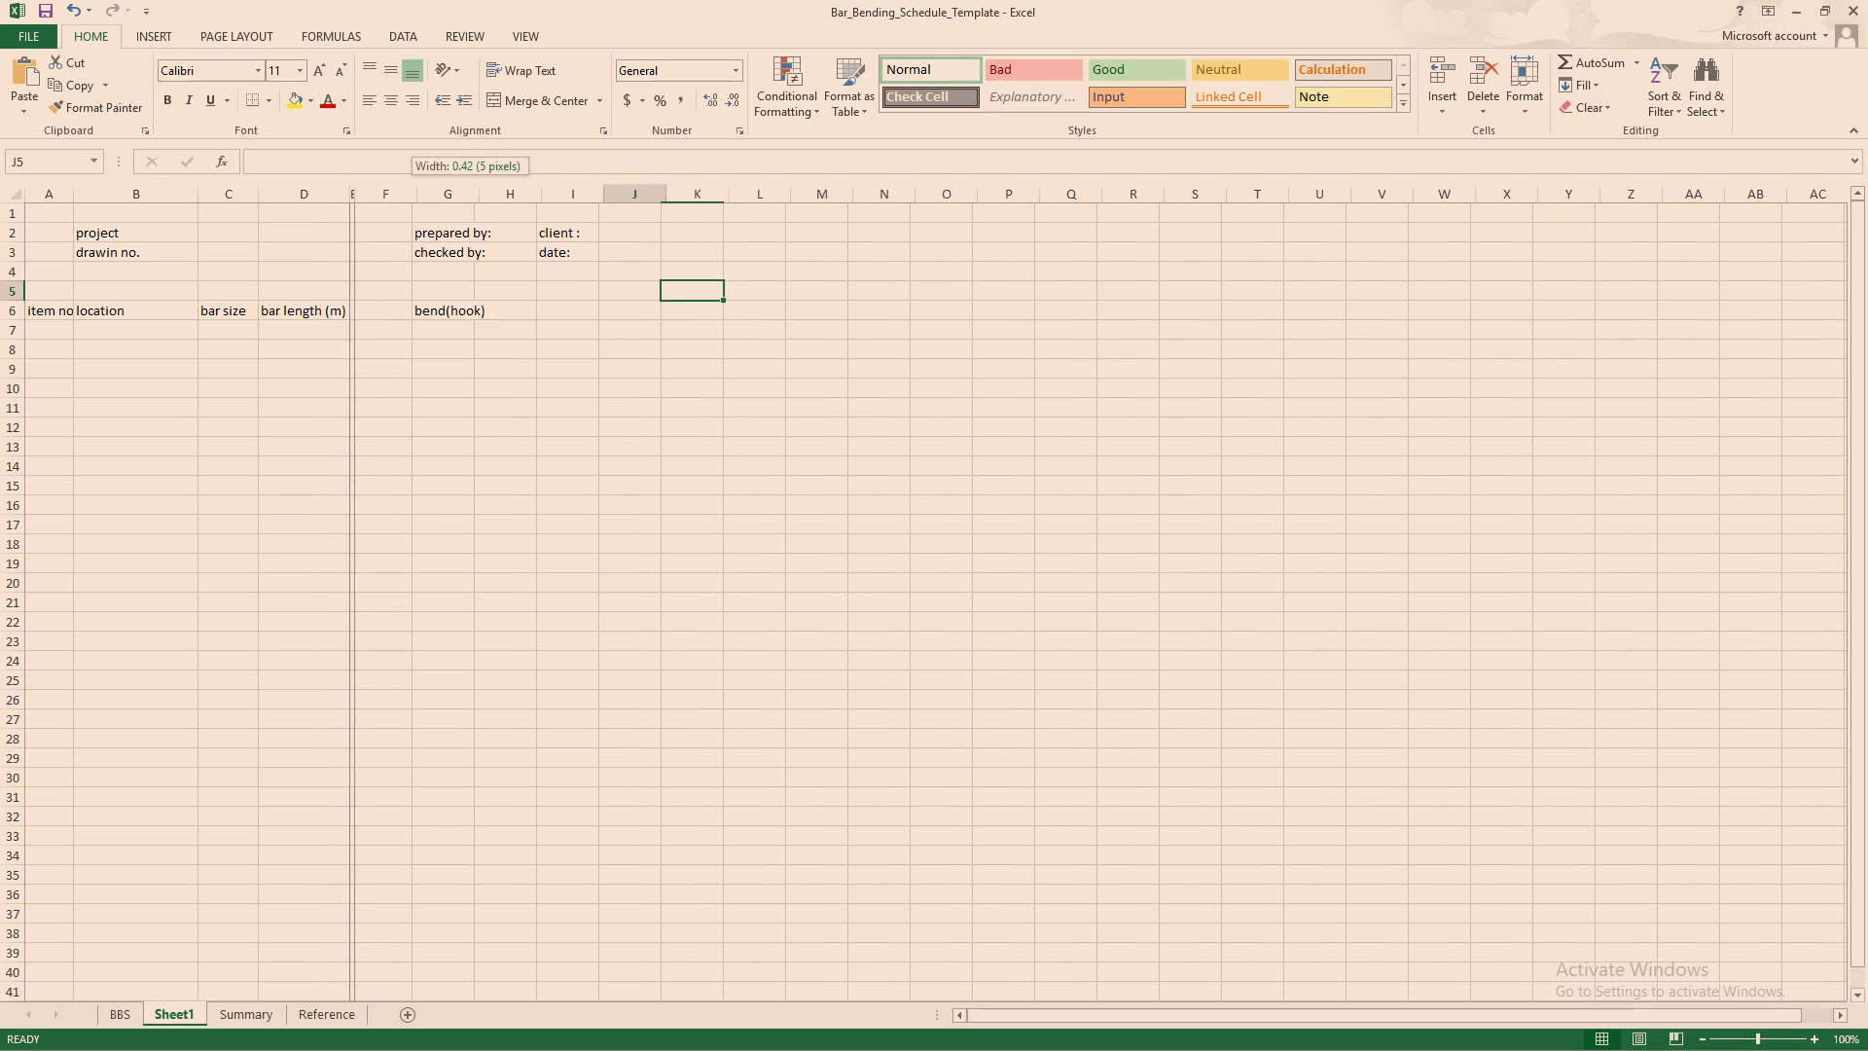
left_click_drag(352, 192, 351, 192)
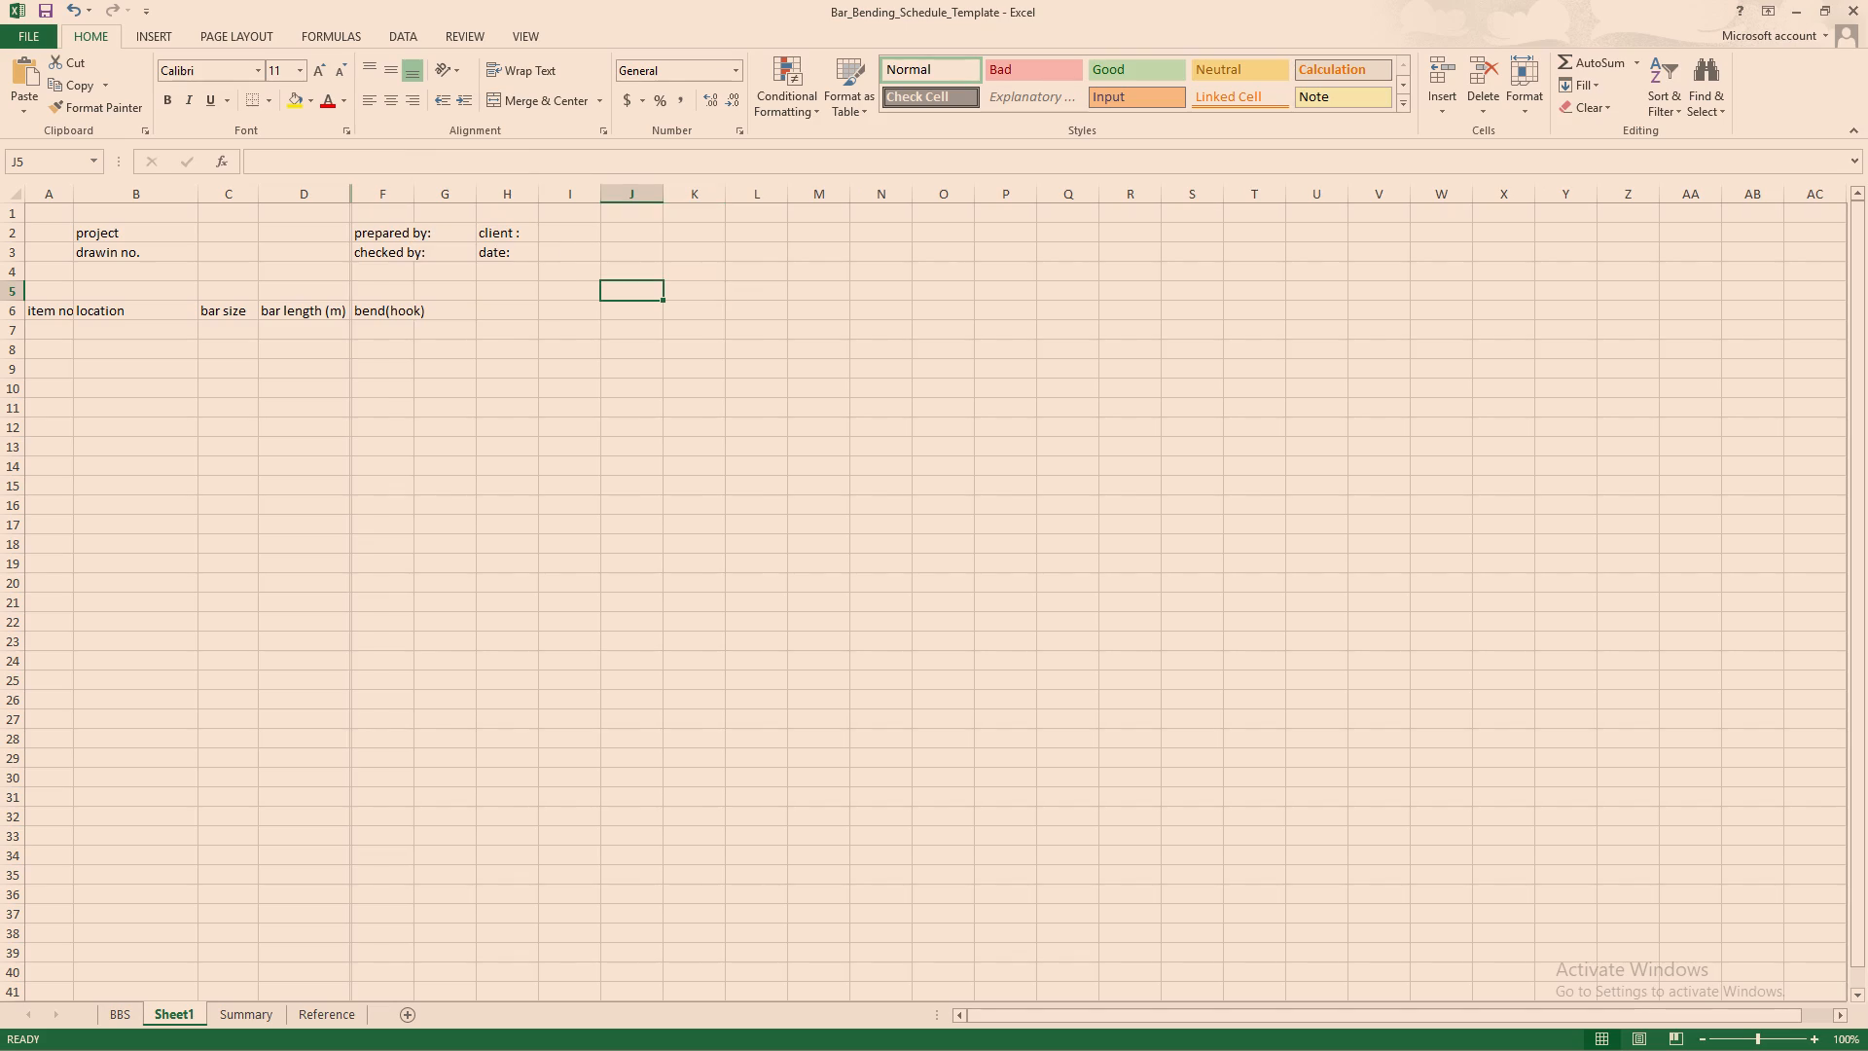
left_click_drag(351, 192, 360, 196)
Readjust column D so it is slightly wider than its "bar length (m)" heading.
left_click_drag(506, 323, 489, 312)
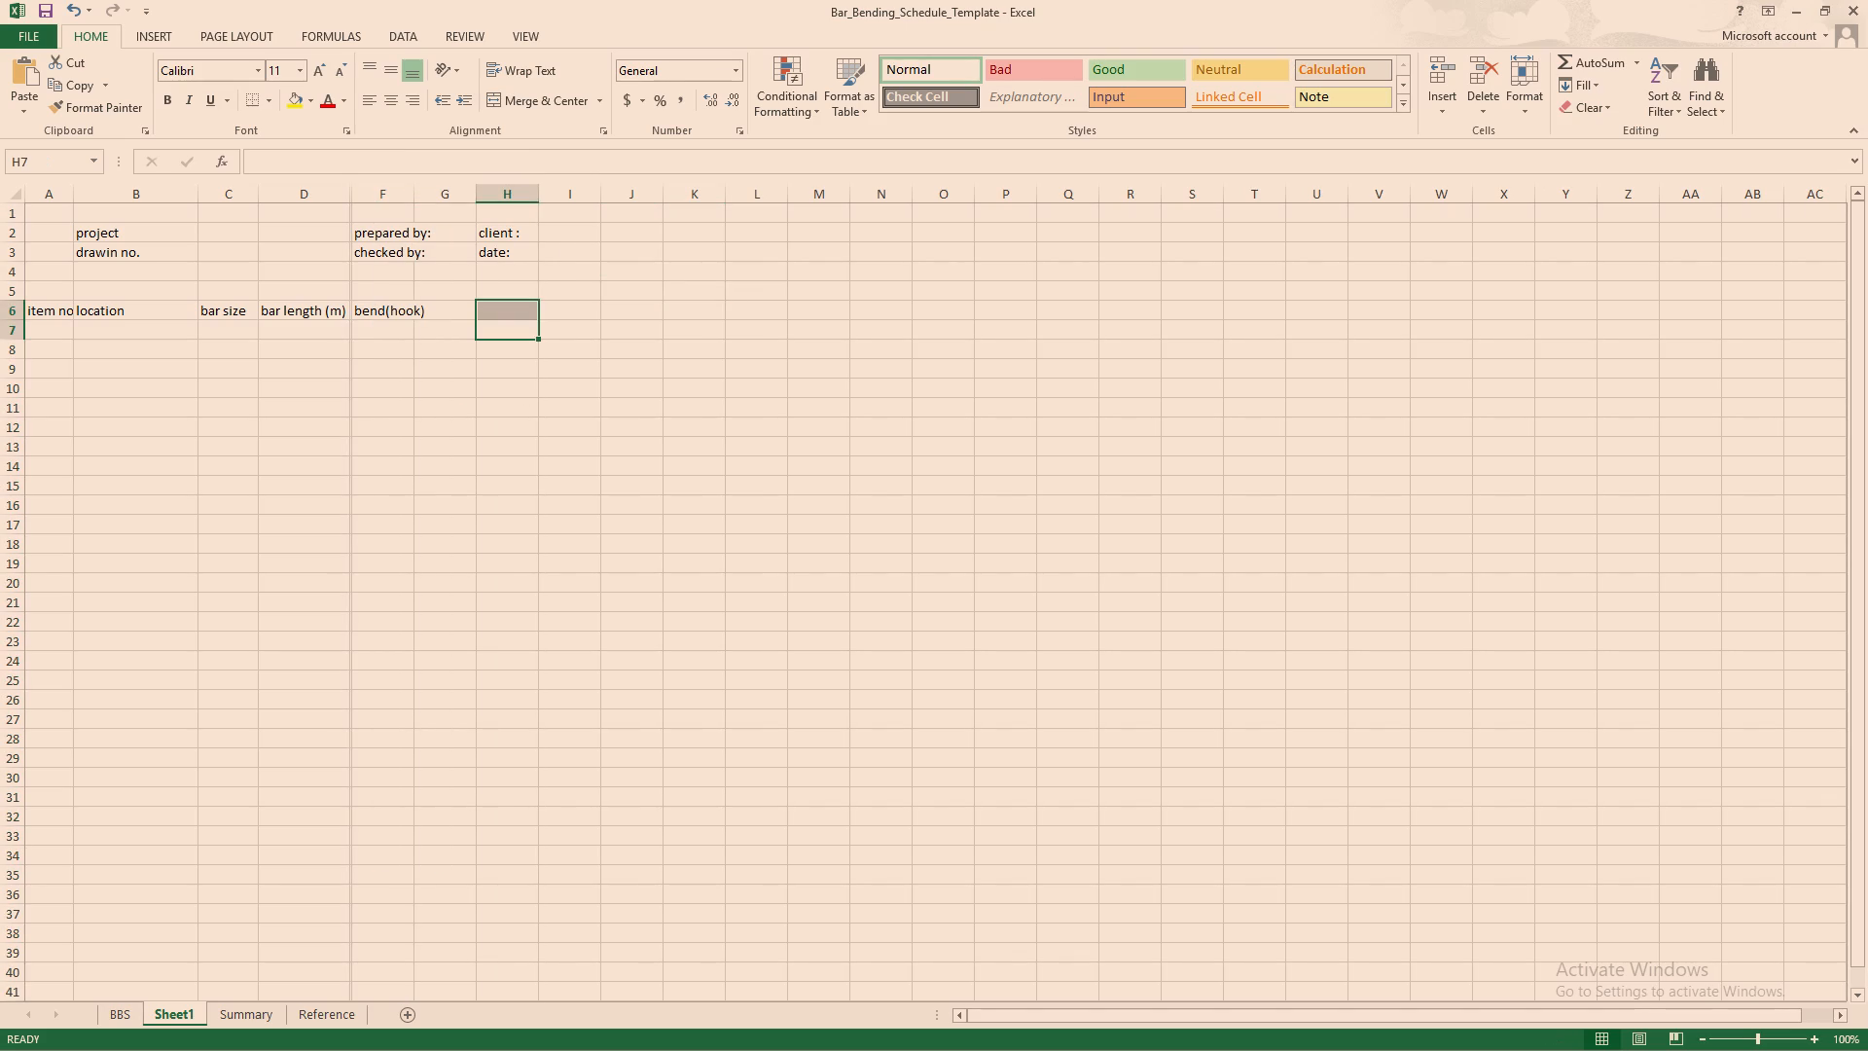
left_click_drag(350, 200, 409, 211)
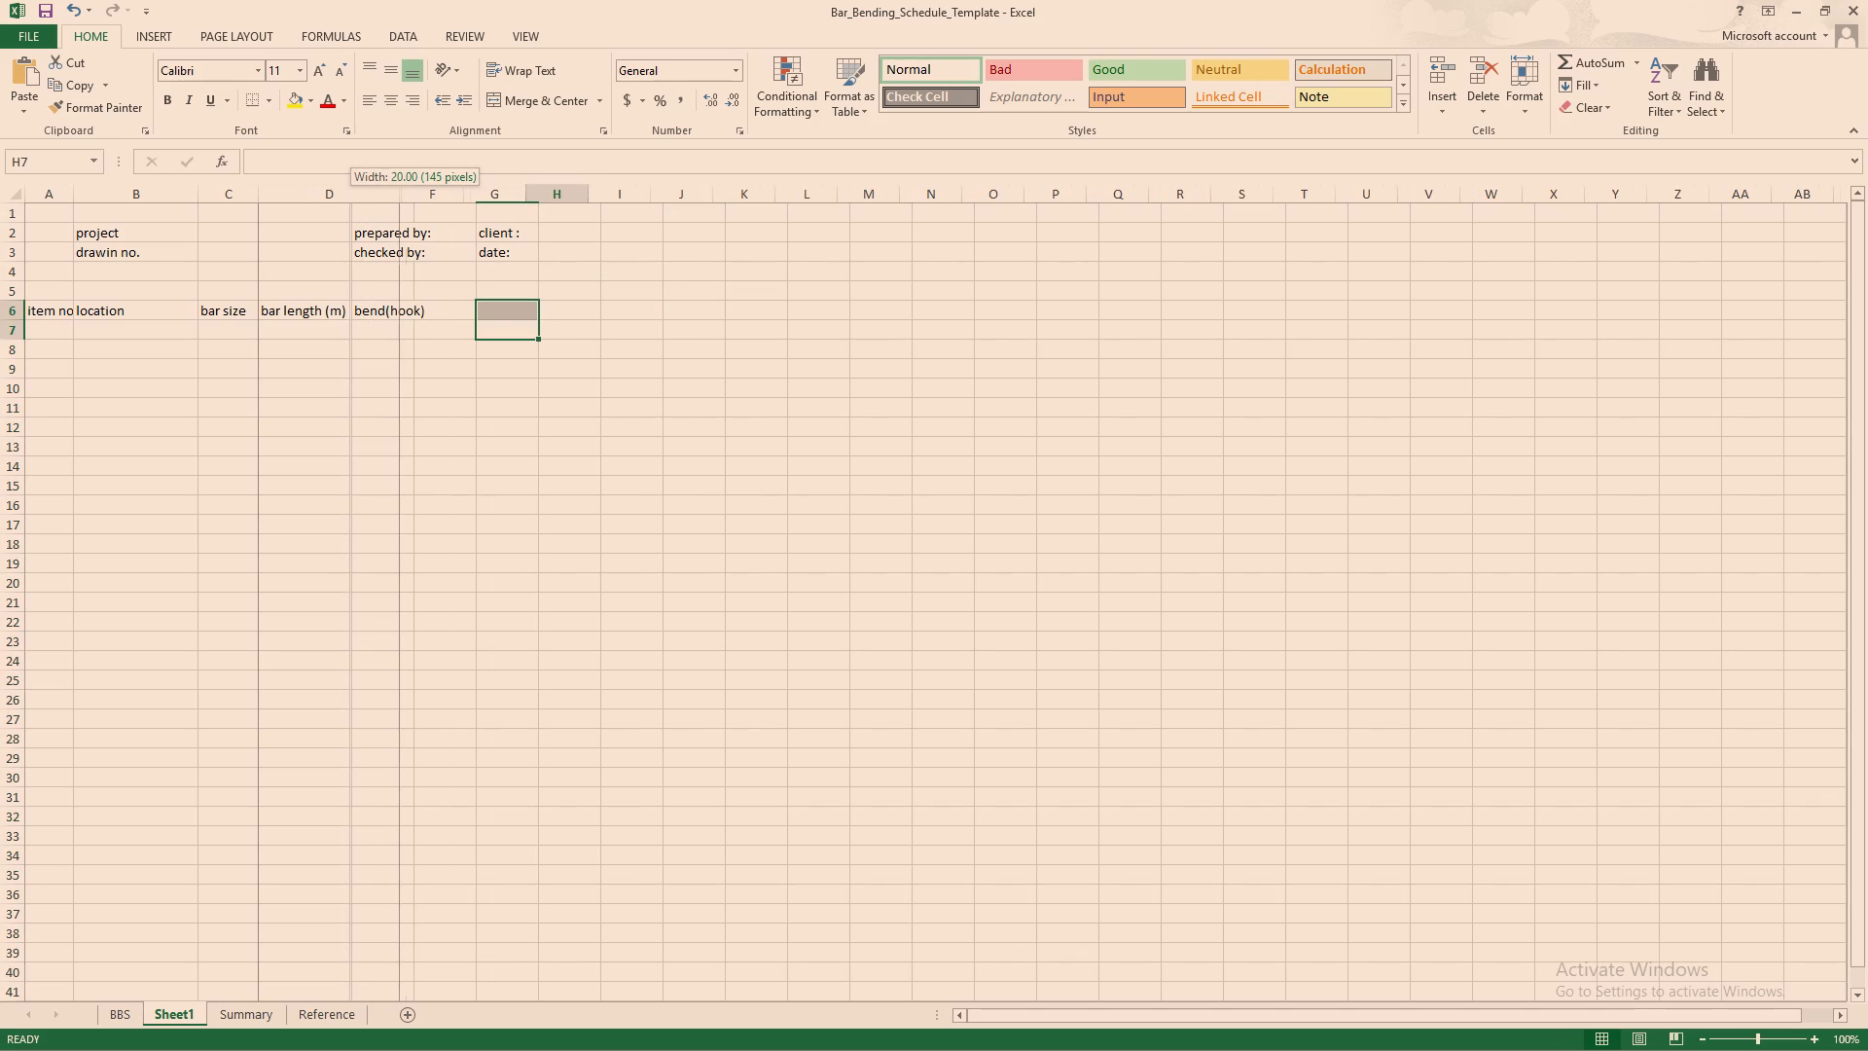
left_click_drag(409, 211, 412, 214)
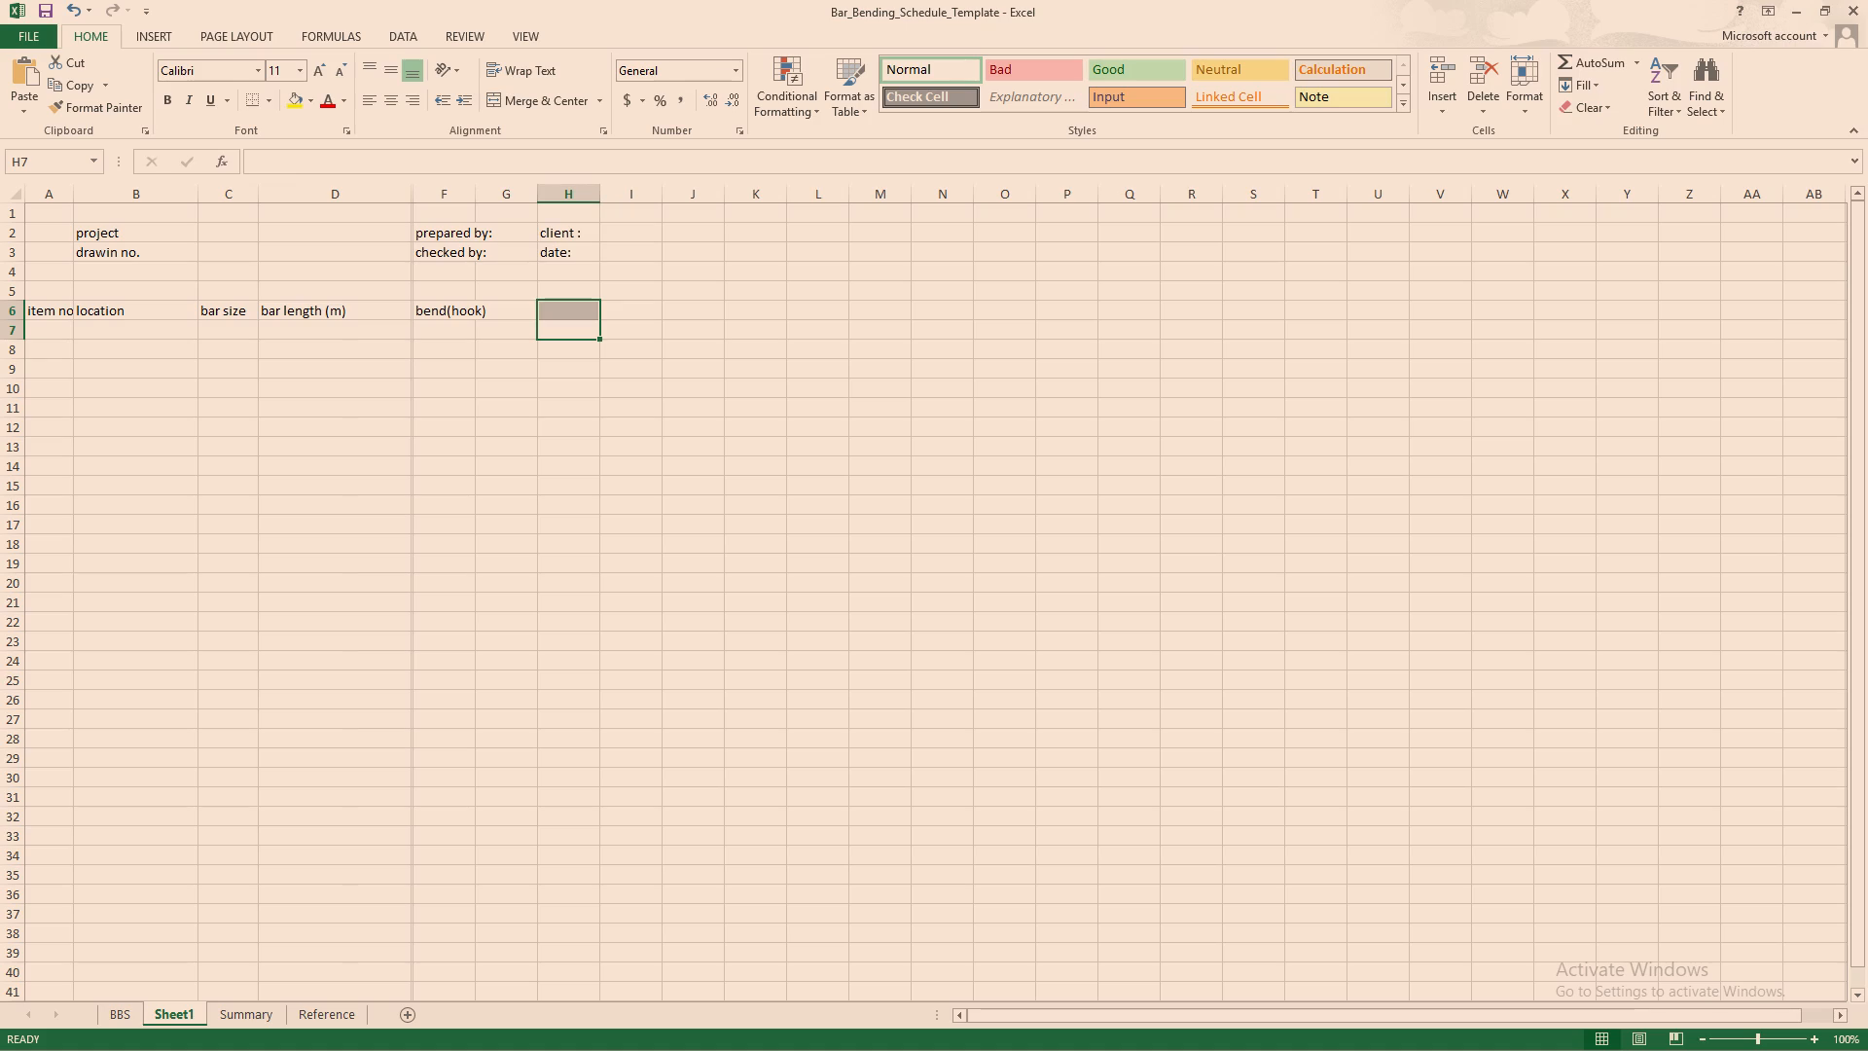
left_click_drag(412, 186, 375, 190)
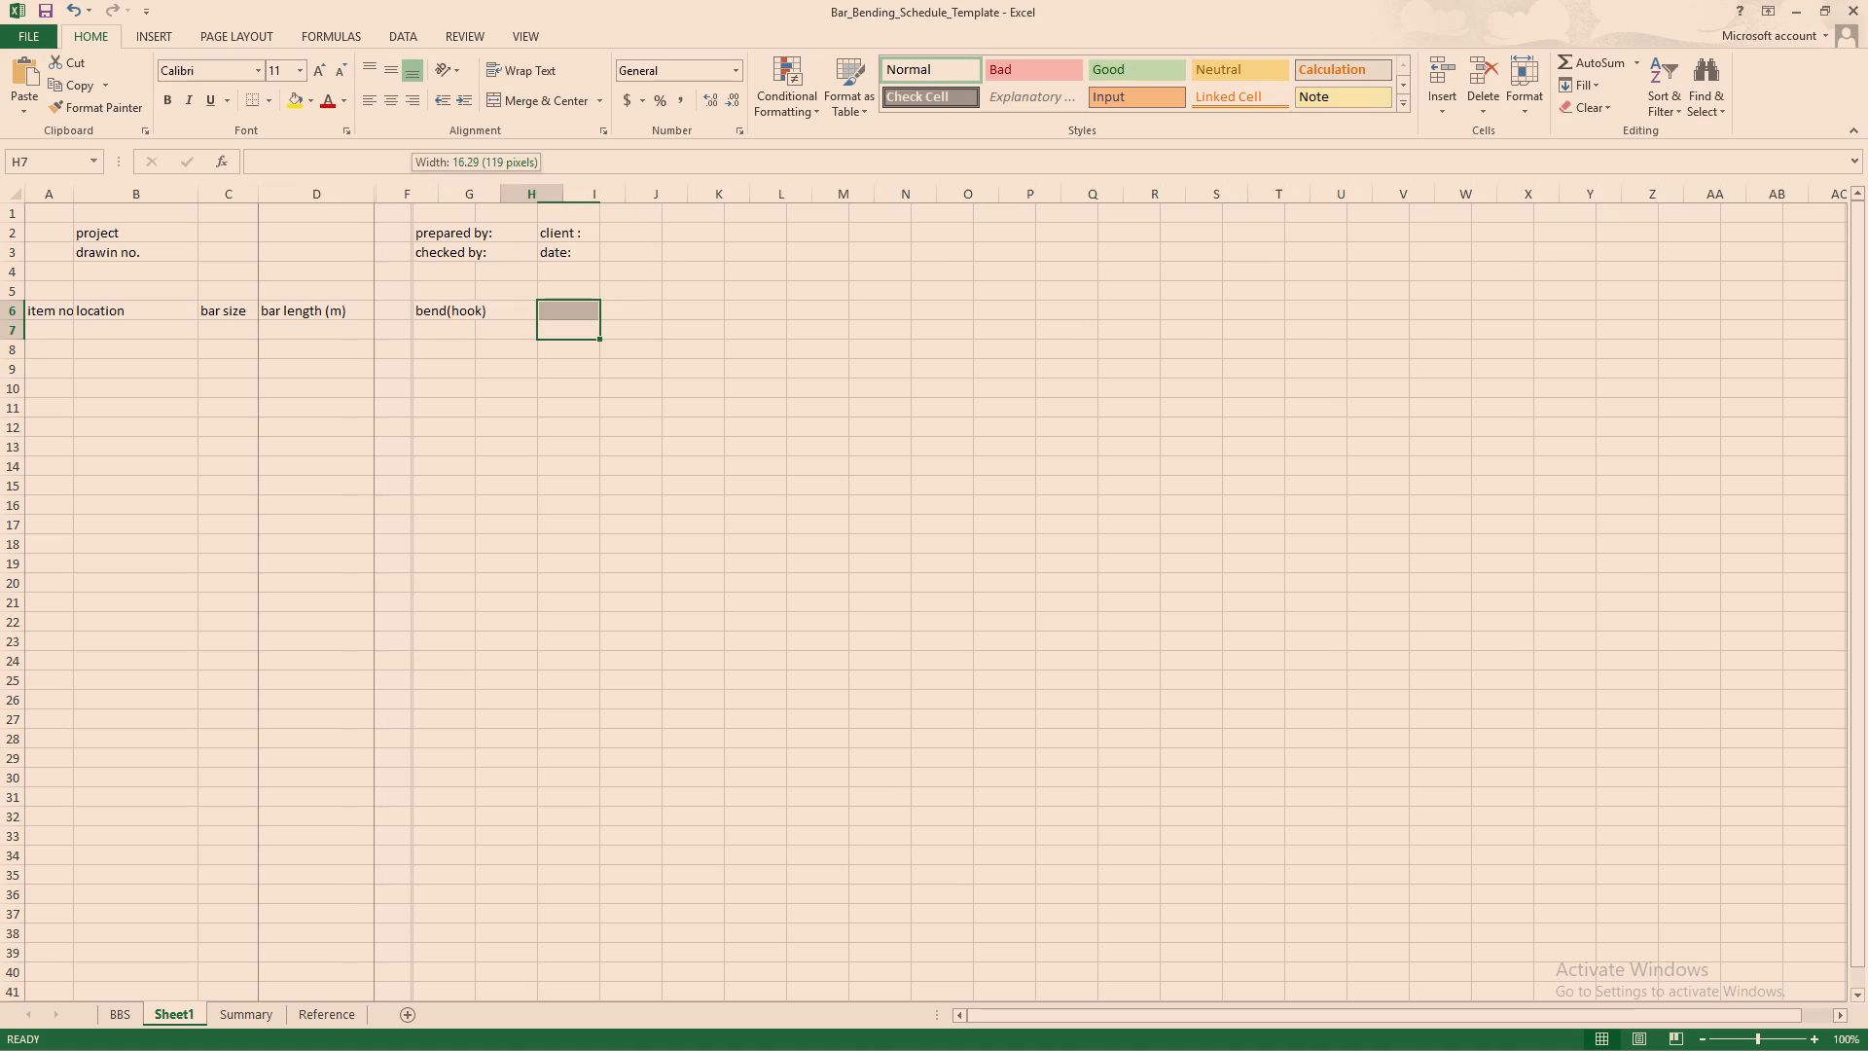
left_click_drag(375, 190, 356, 190)
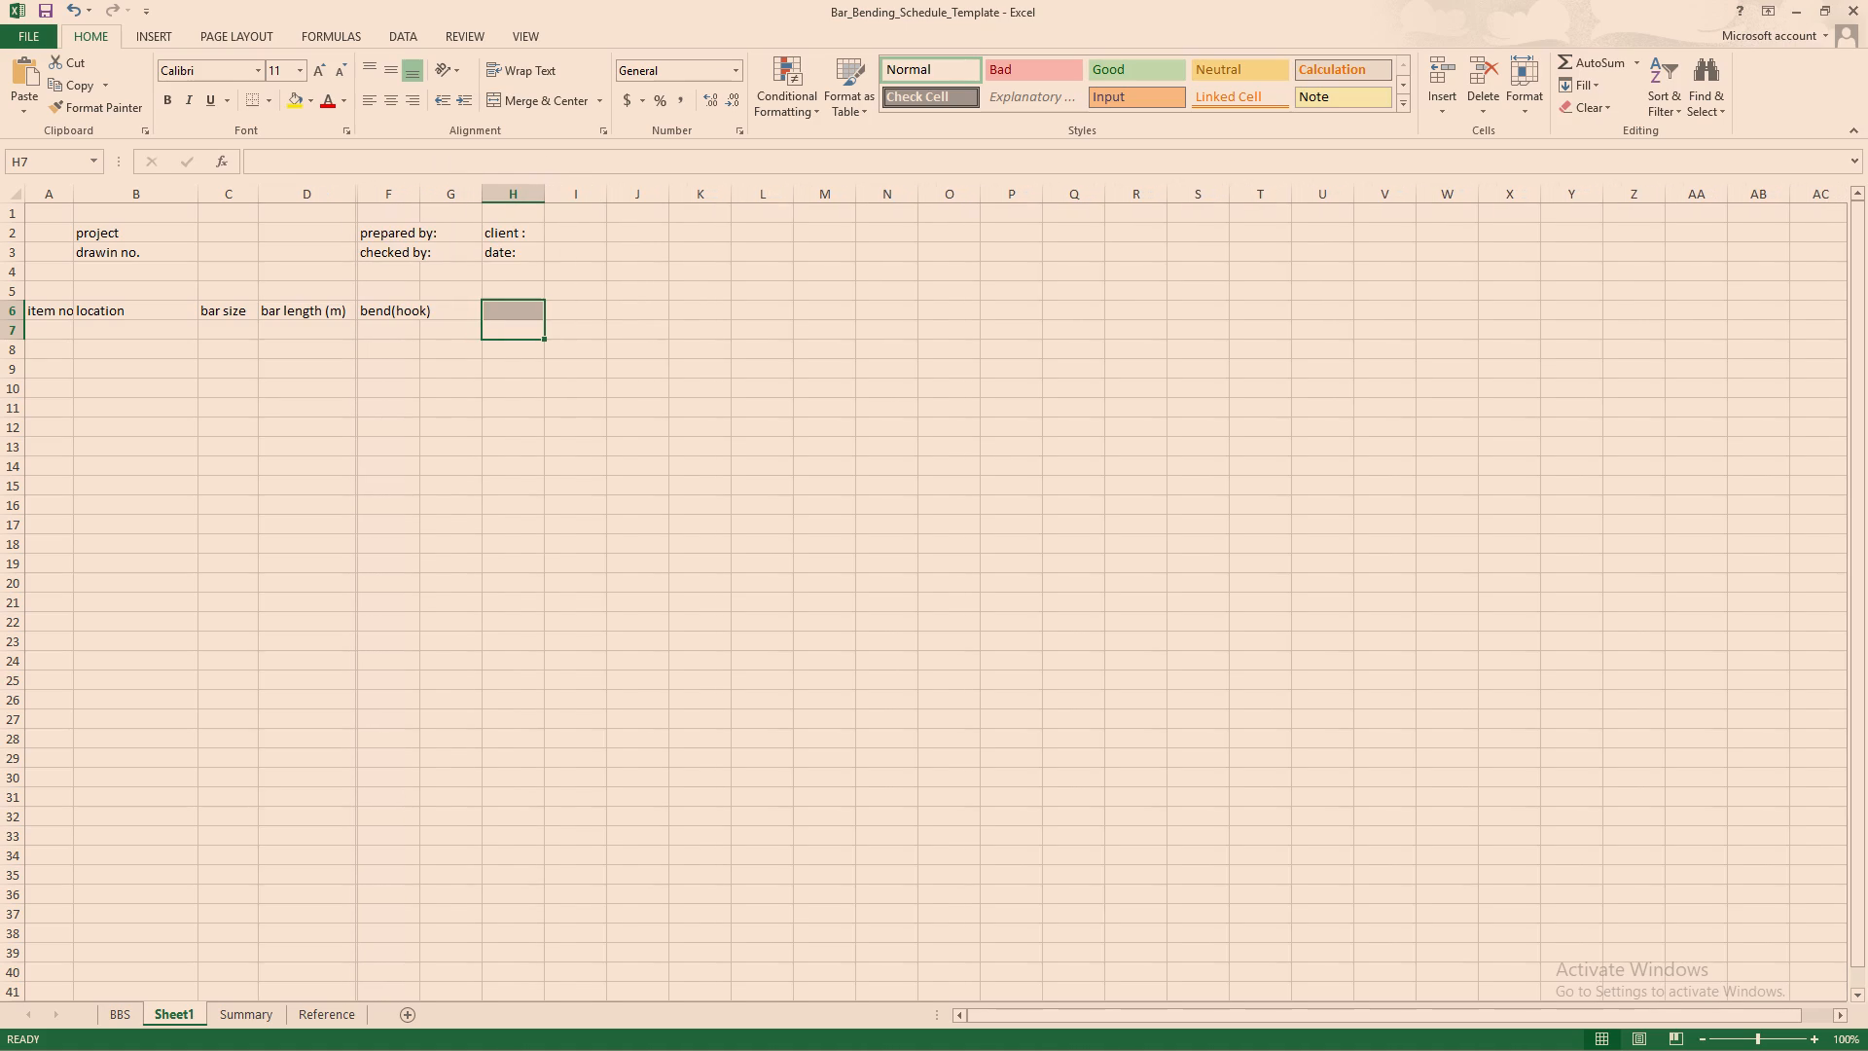
Widen column F enough to hold the "prepared by:" label and the "bend(hook)" heading.
left_click(632, 285)
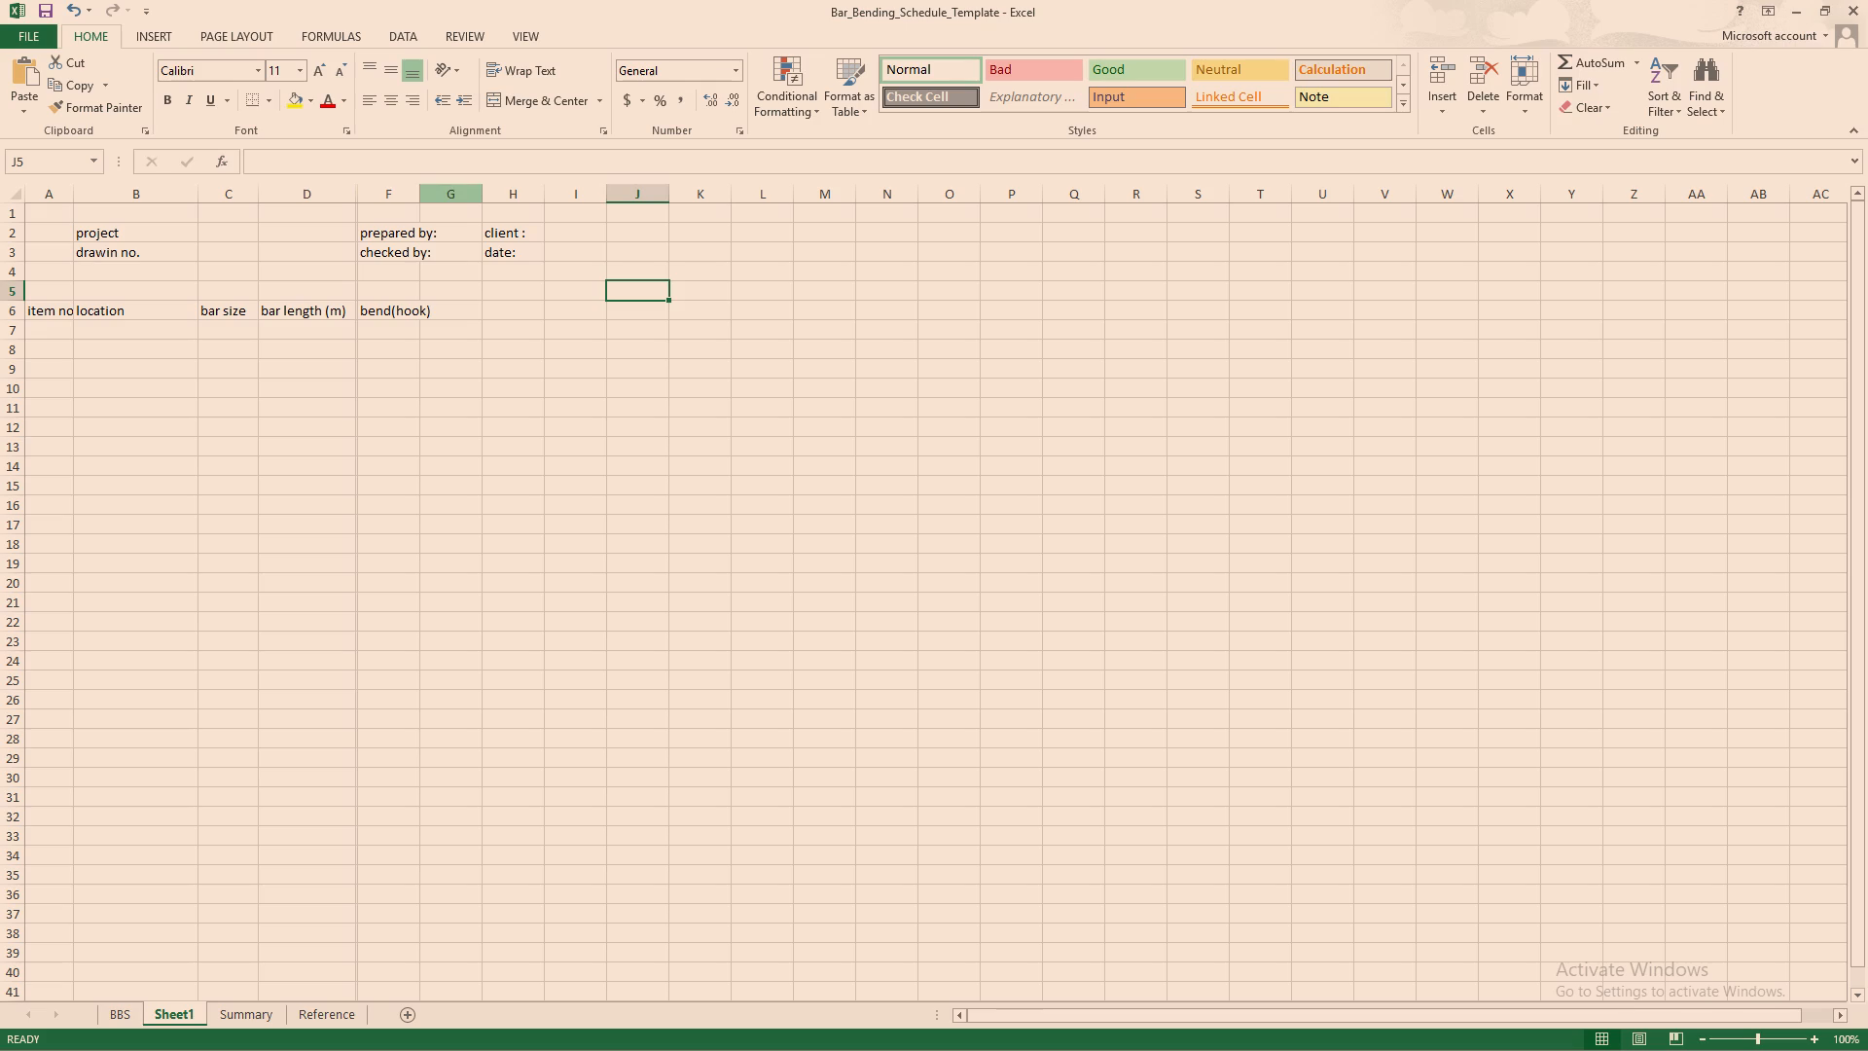
left_click_drag(420, 187, 427, 190)
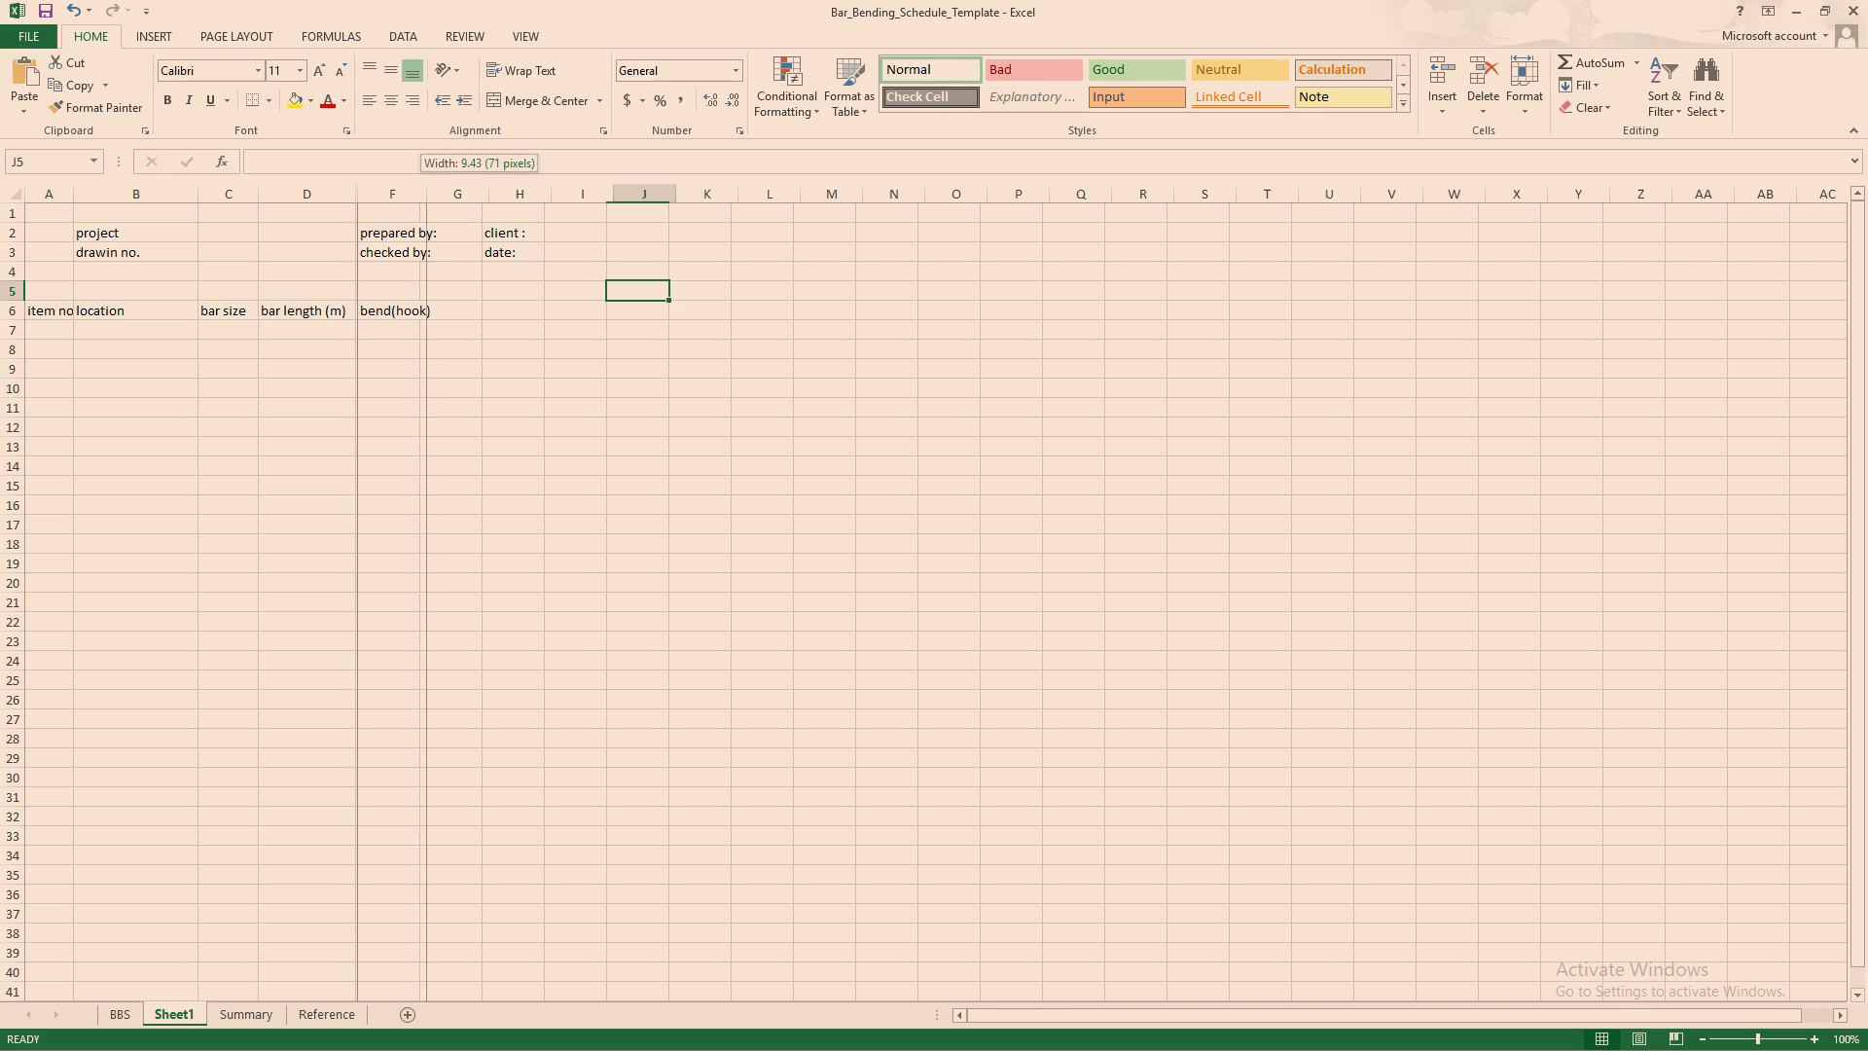
left_click_drag(427, 190, 445, 192)
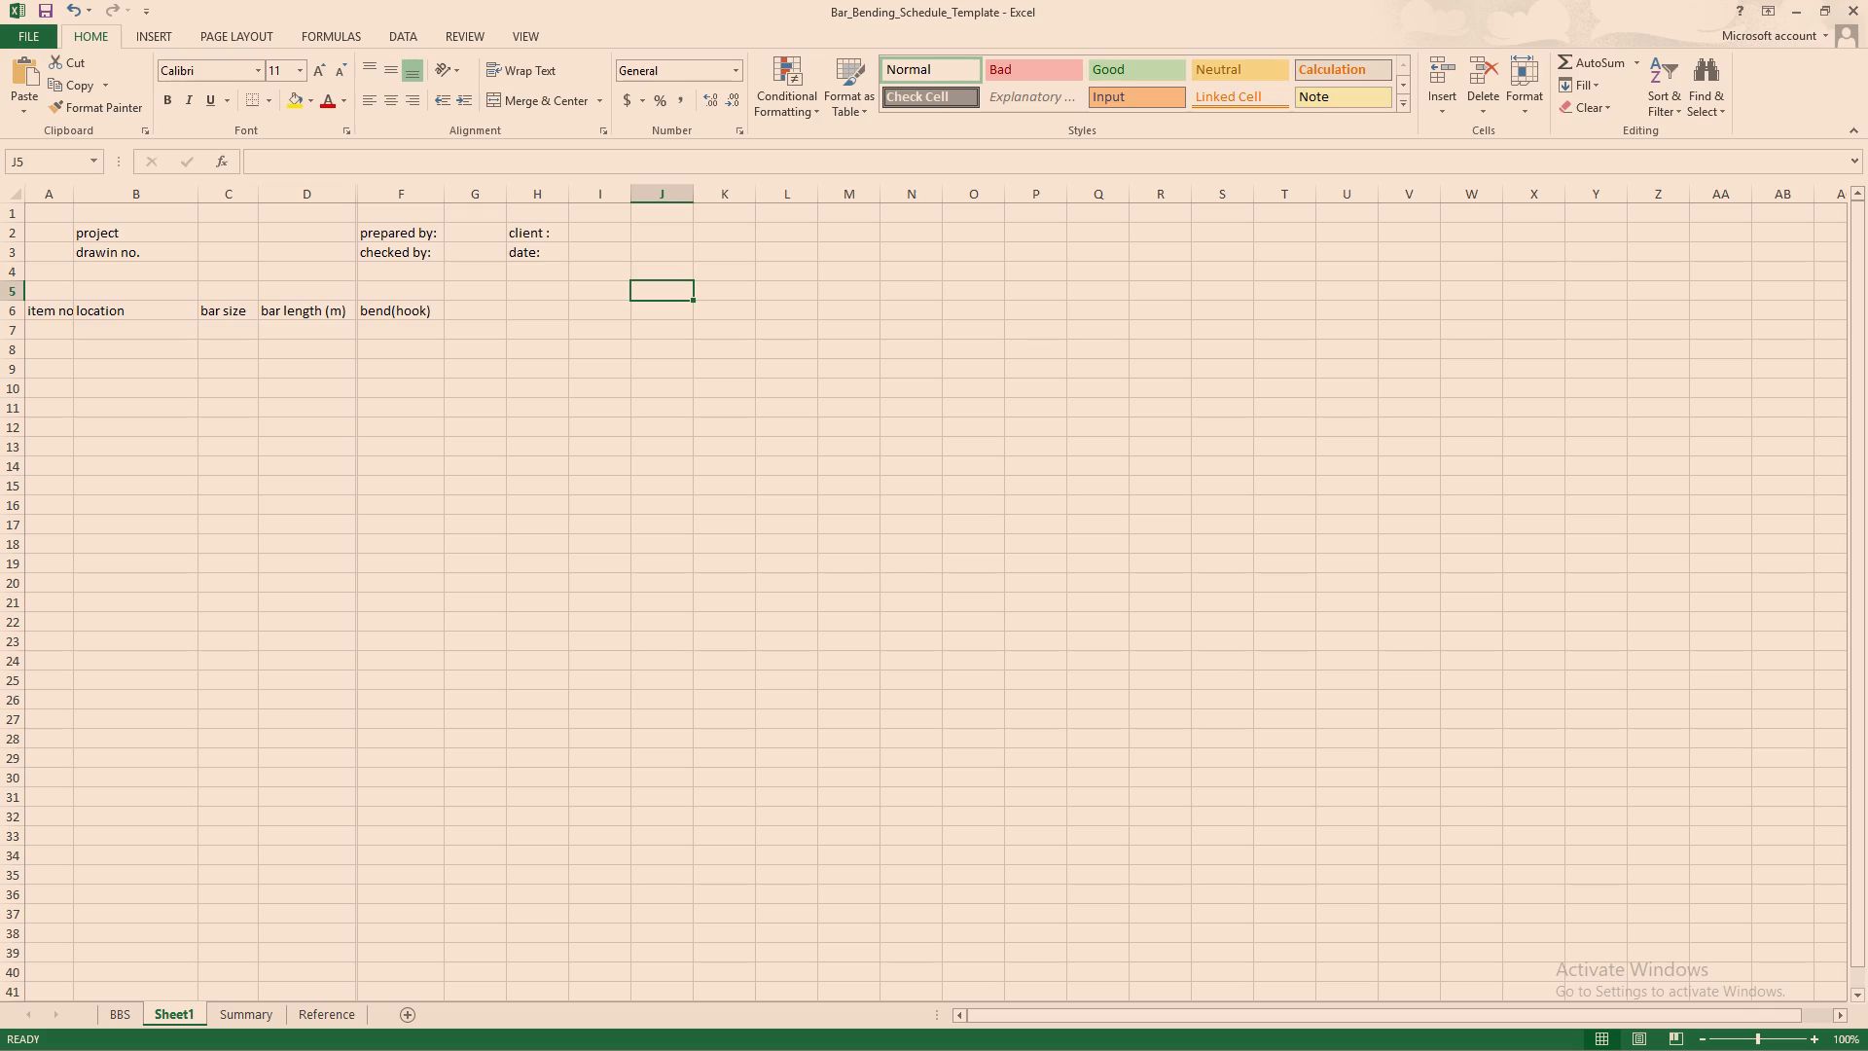
left_click(565, 257)
left_click(586, 291)
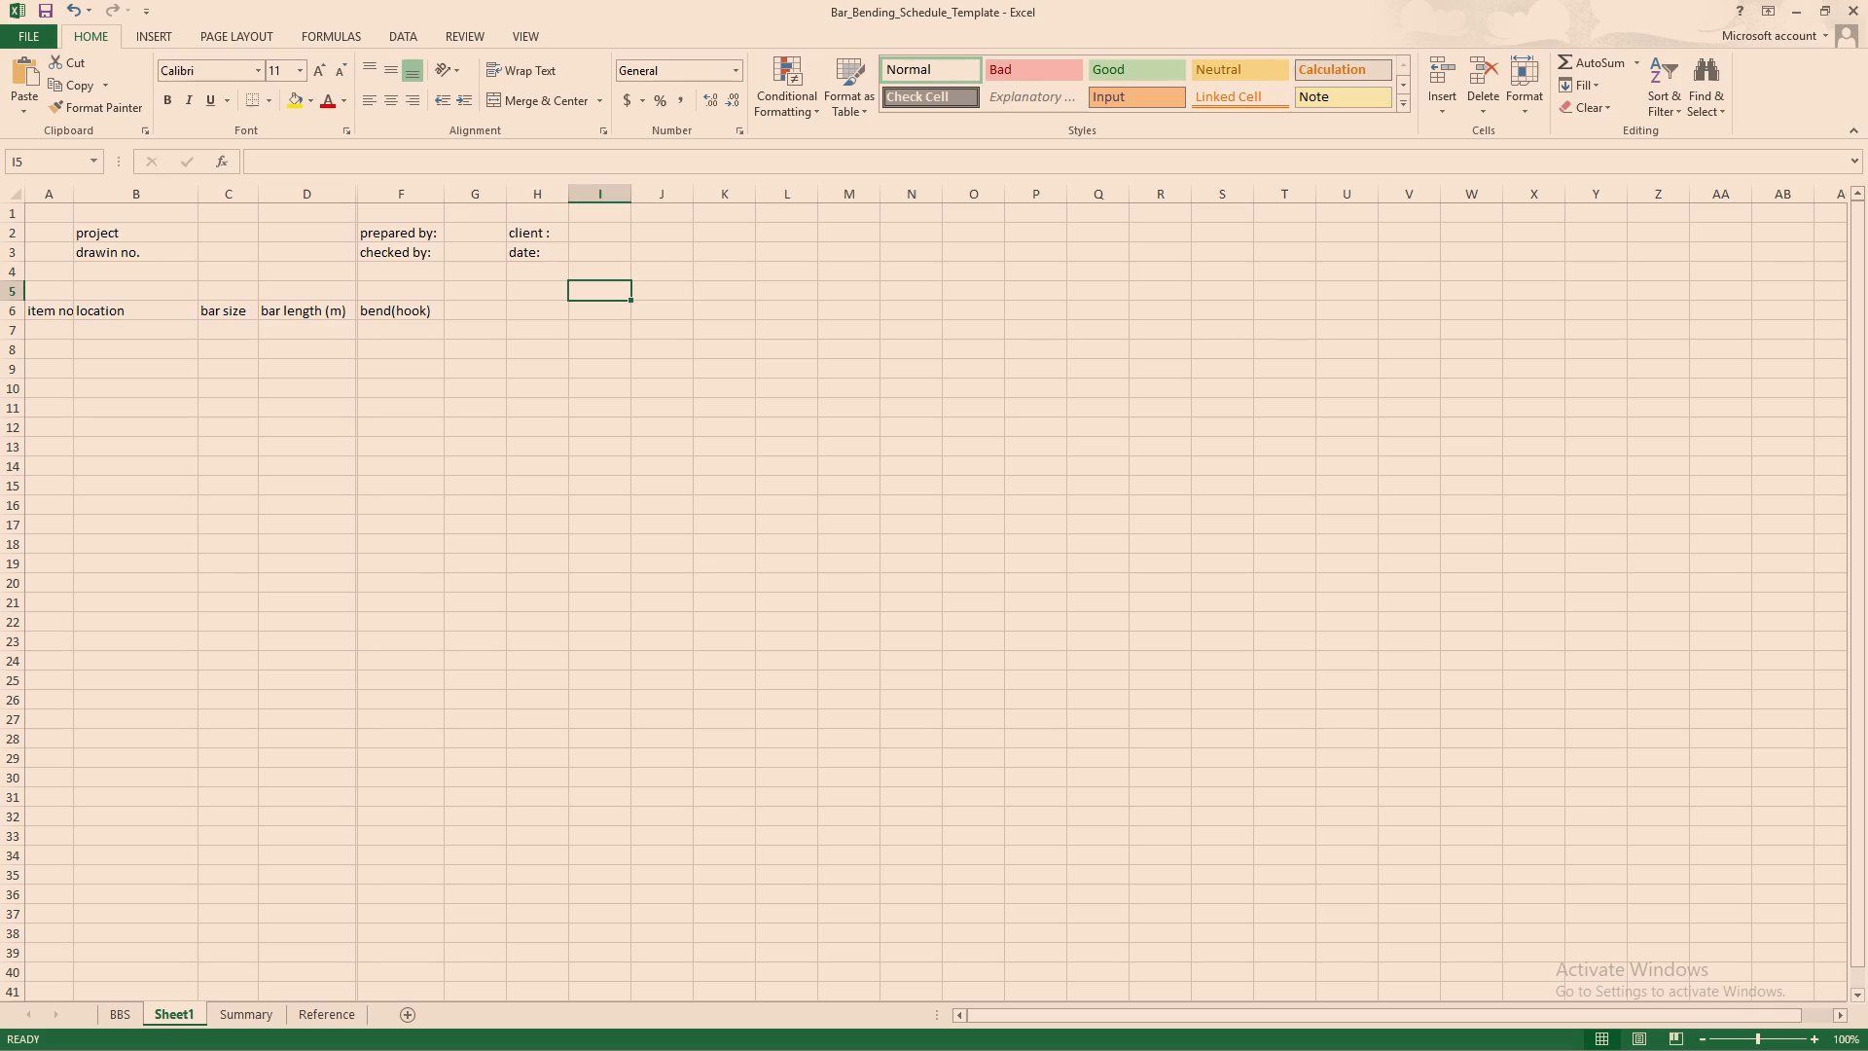
Change the heading in cell F6 to "bend/hook (mm)".
left_click(425, 300)
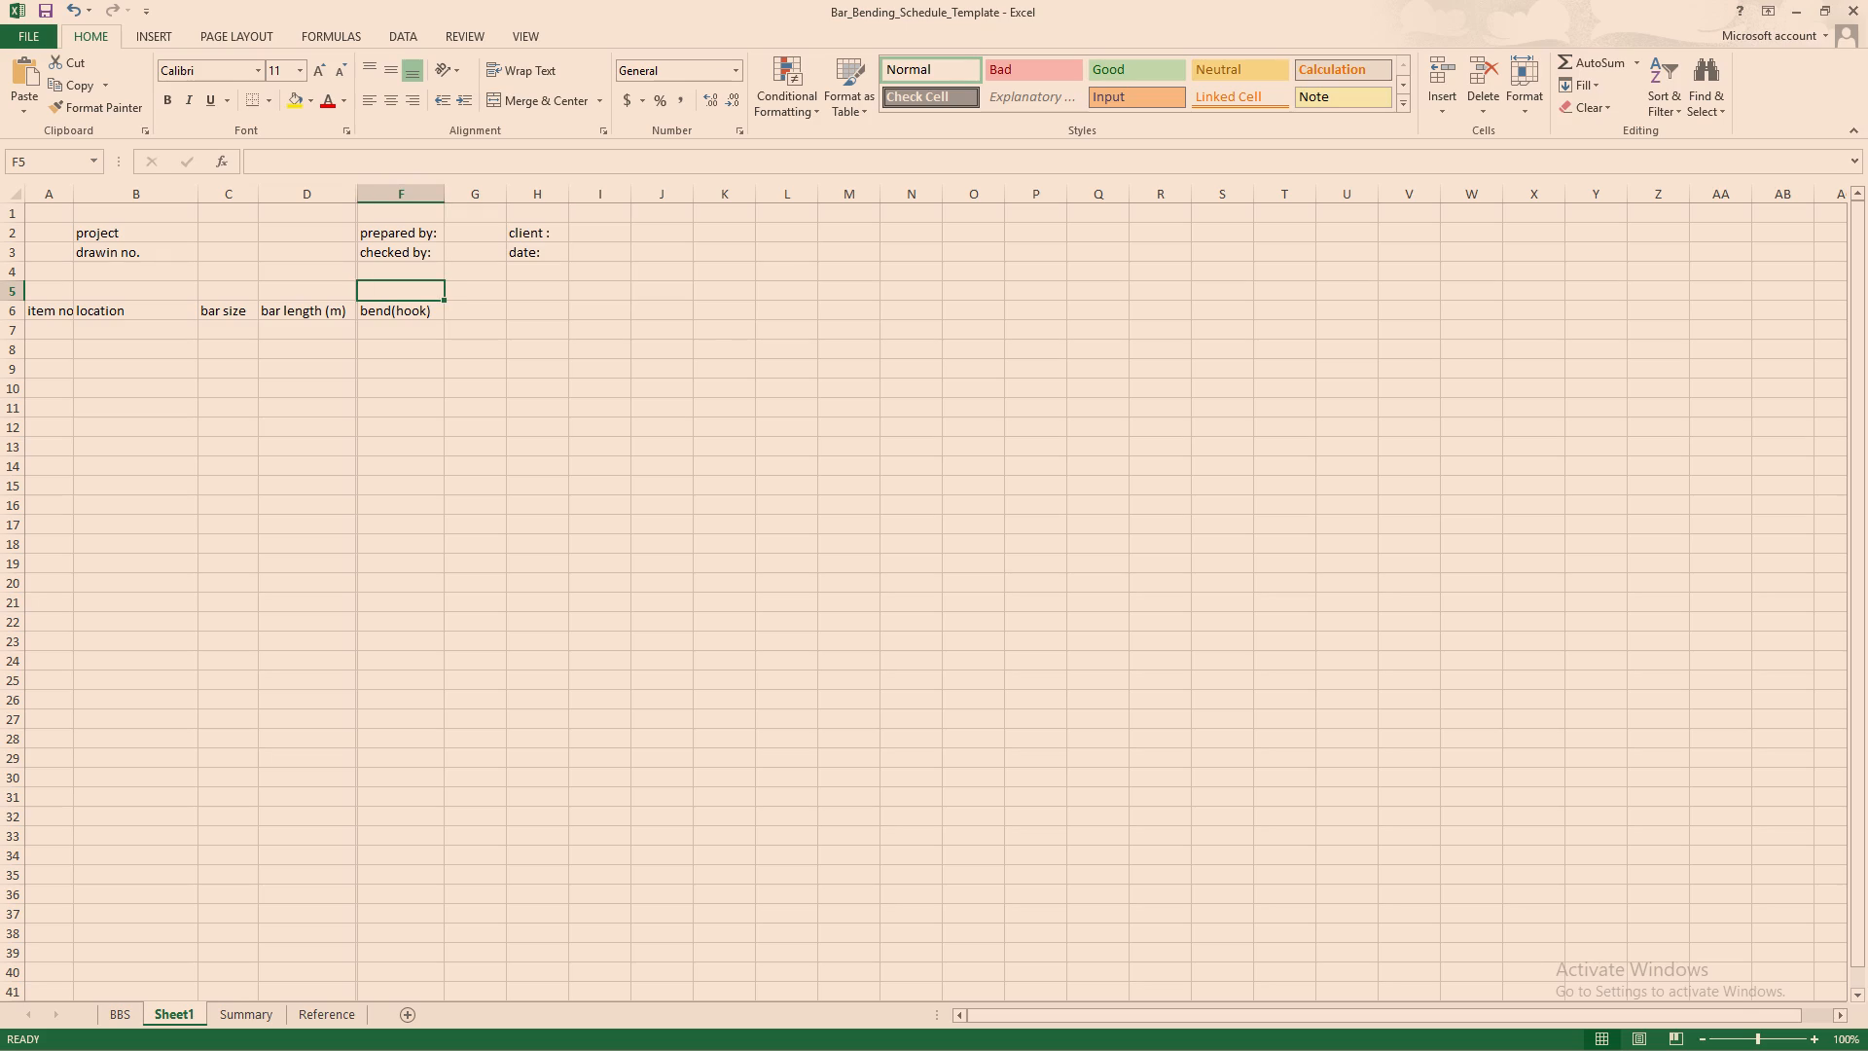
left_click(424, 309)
left_click(332, 163)
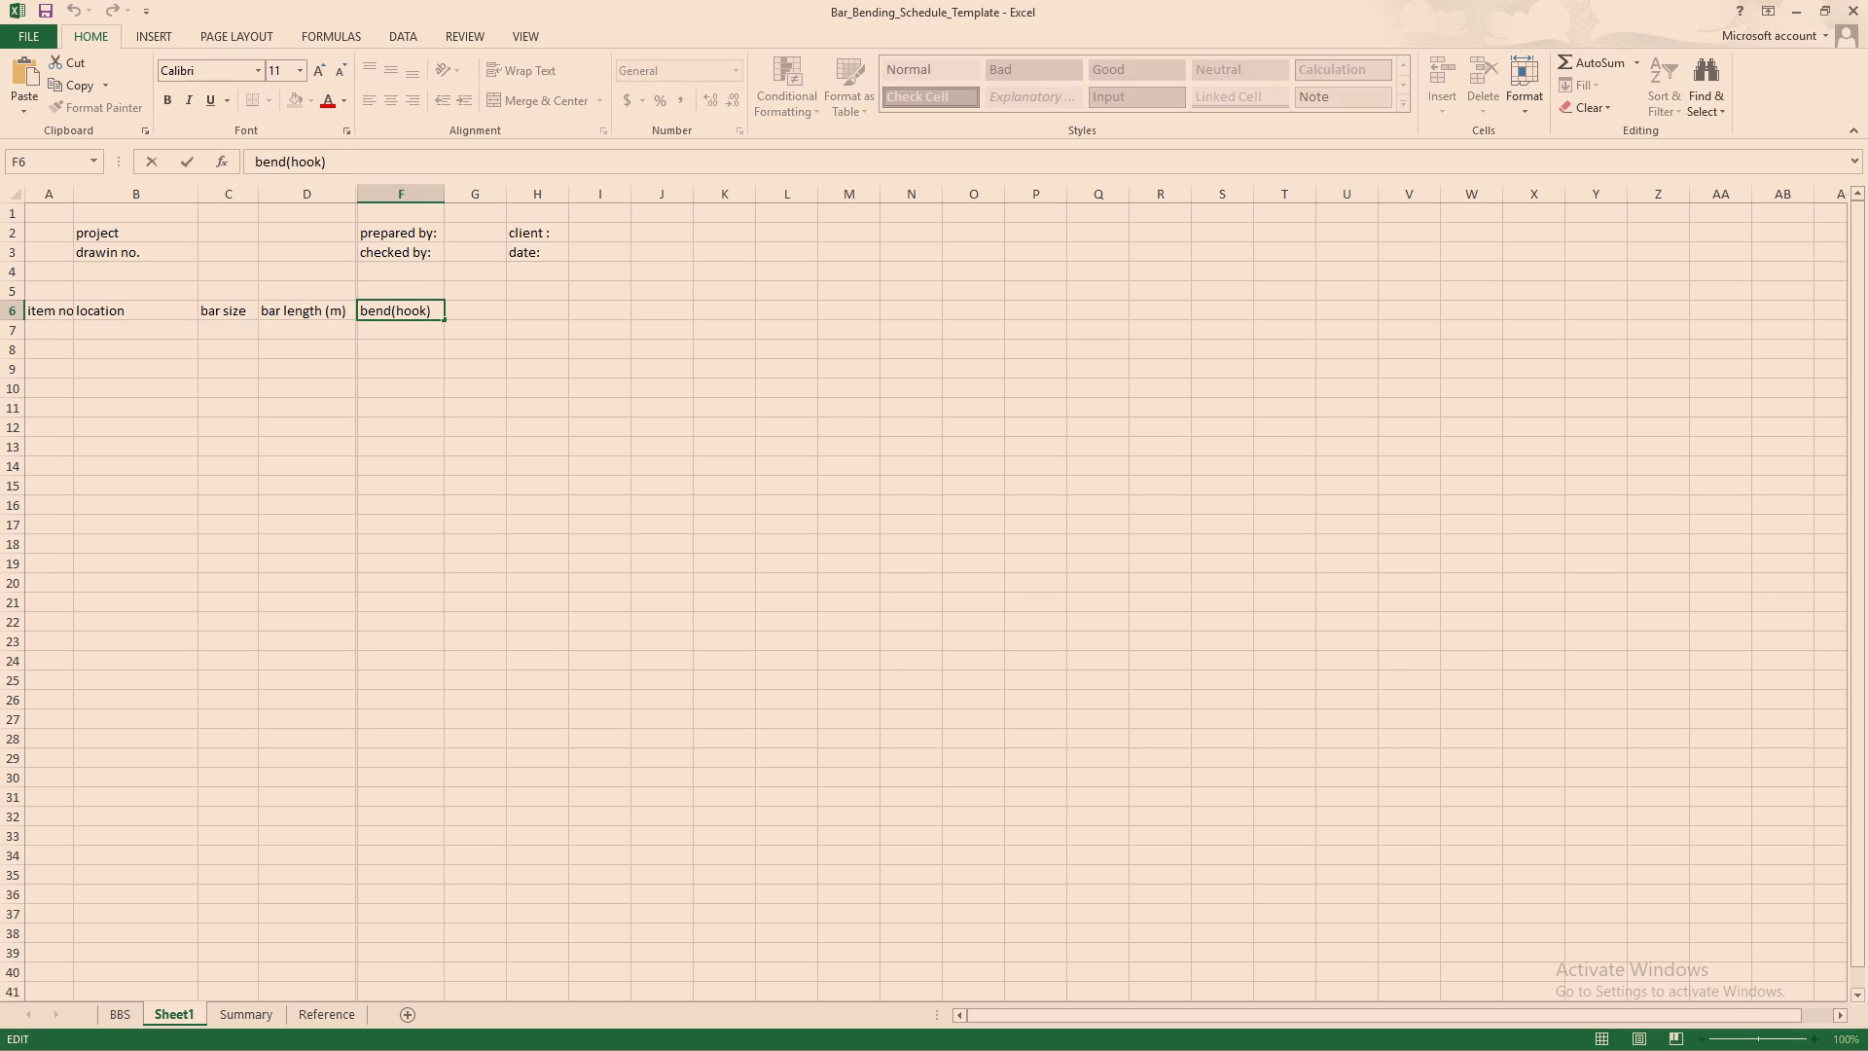
key("space")
type("mm")
left_click(324, 166)
key("BackSpace")
key("BackSpace")
key("BackSpace")
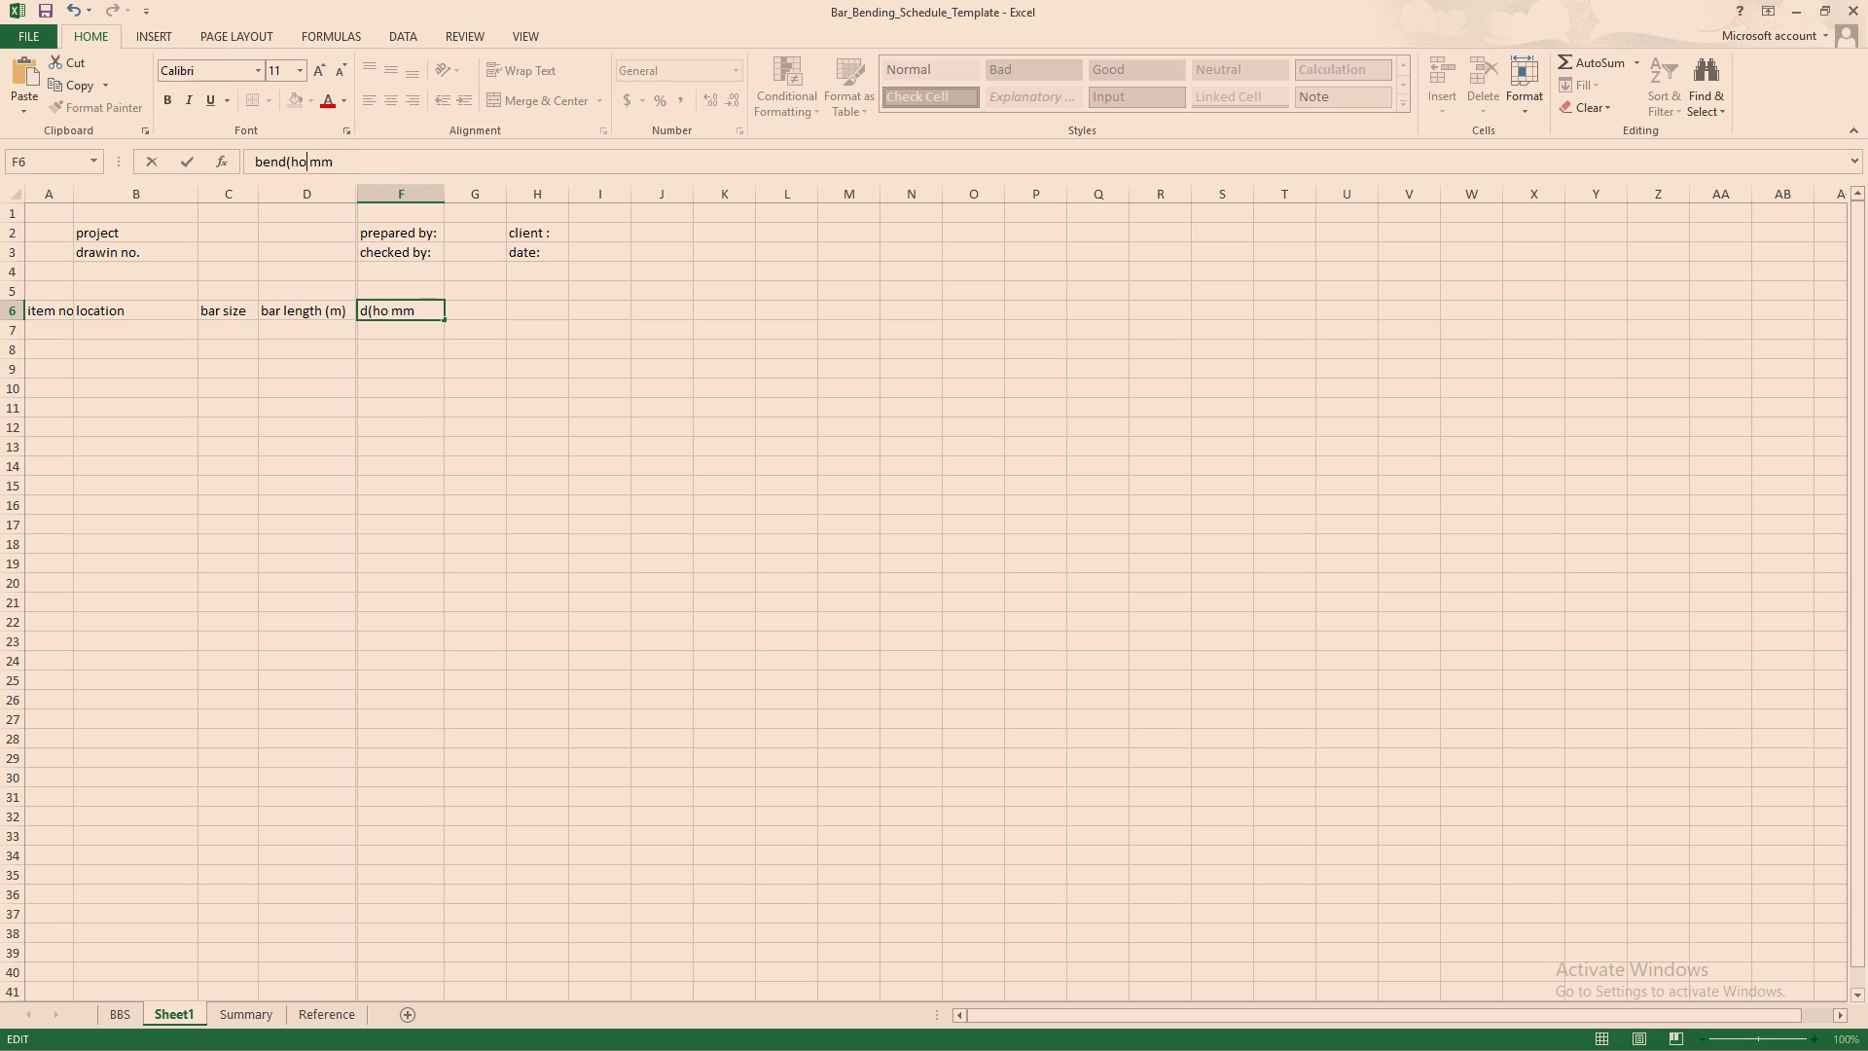
key("BackSpace")
key("BackSpace")
key("BackSpace")
type("/hook")
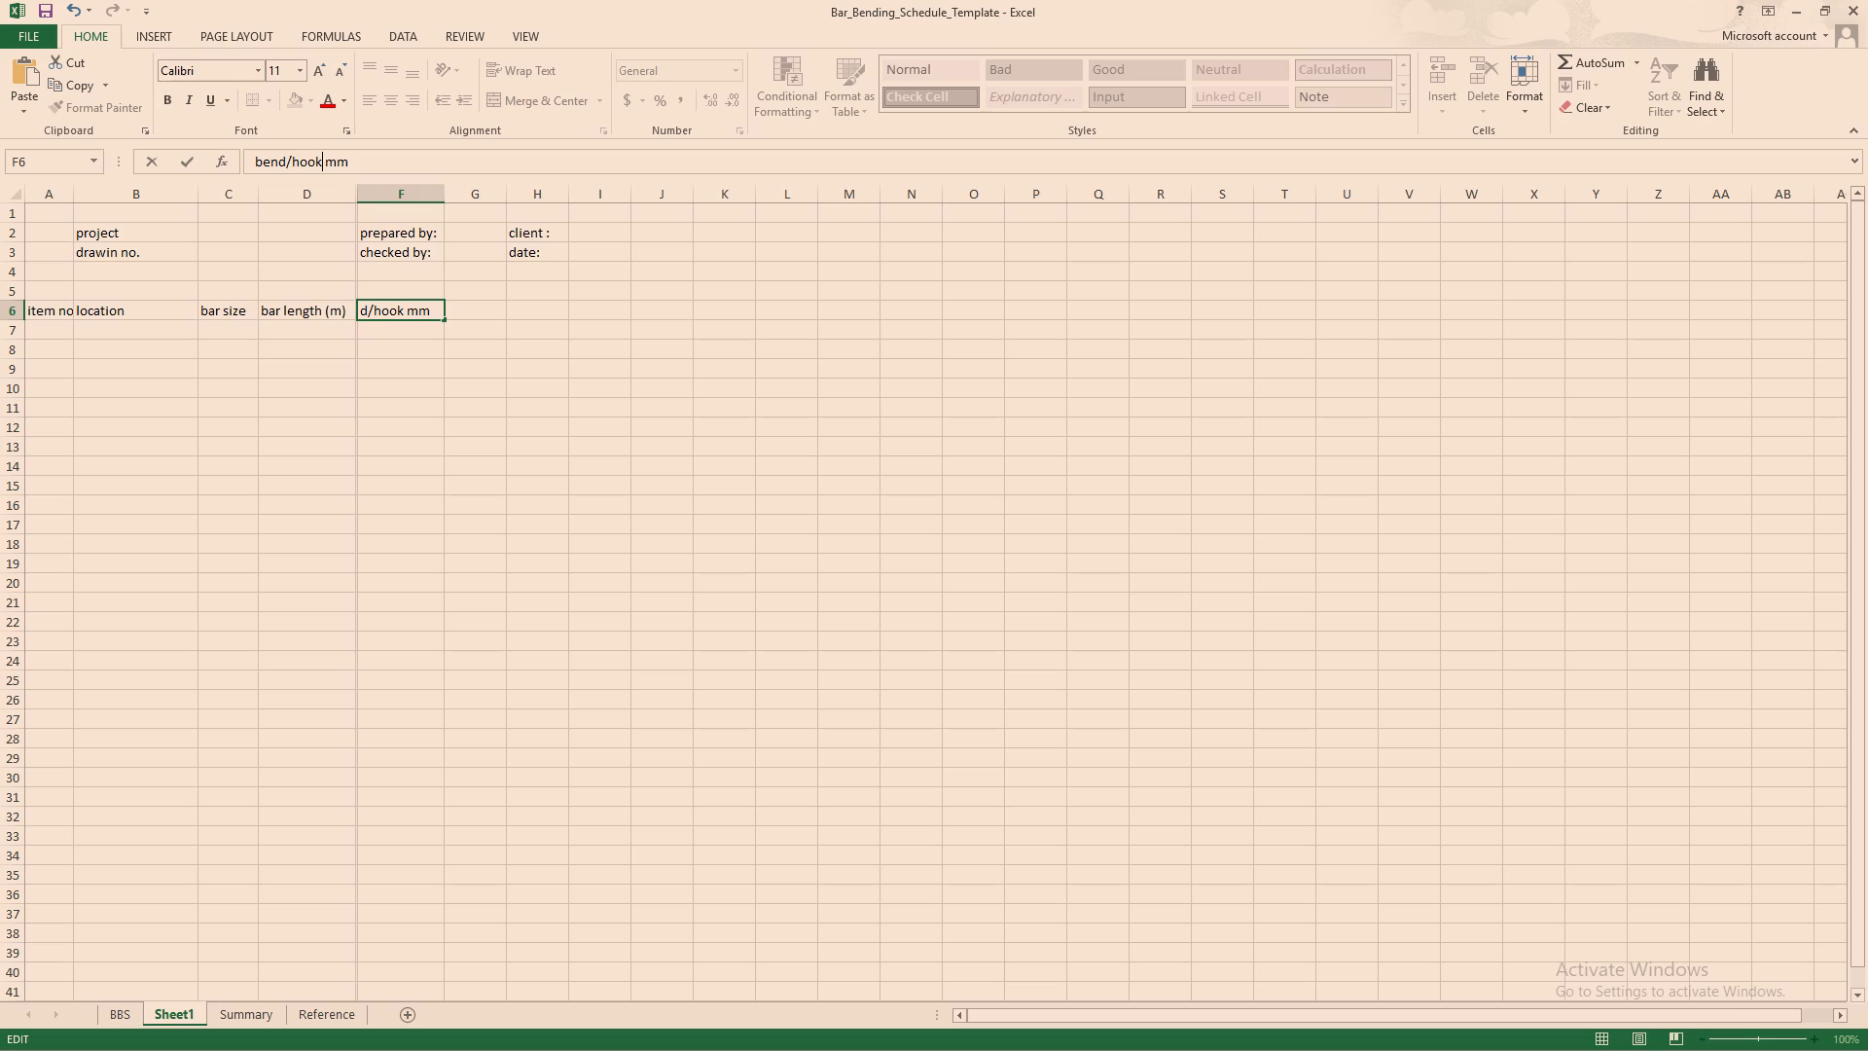
left_click(350, 169)
key("shift+parenright")
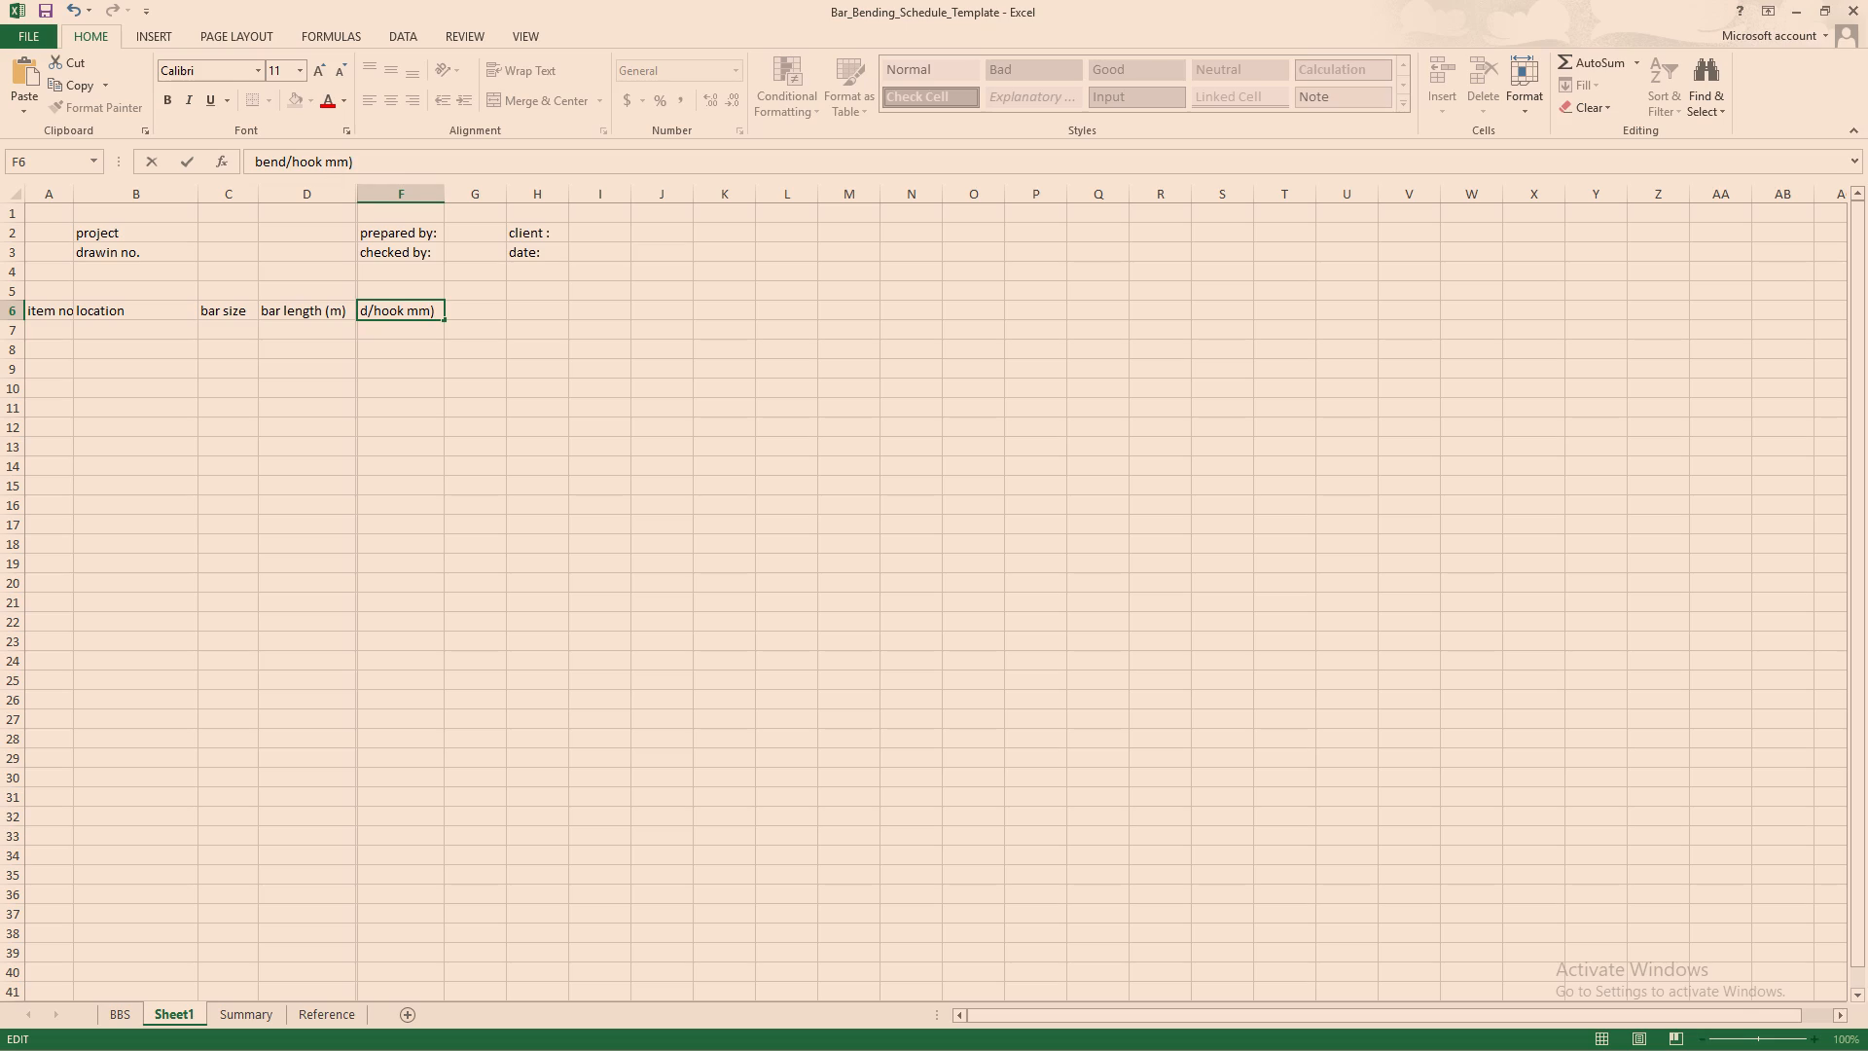
left_click(325, 165)
key("shift+parenleft")
left_click(460, 312)
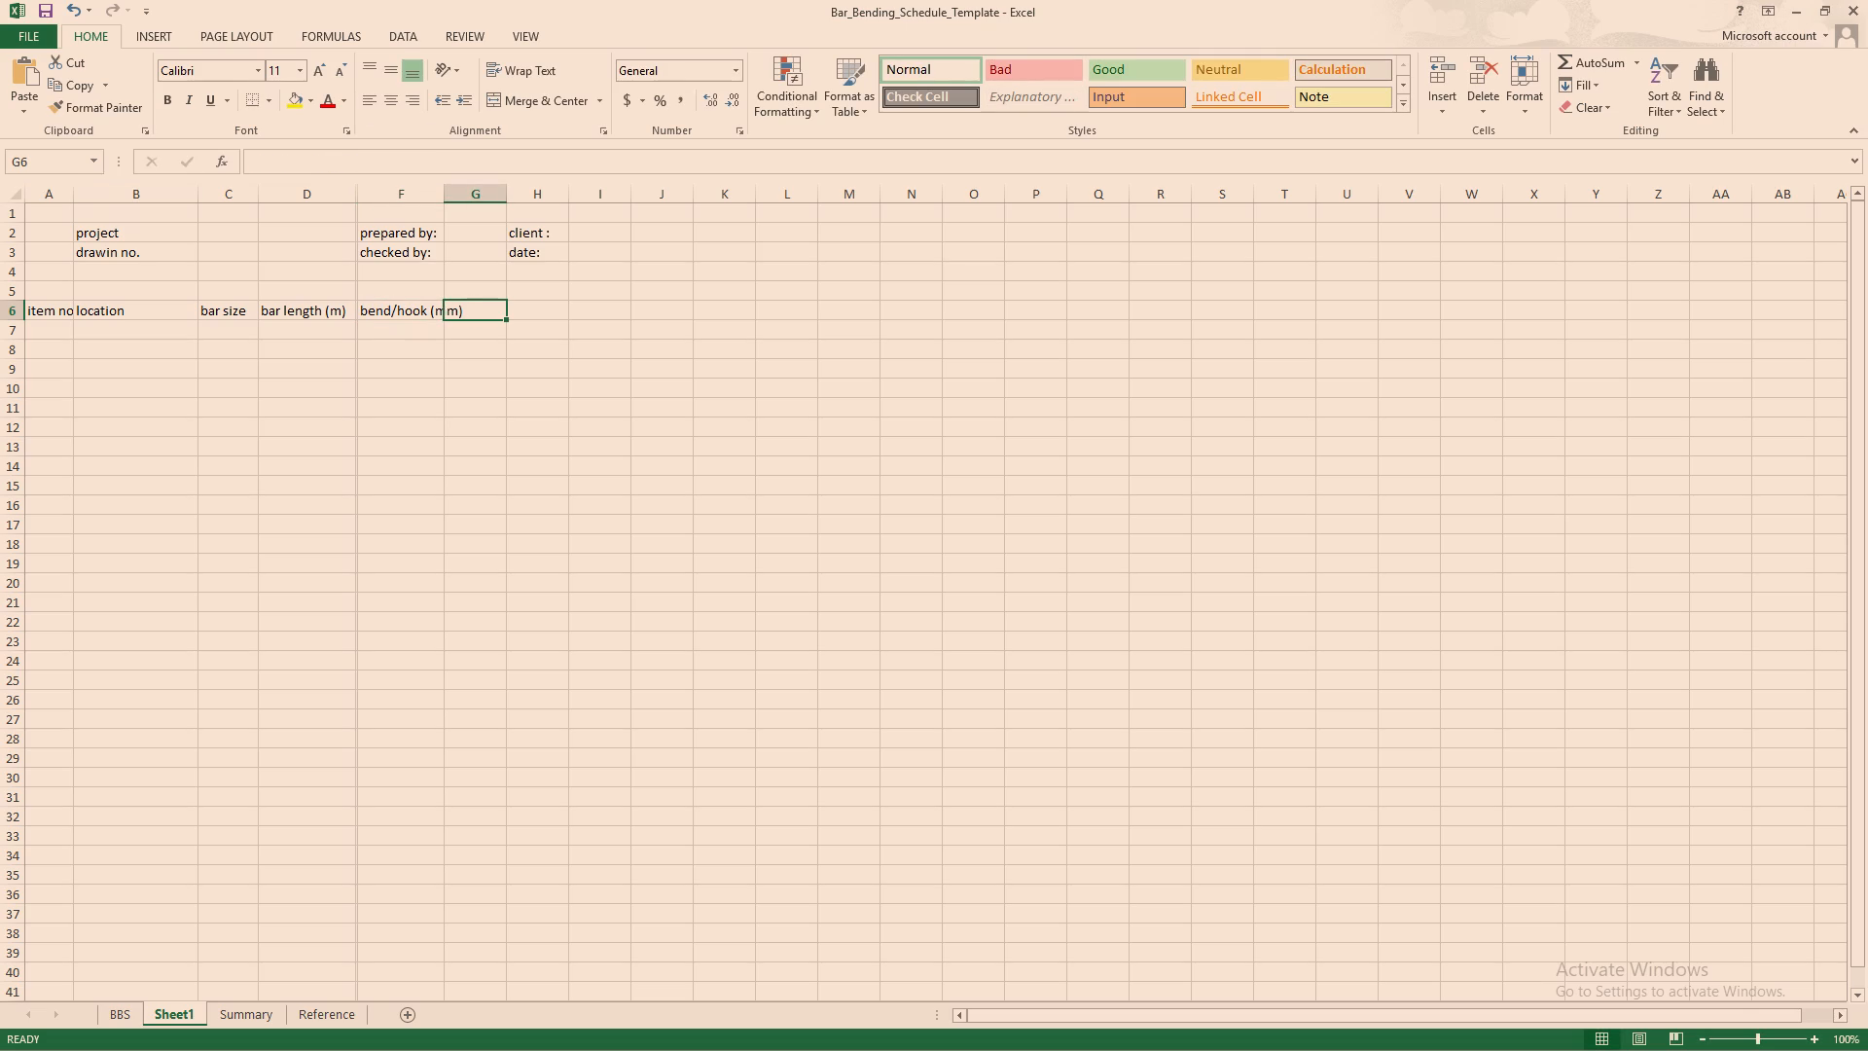
Set the font of the label and heading block A2:I6 to Times New Roman, size 12.
left_click_drag(54, 224, 599, 318)
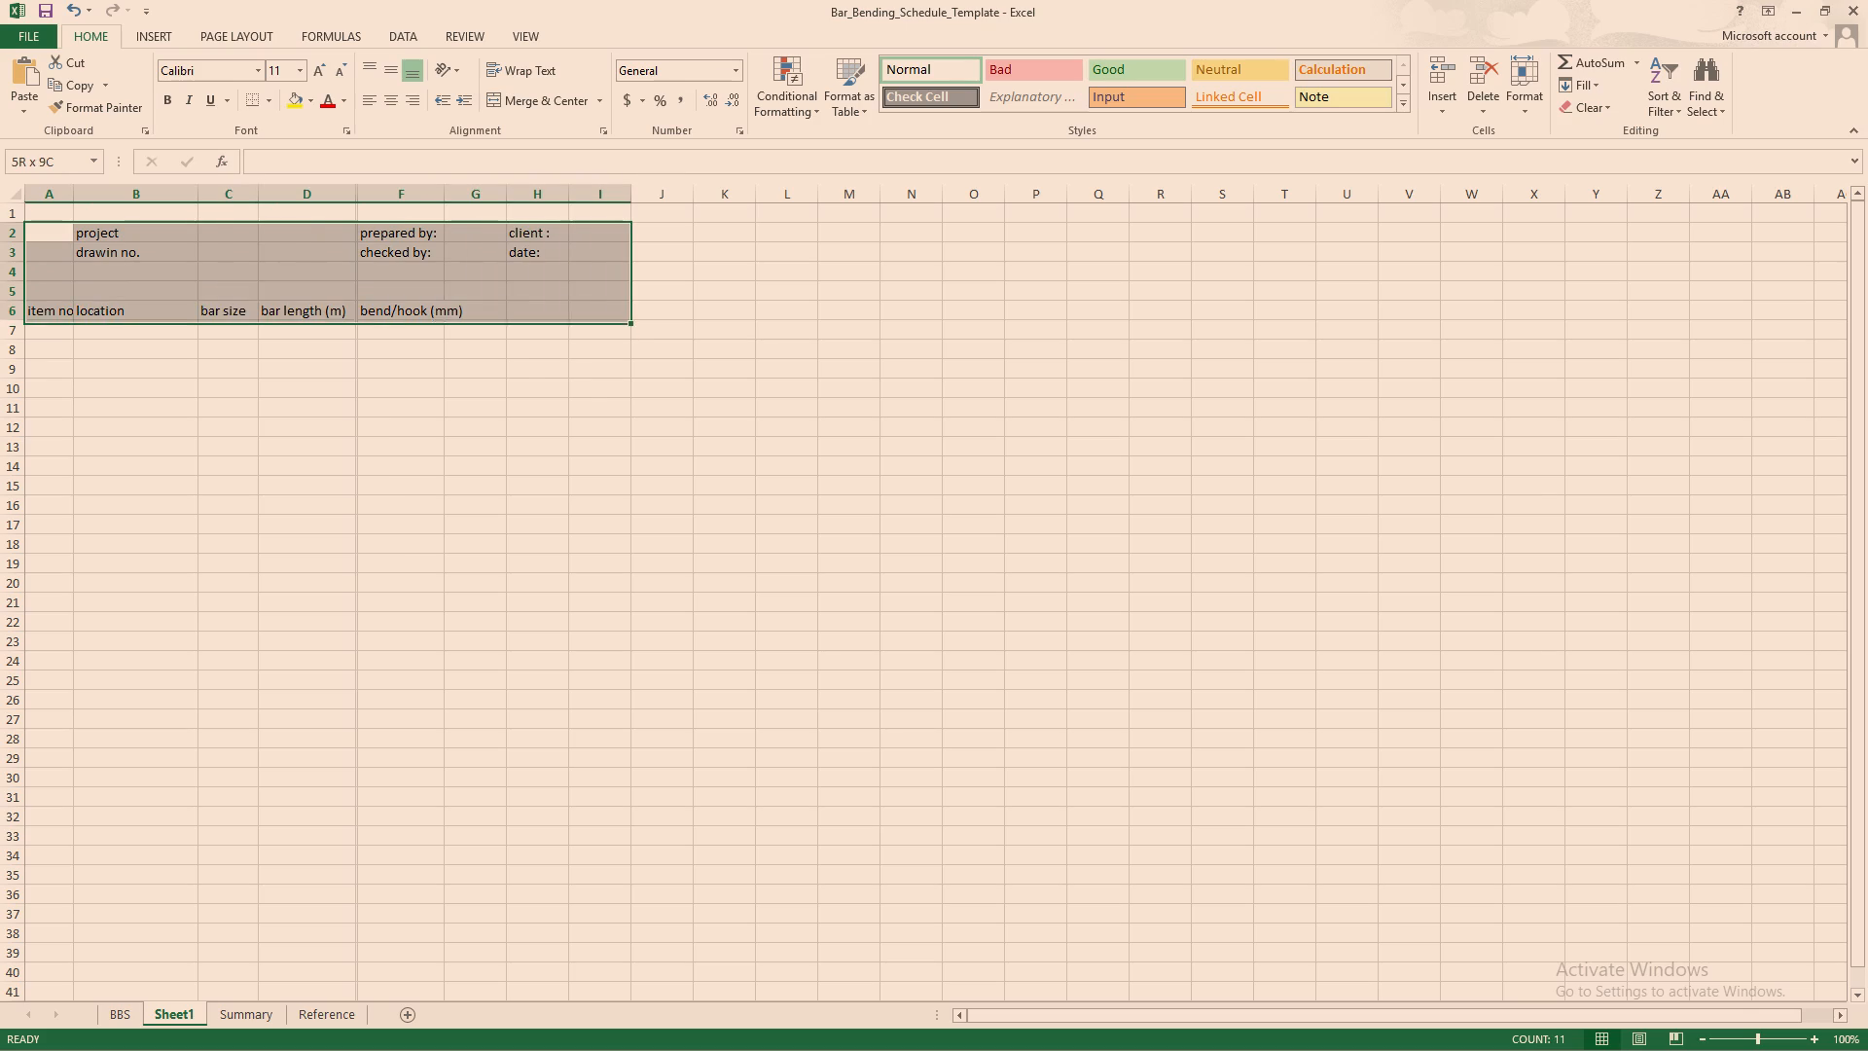
left_click_drag(599, 318, 583, 307)
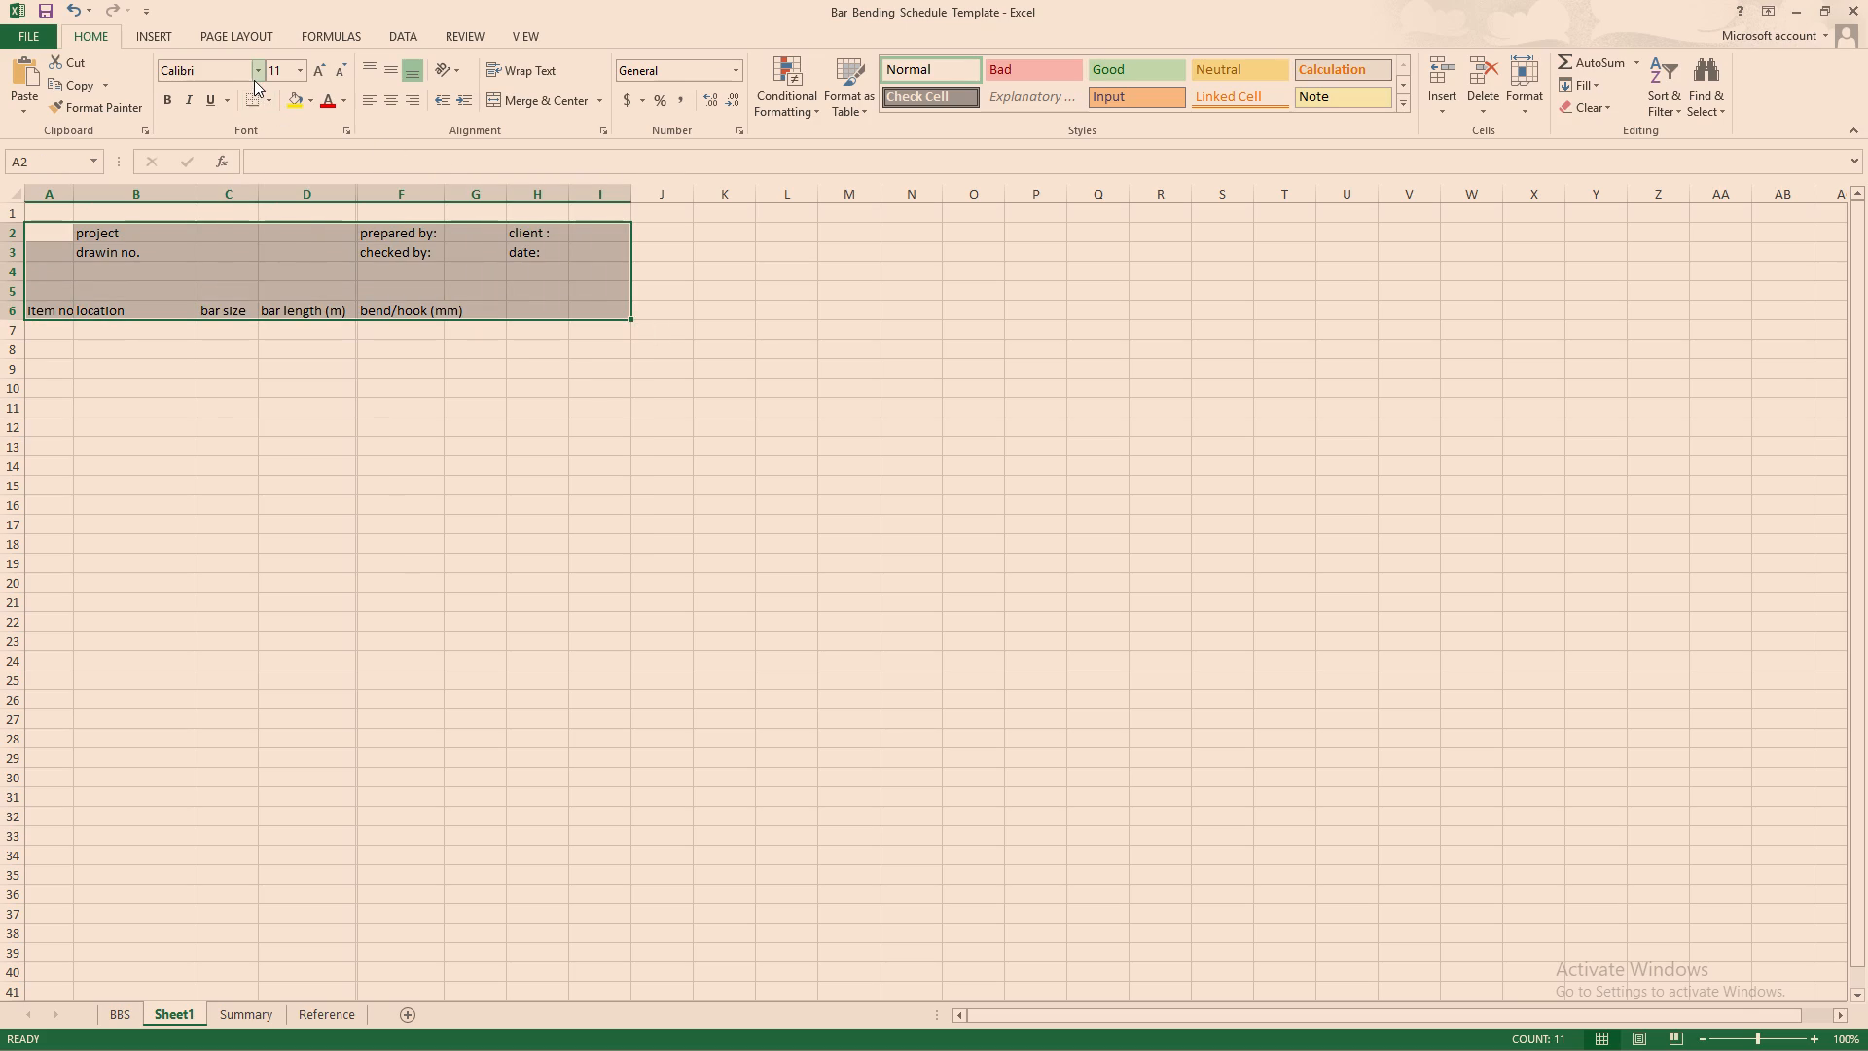
left_click(254, 77)
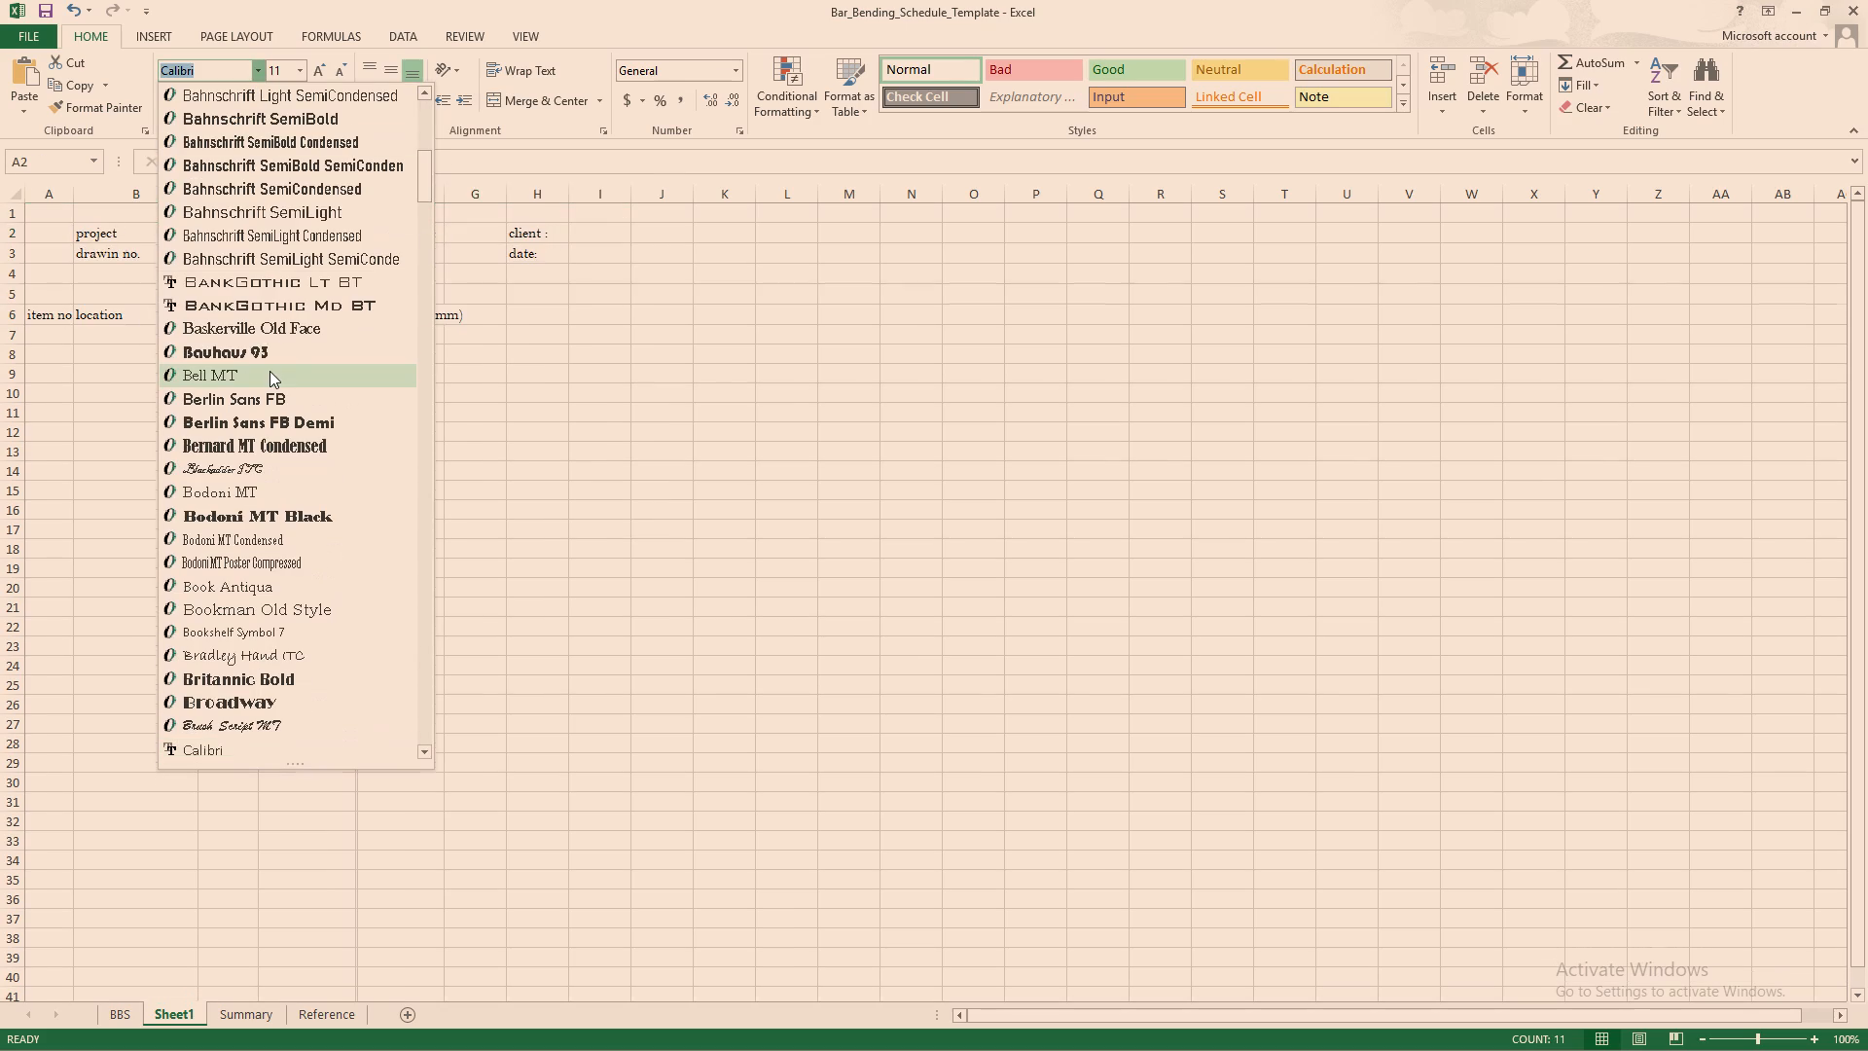
scroll(265, 358, "down", 4)
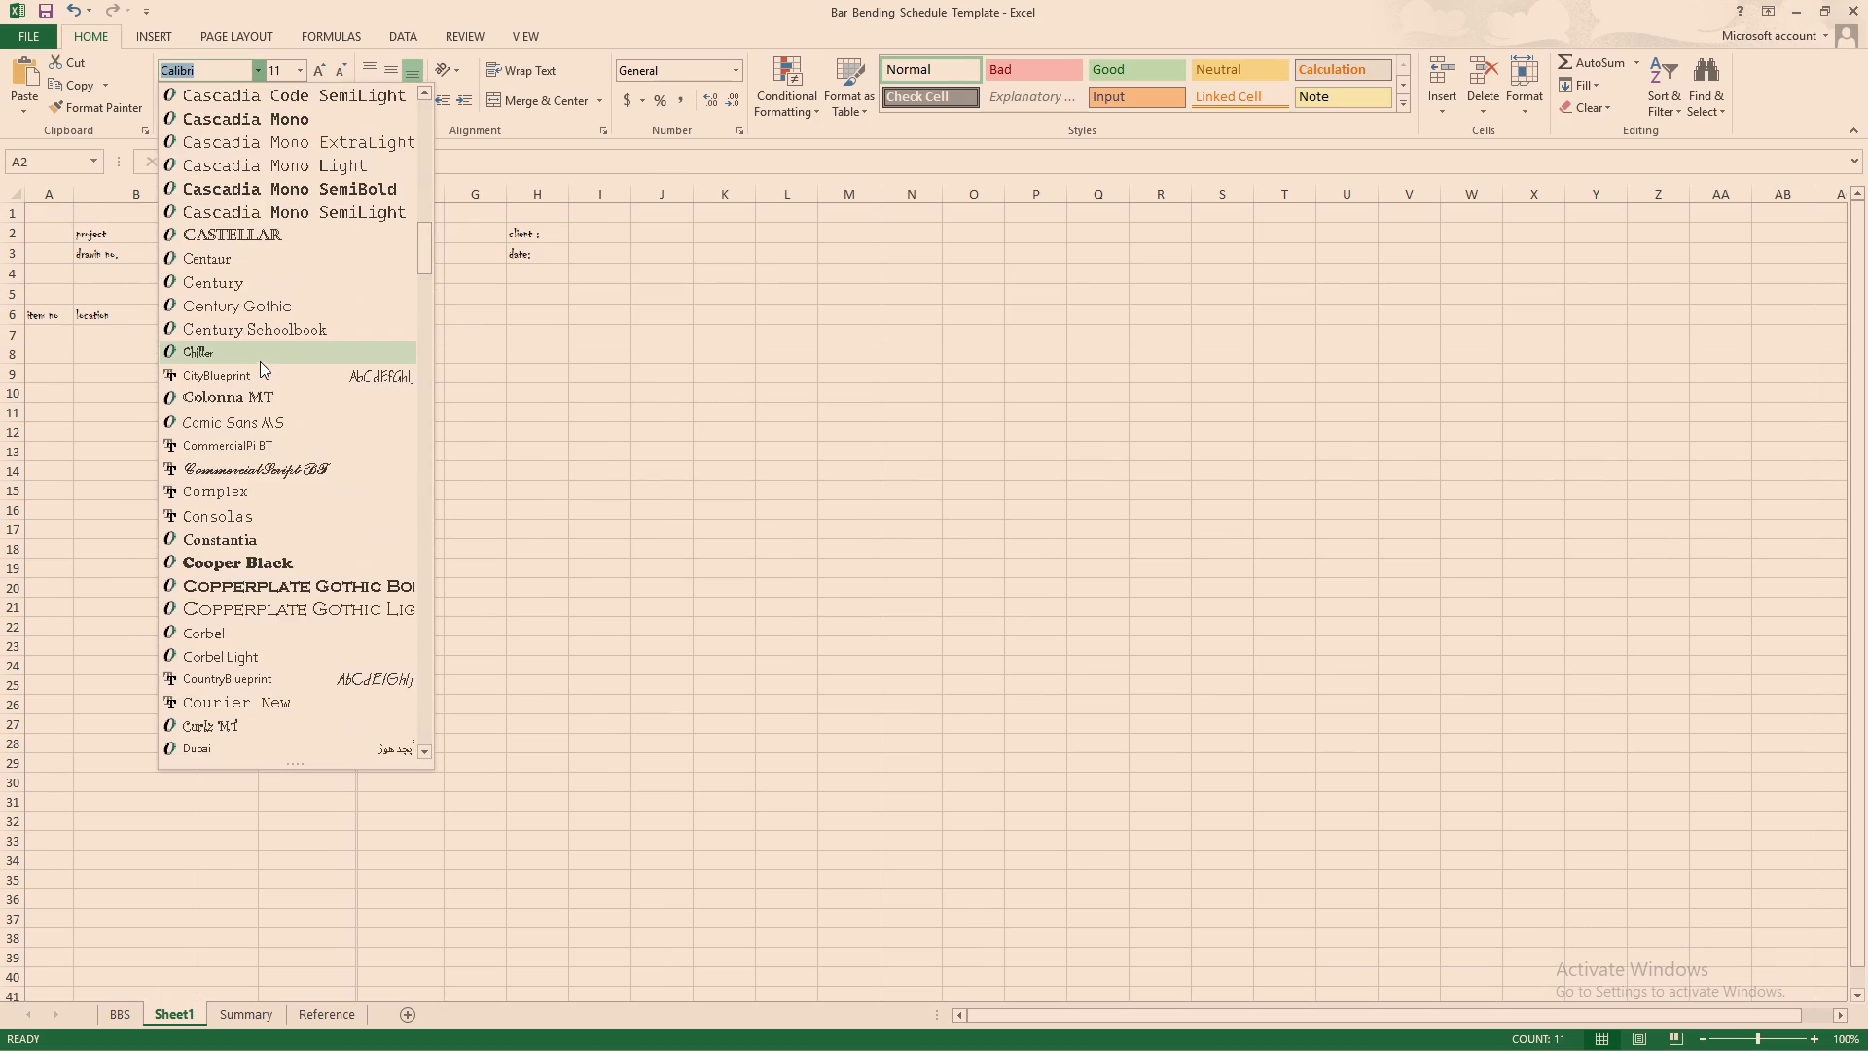
scroll(259, 358, "down", 20)
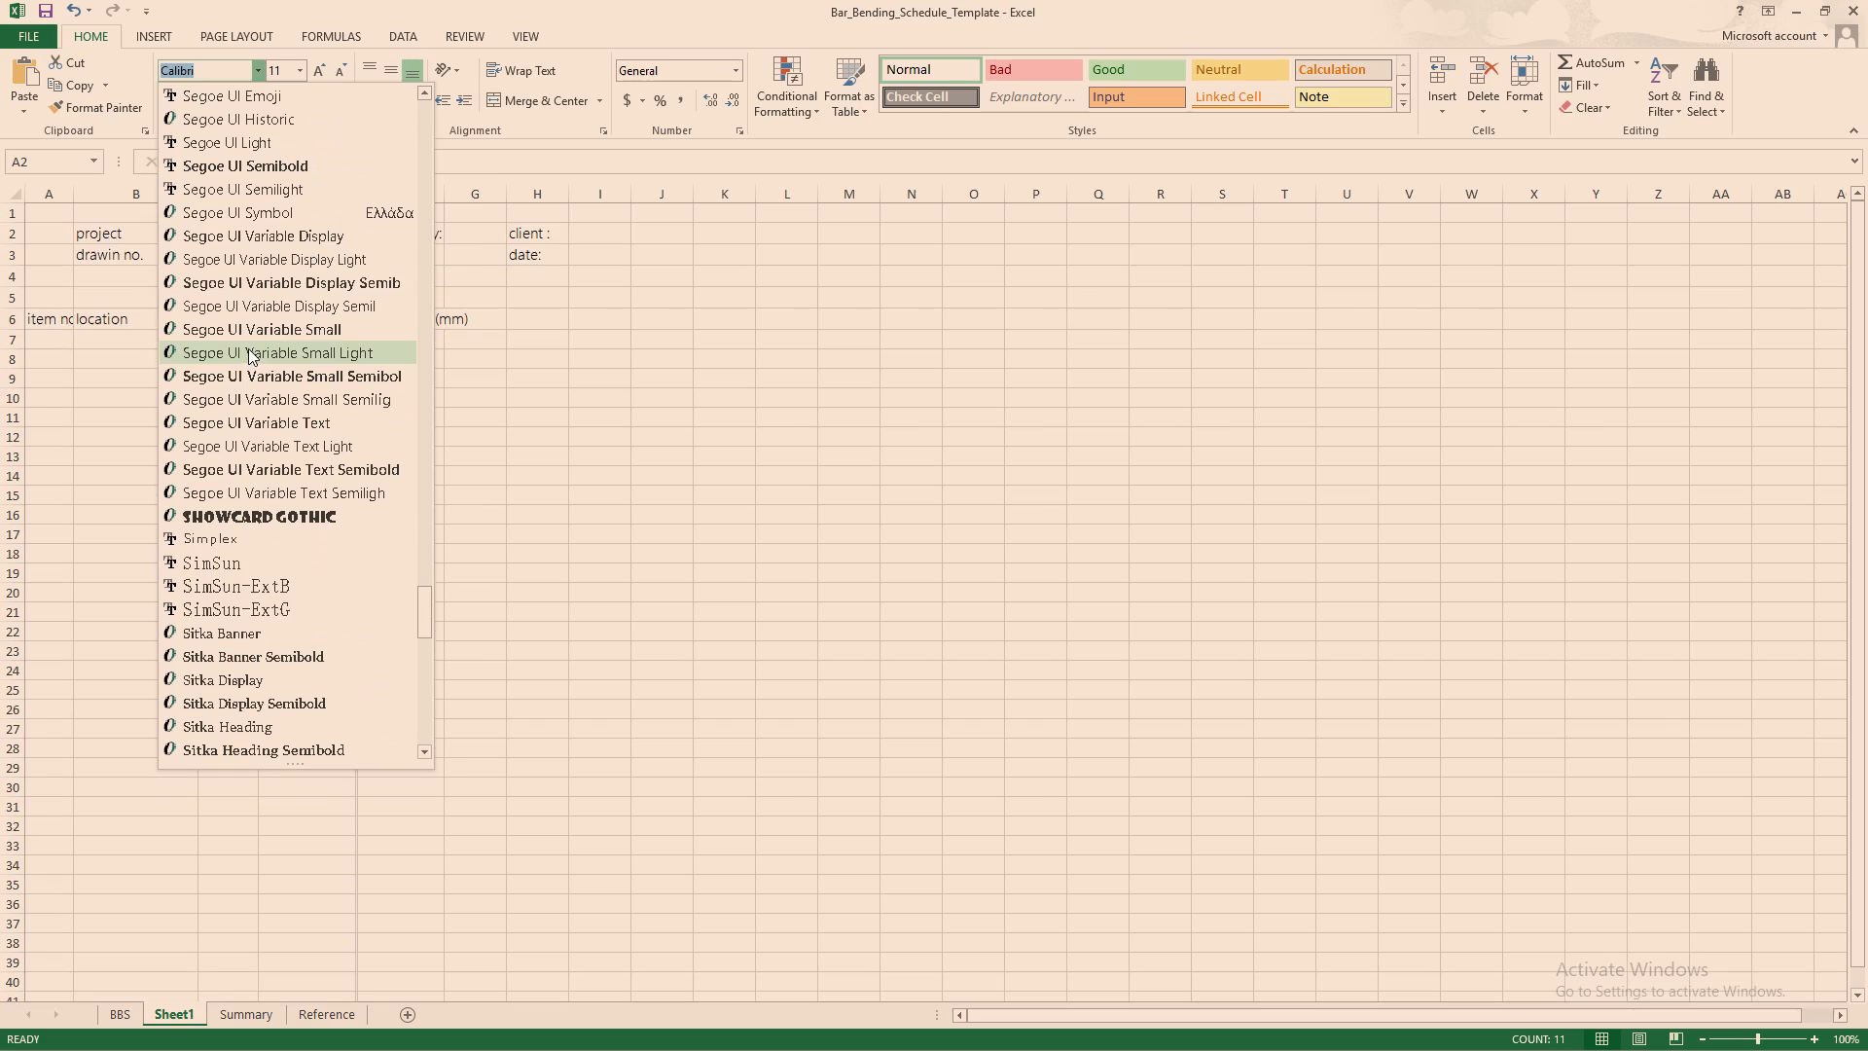
scroll(248, 348, "down", 10)
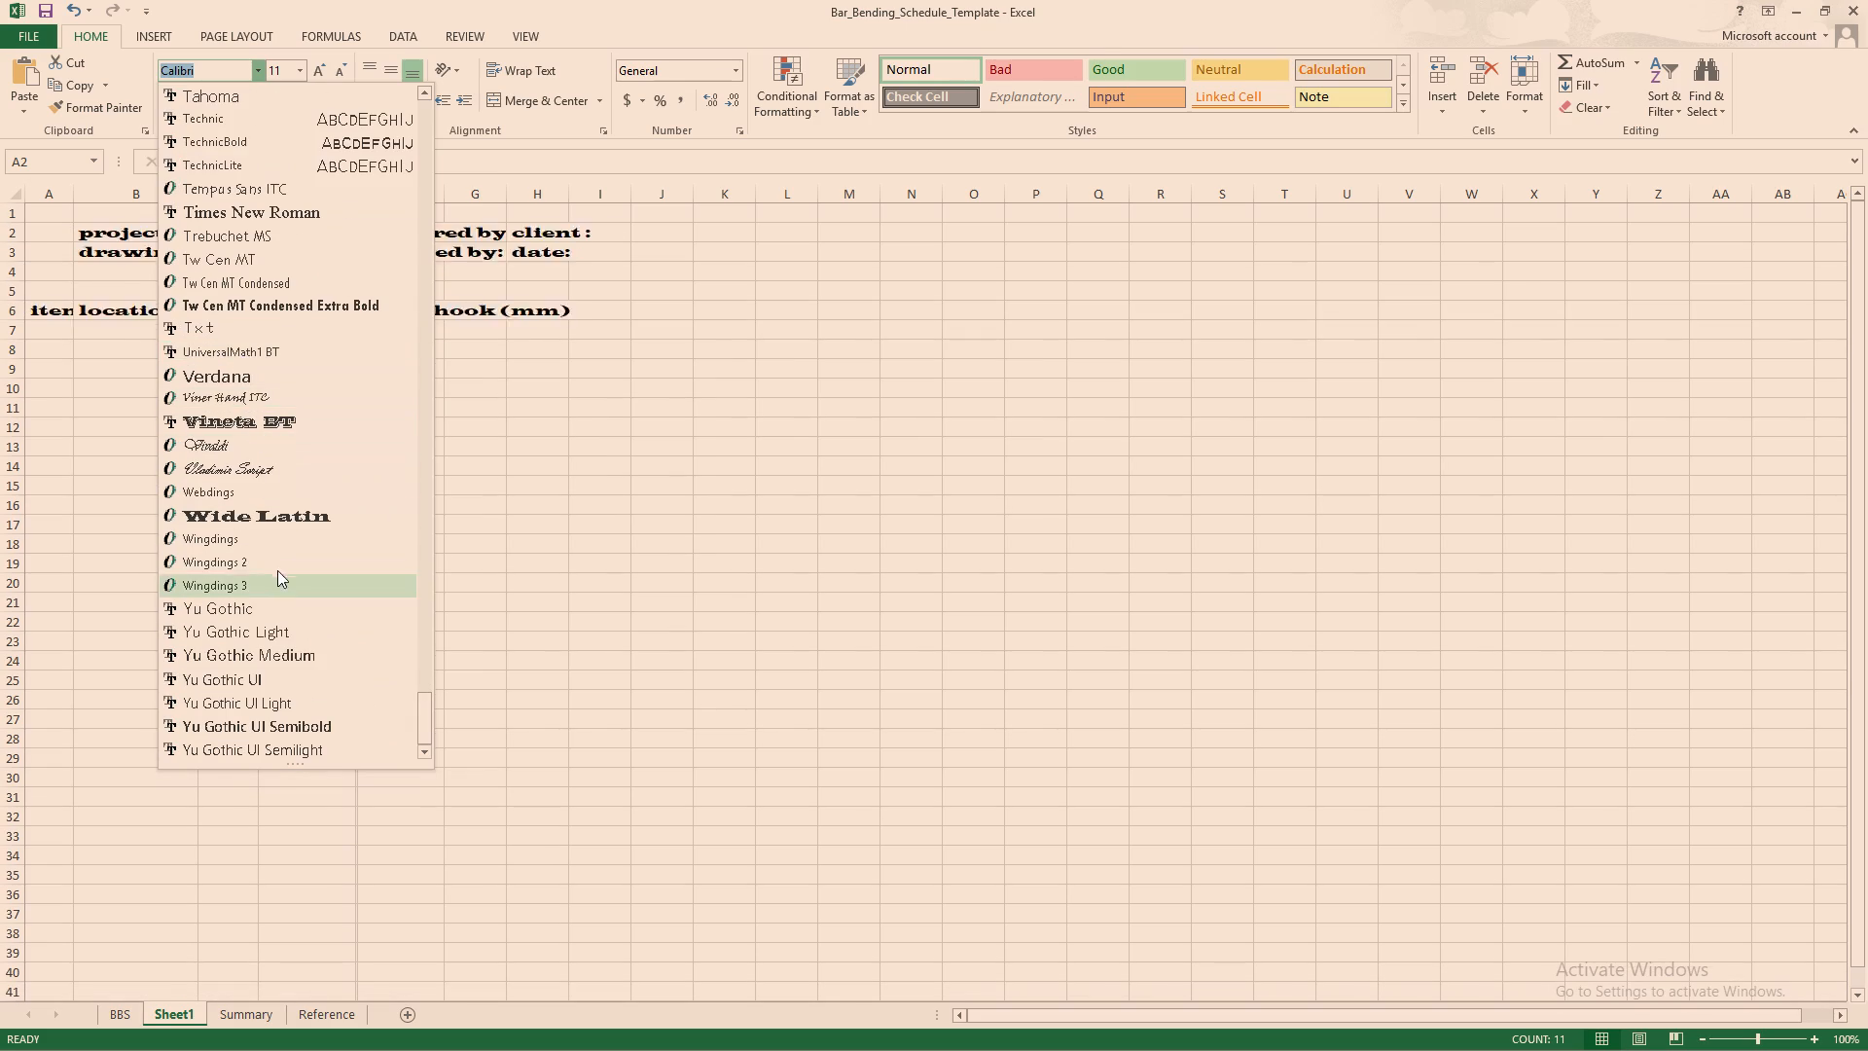
left_click(247, 216)
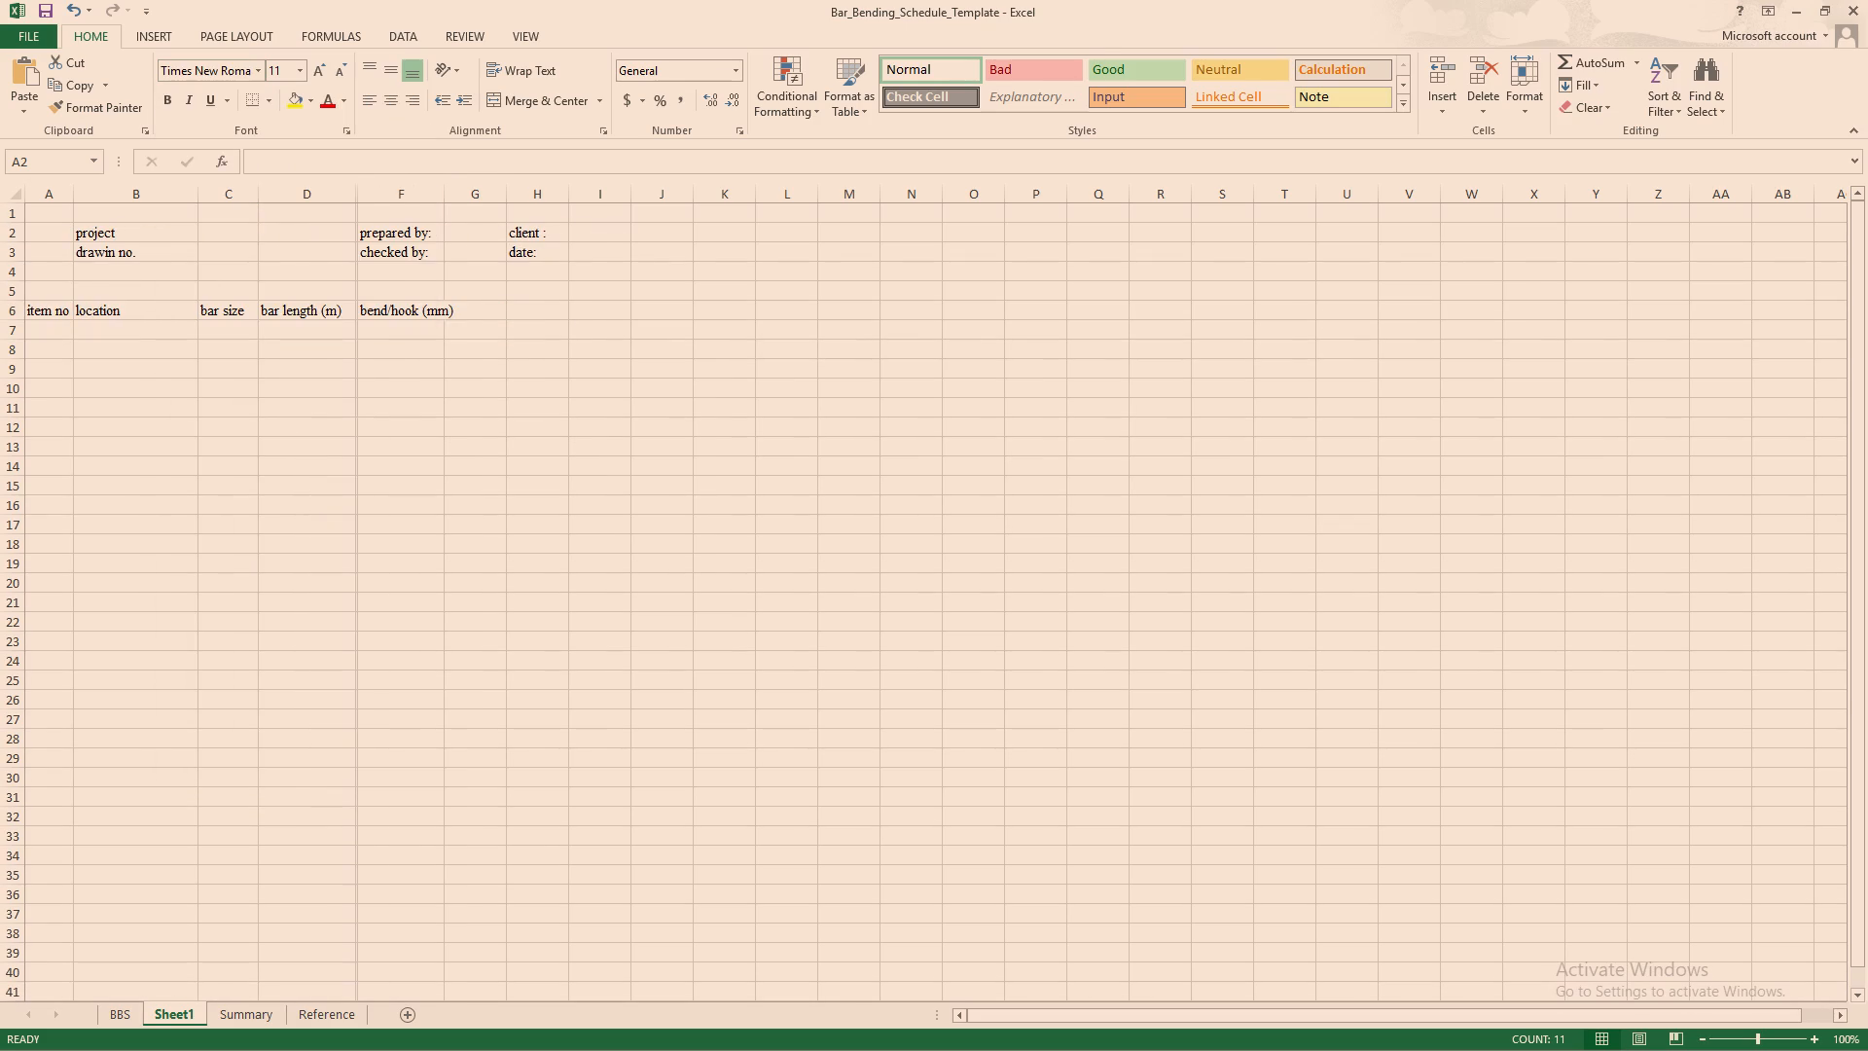
left_click(298, 71)
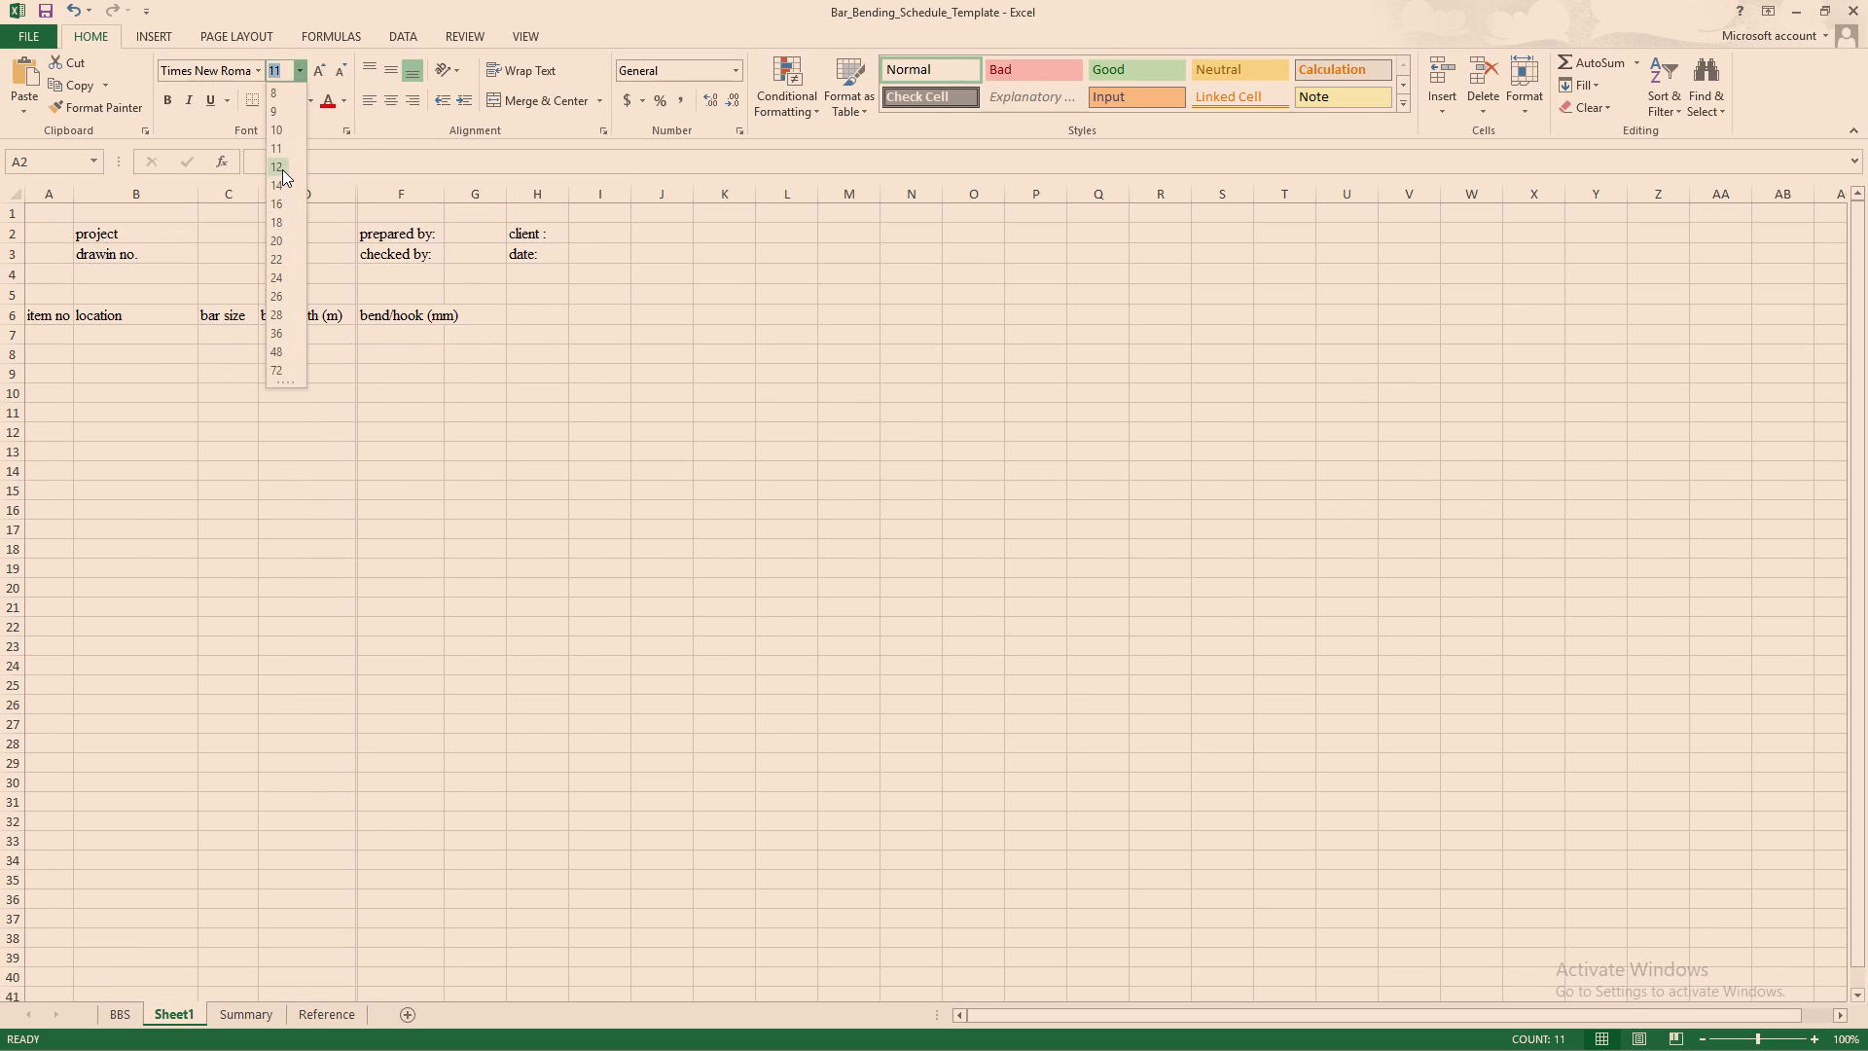
left_click(282, 169)
left_click(253, 469)
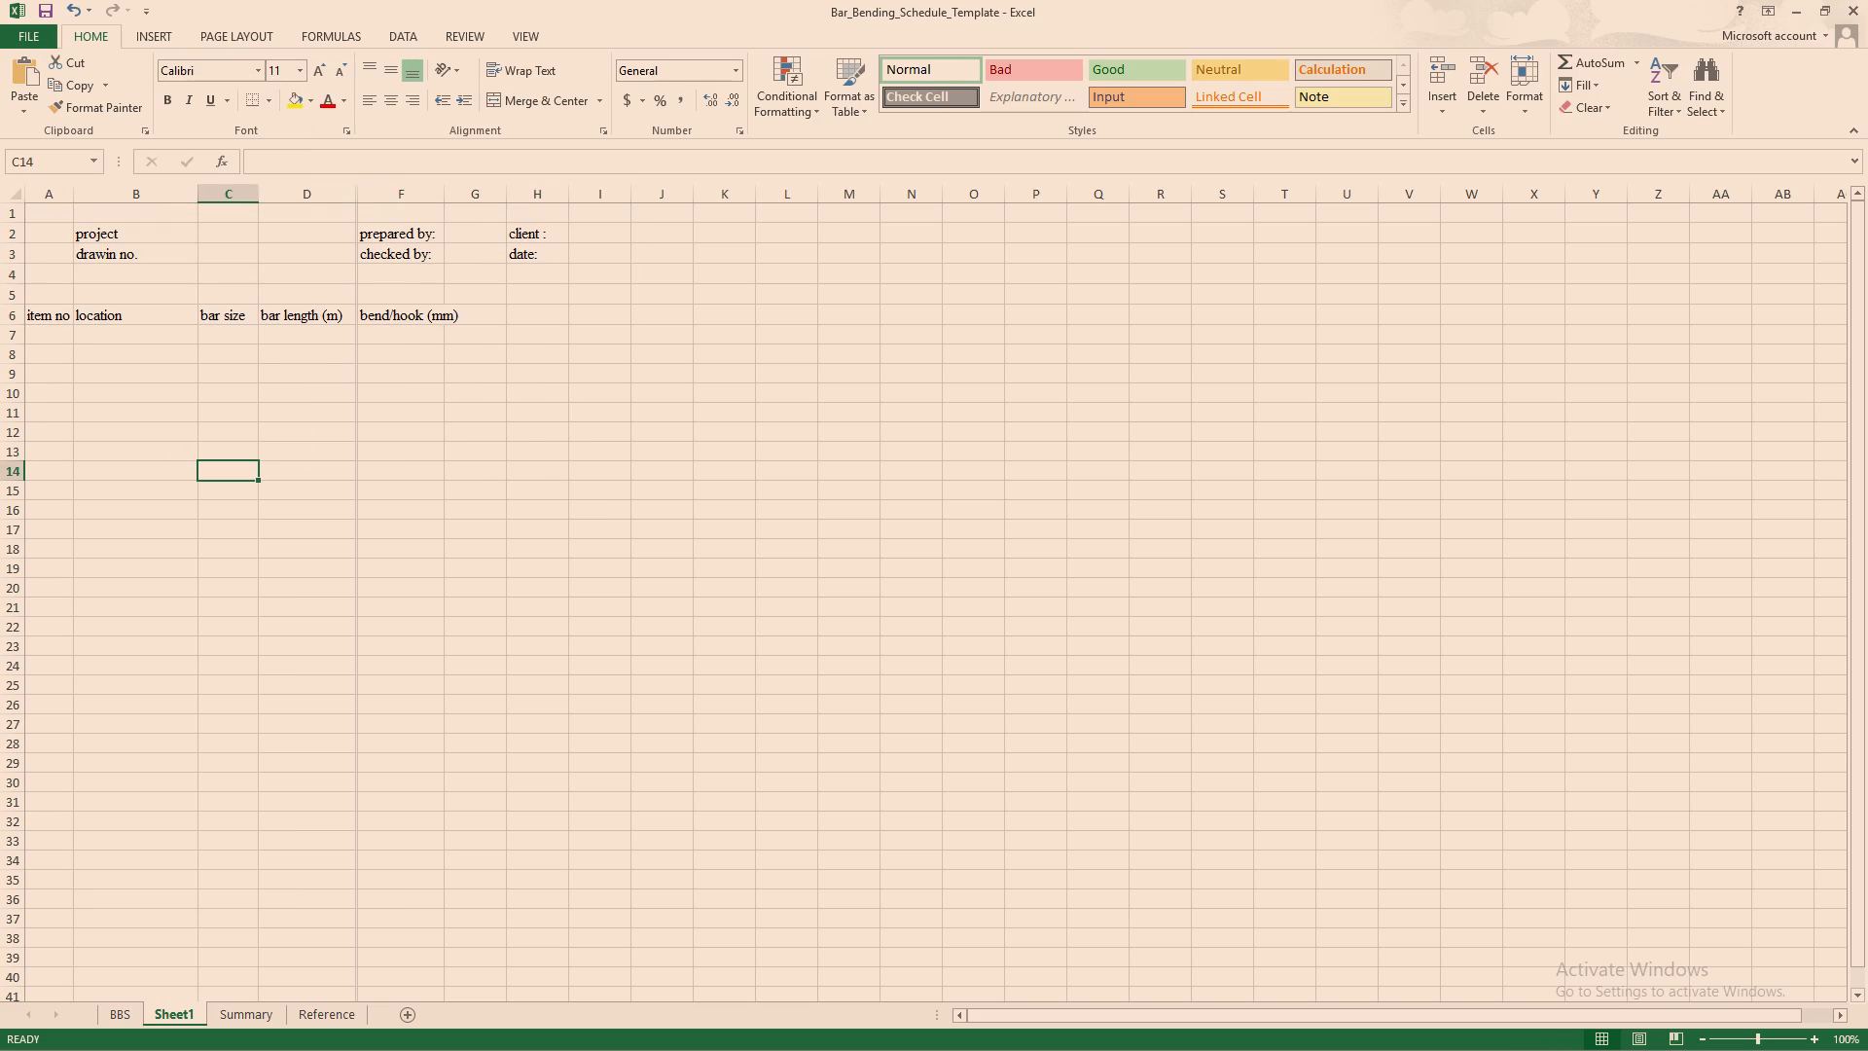
Add thin outline borders and inside vertical lines to the header block A1:H6.
left_click_drag(37, 305, 512, 308)
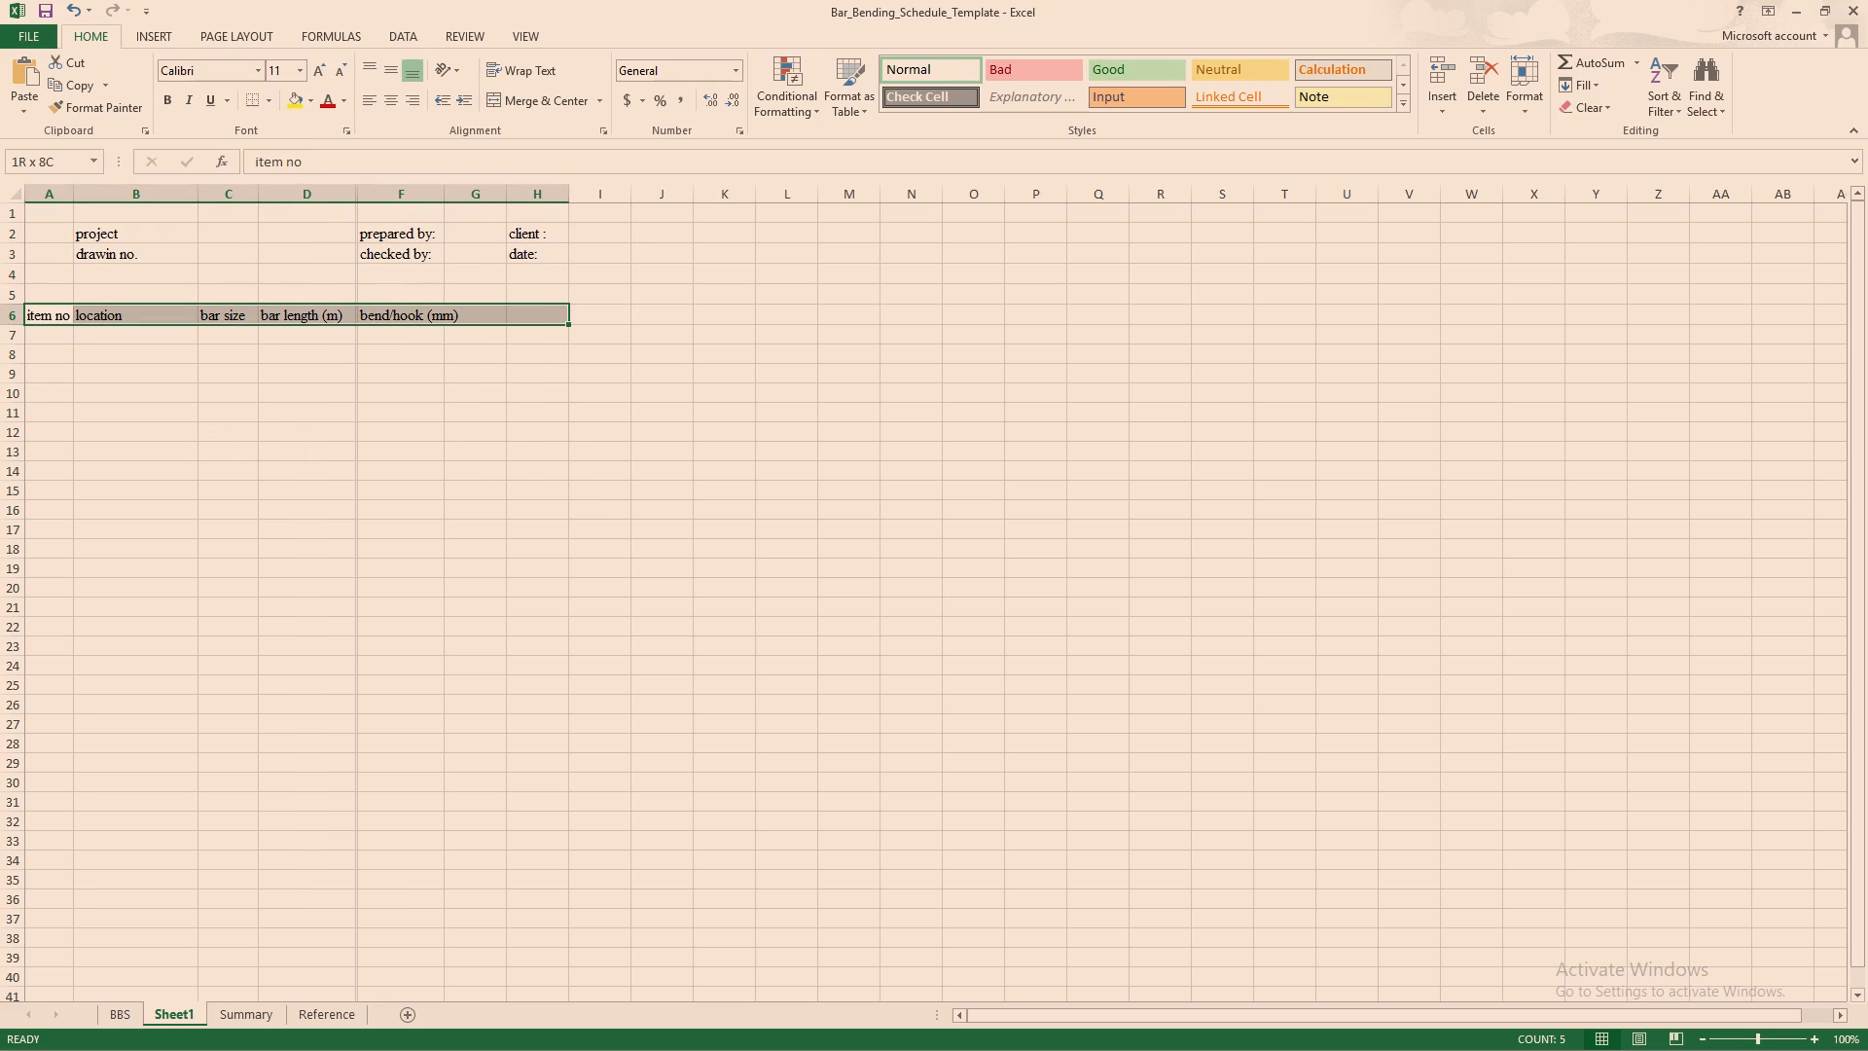
left_click_drag(512, 308, 520, 242)
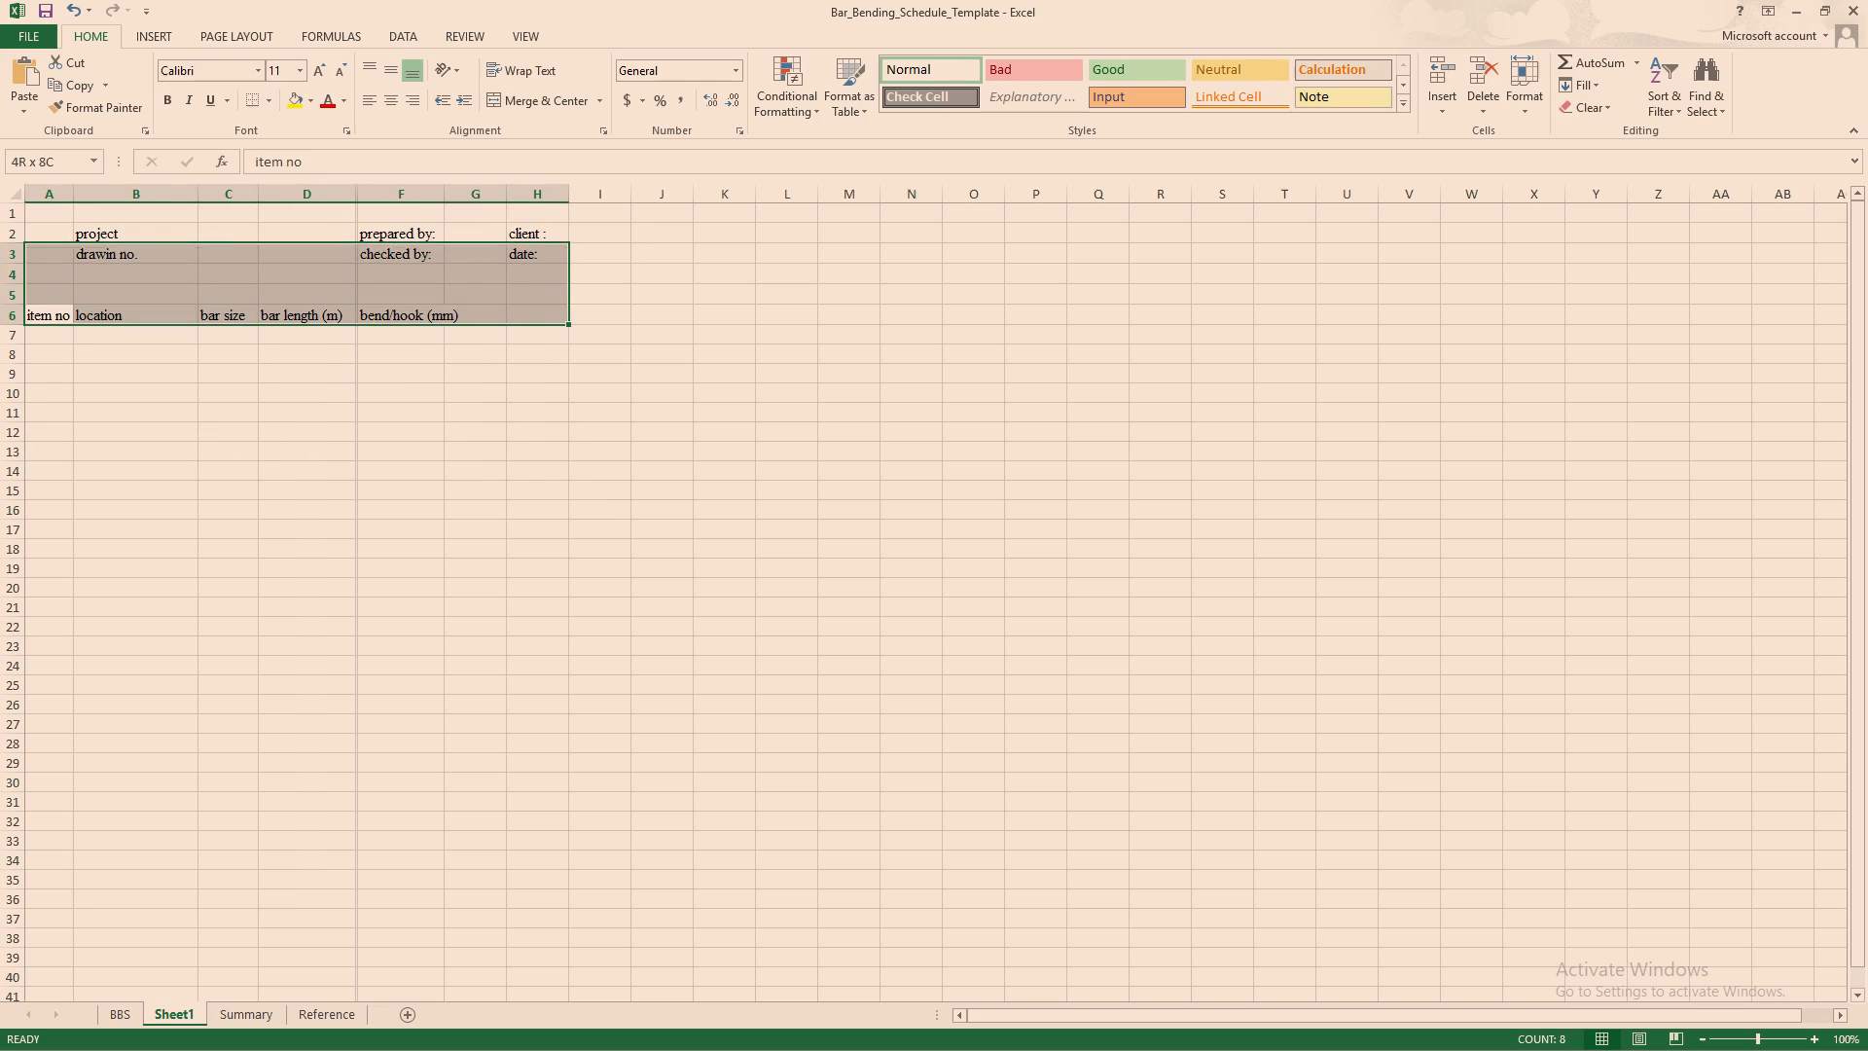
left_click_drag(520, 242, 535, 202)
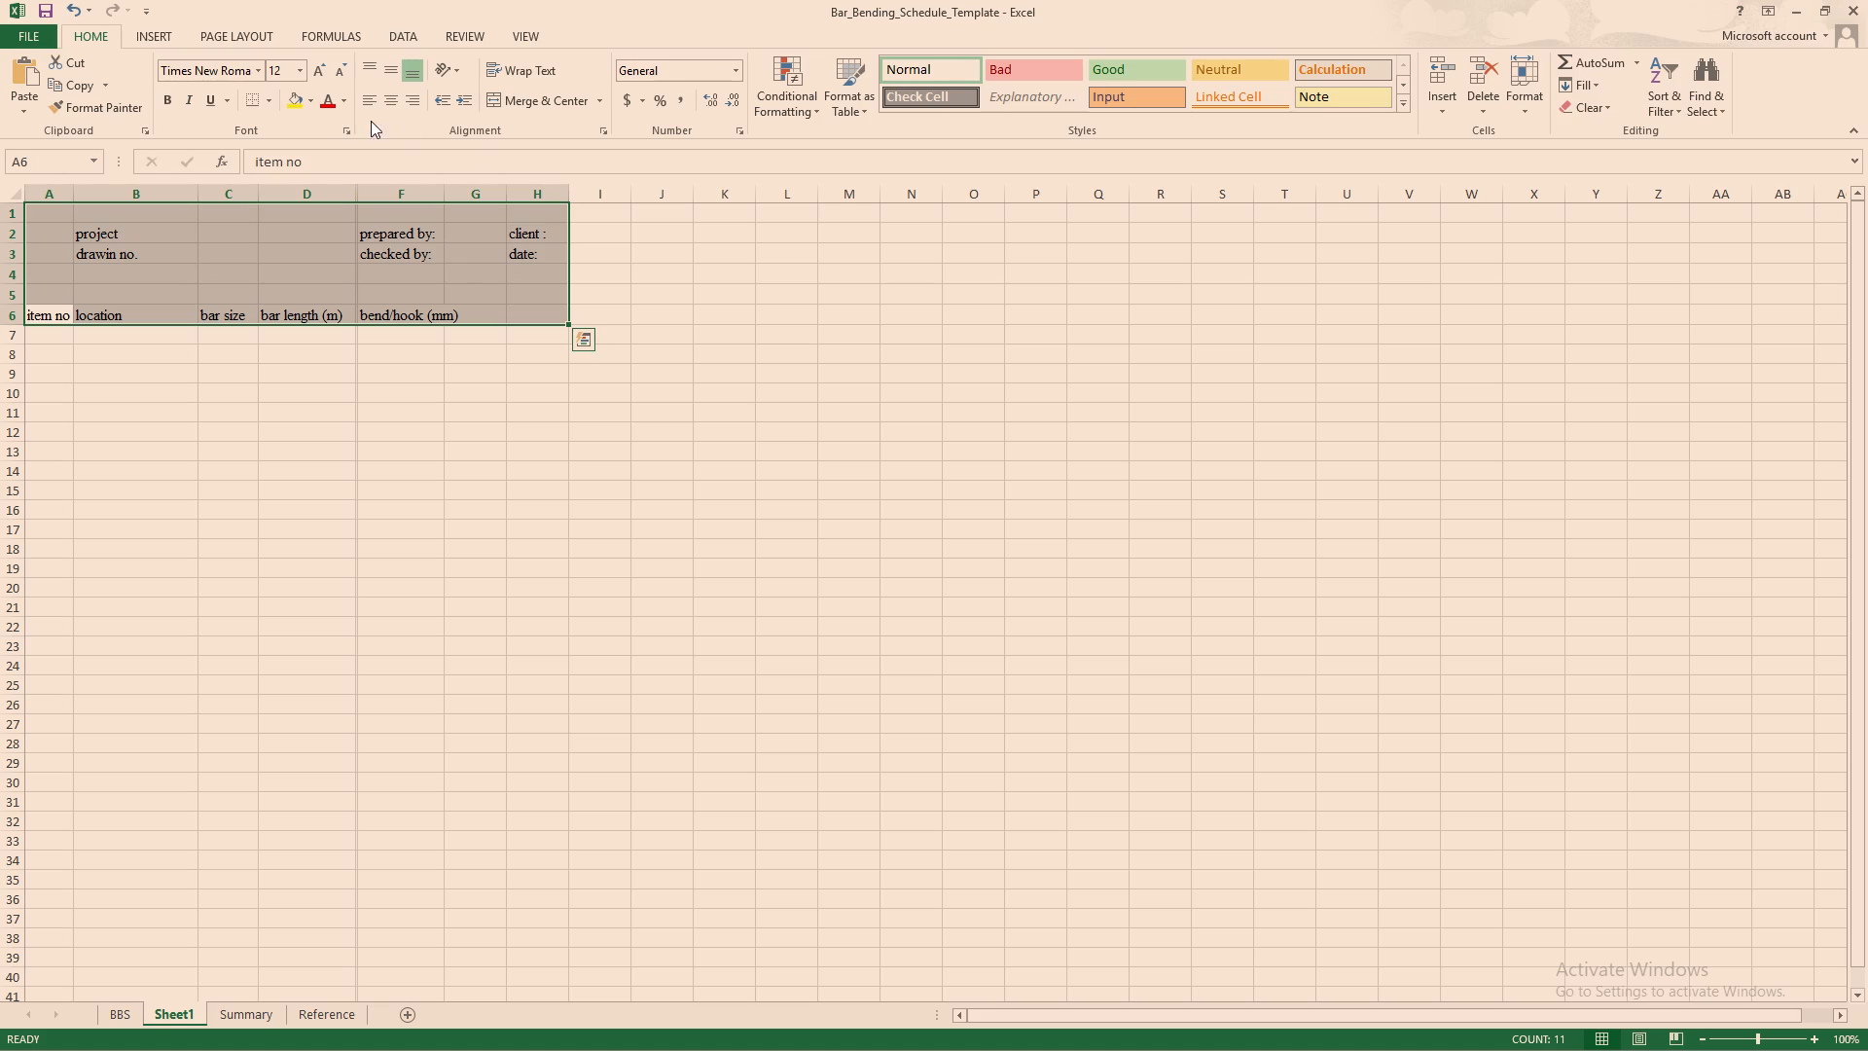
left_click(267, 101)
left_click(332, 598)
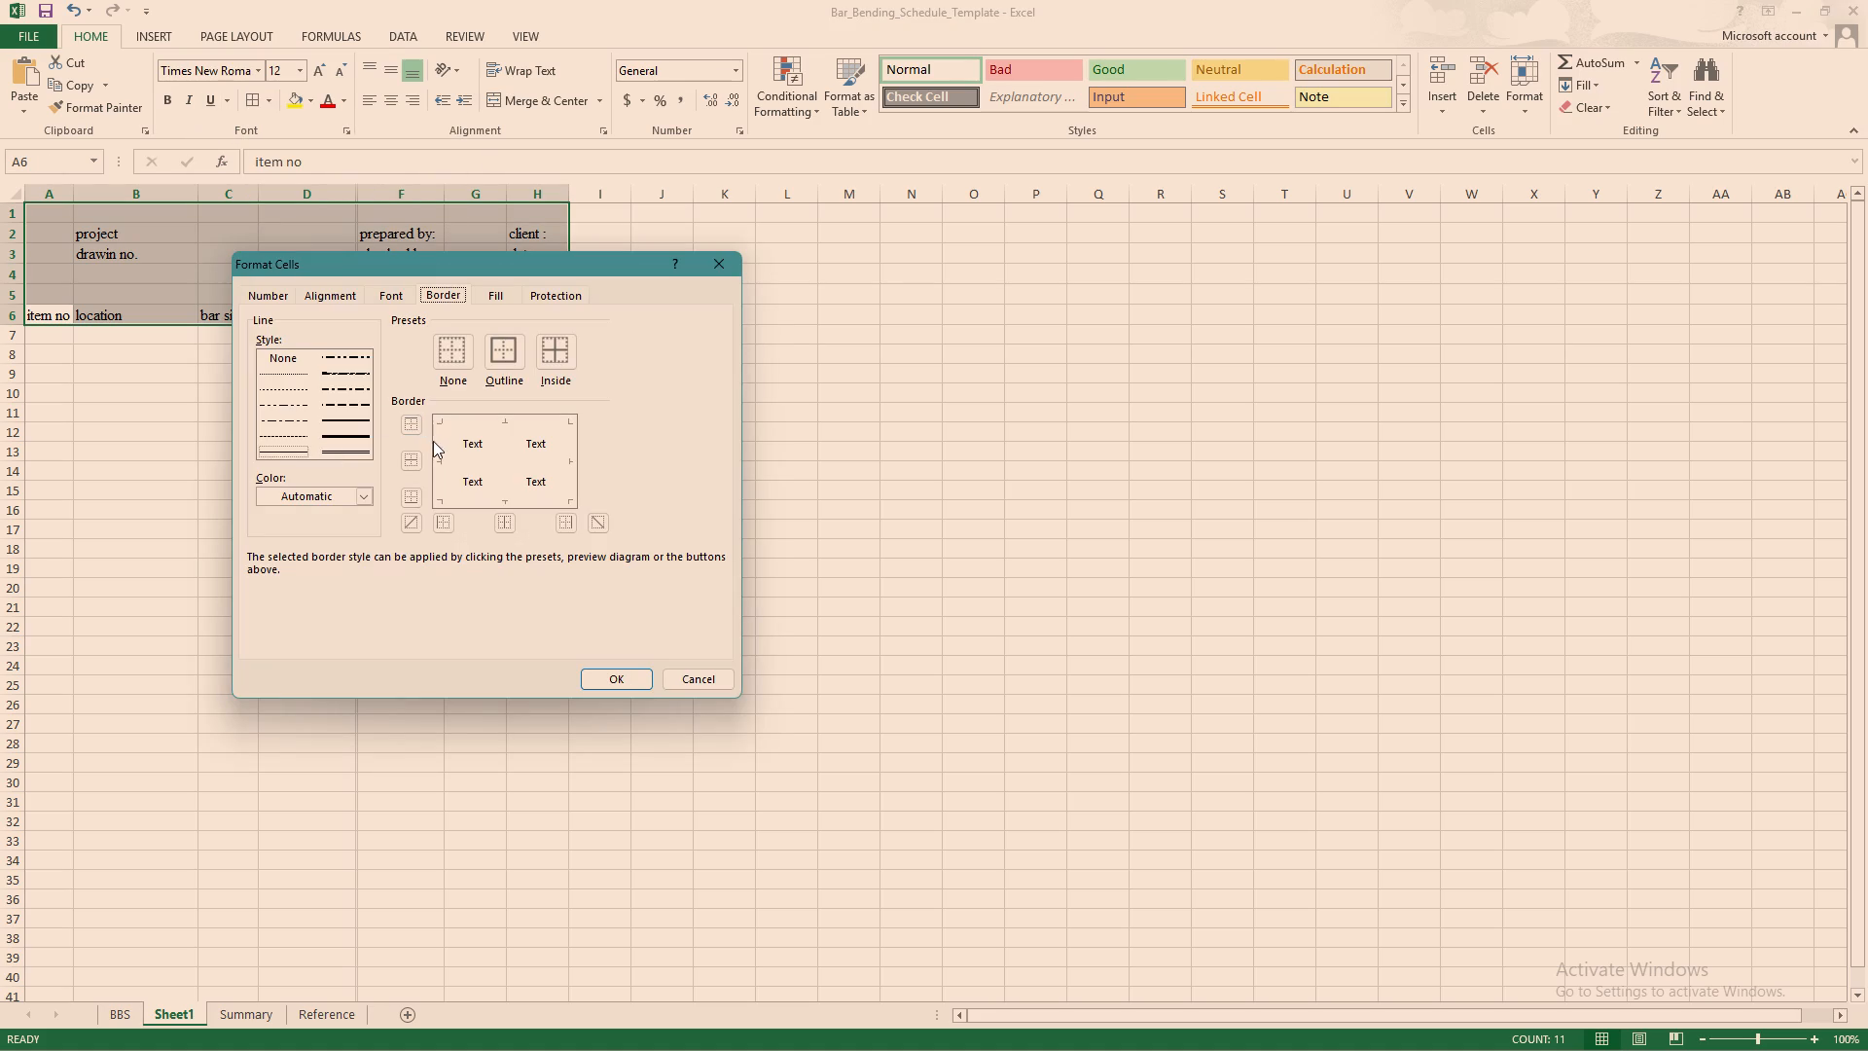
left_click(442, 454)
left_click_drag(500, 419, 512, 419)
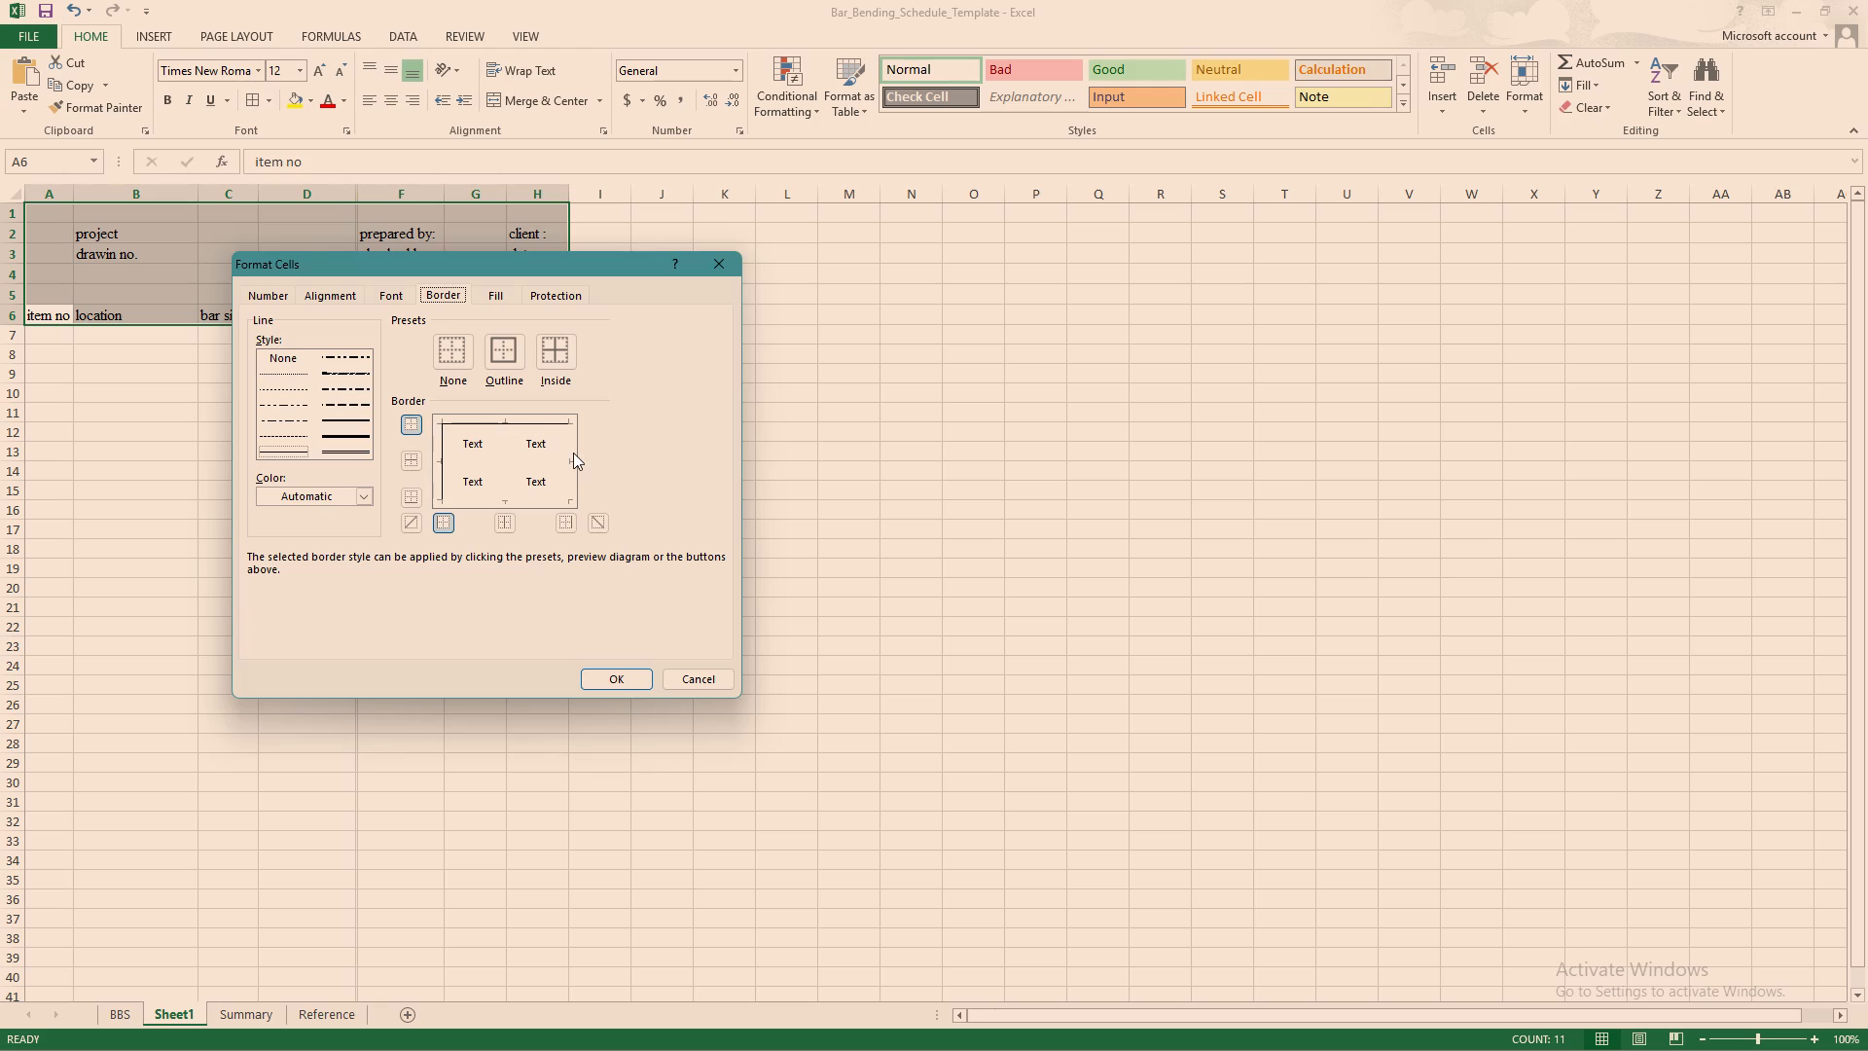
left_click(573, 453)
left_click(507, 500)
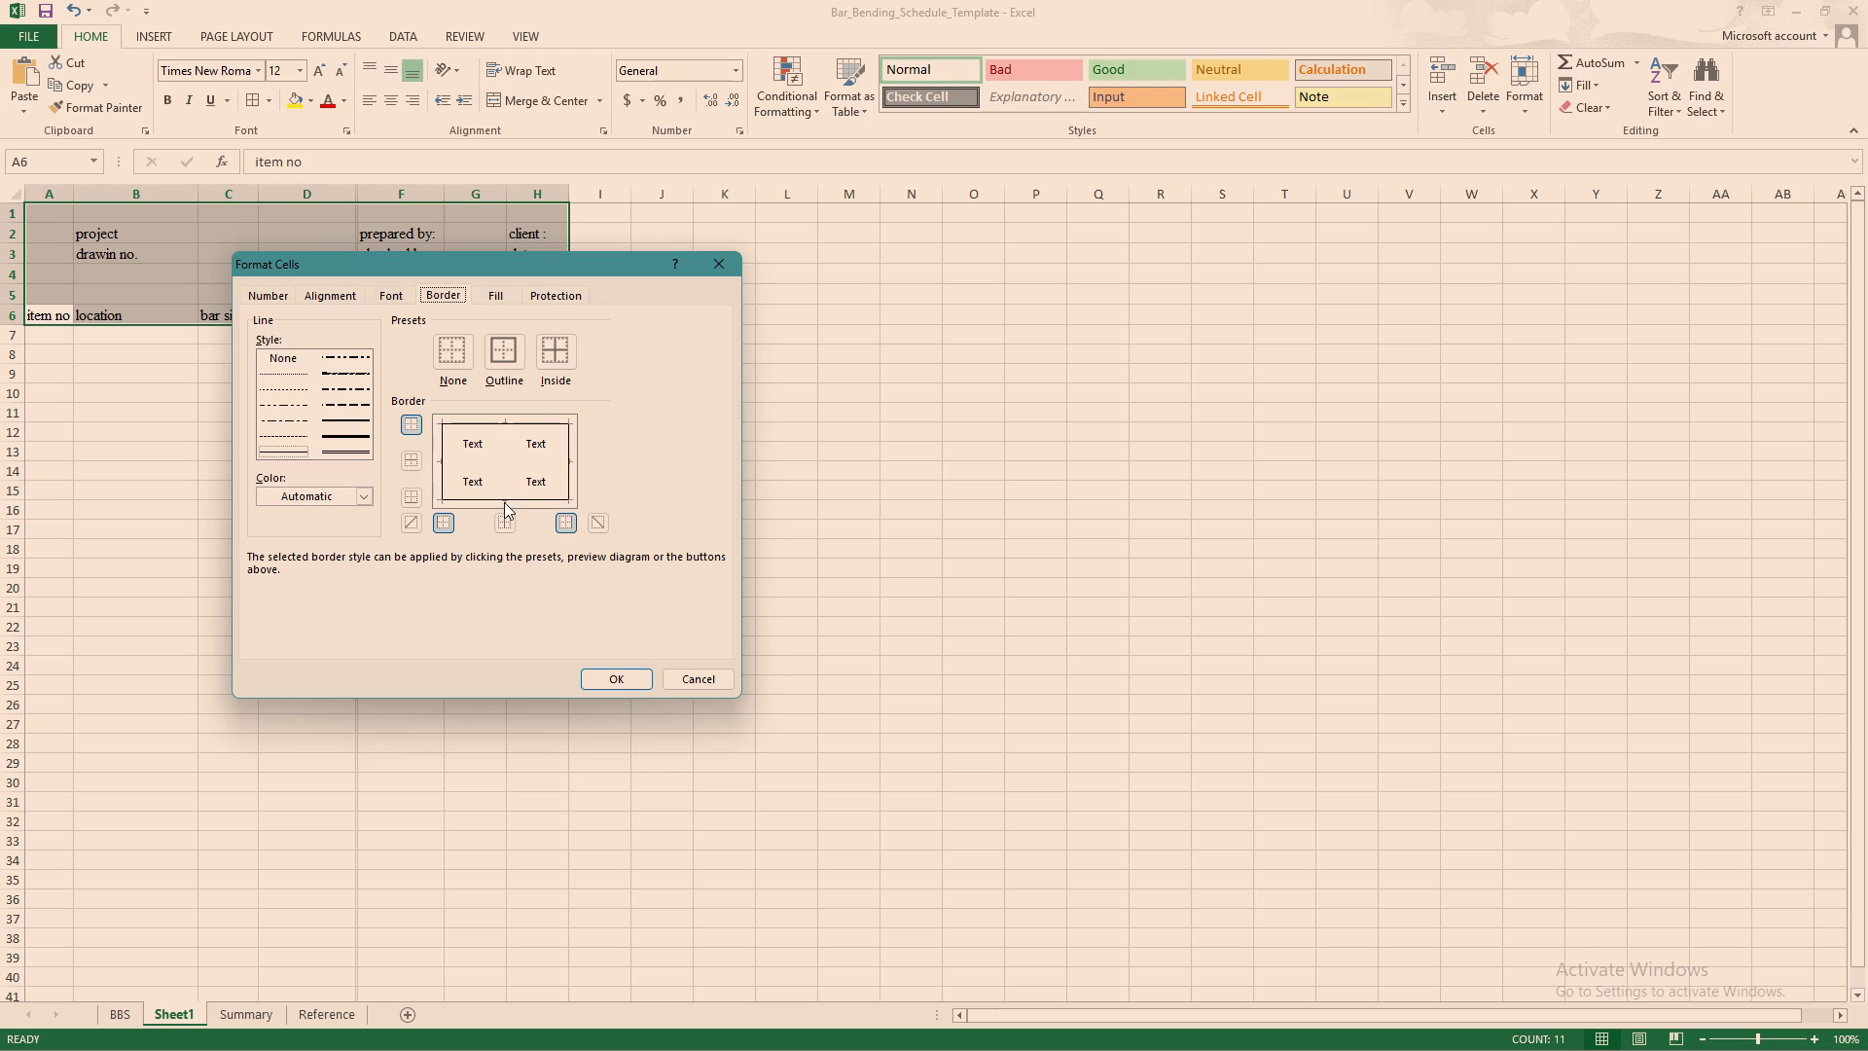
left_click(504, 498)
left_click(504, 499)
left_click(507, 468)
left_click(604, 672)
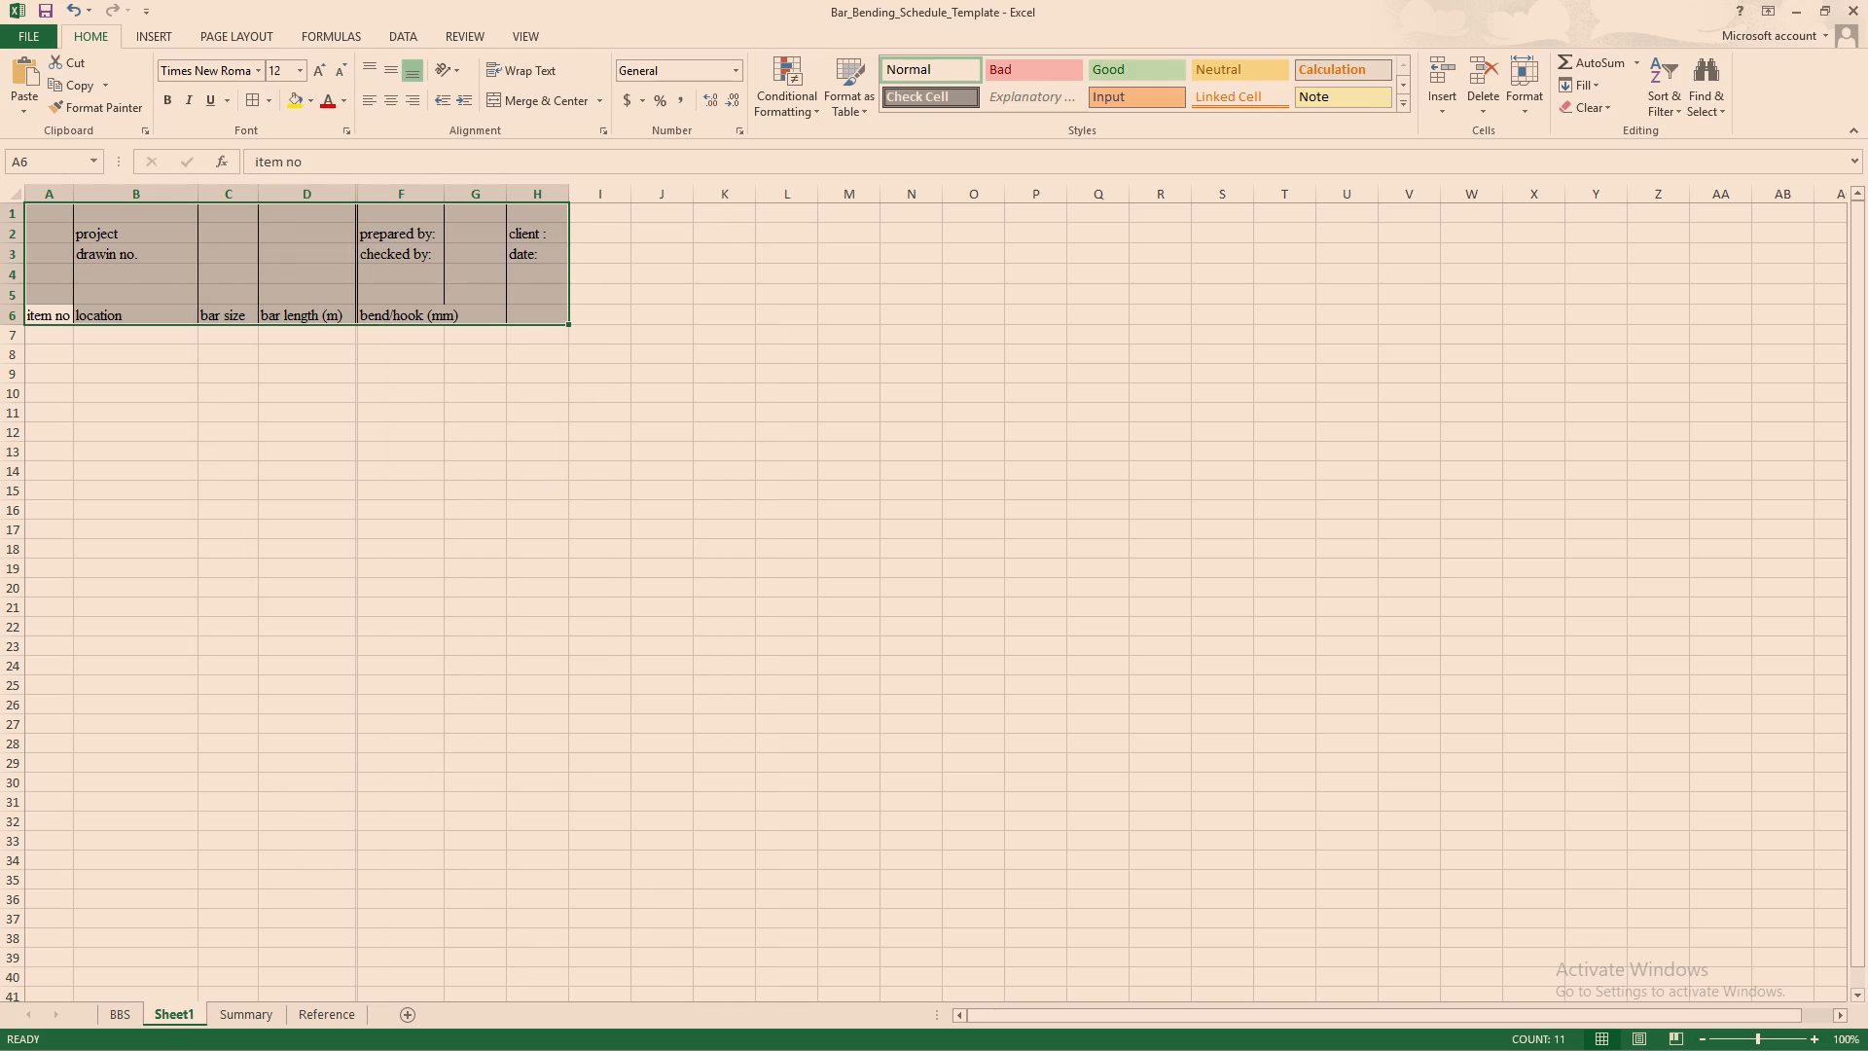
left_click(254, 456)
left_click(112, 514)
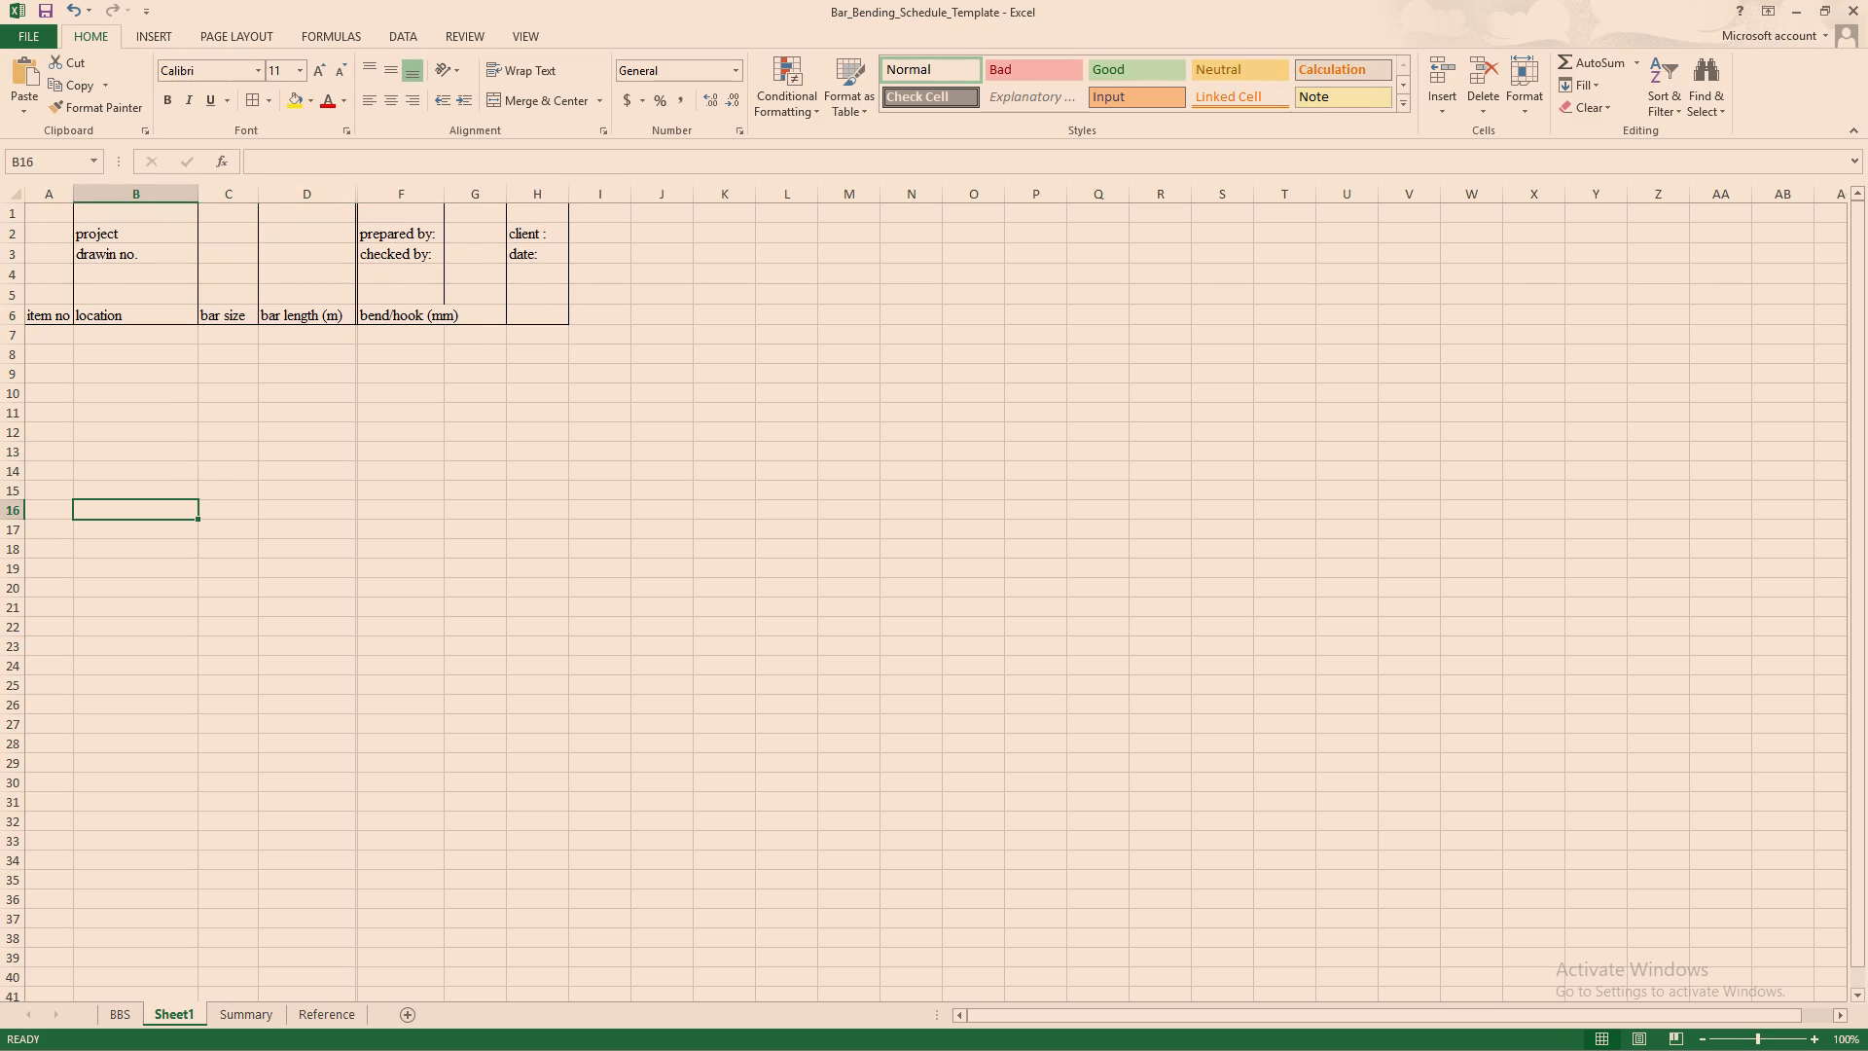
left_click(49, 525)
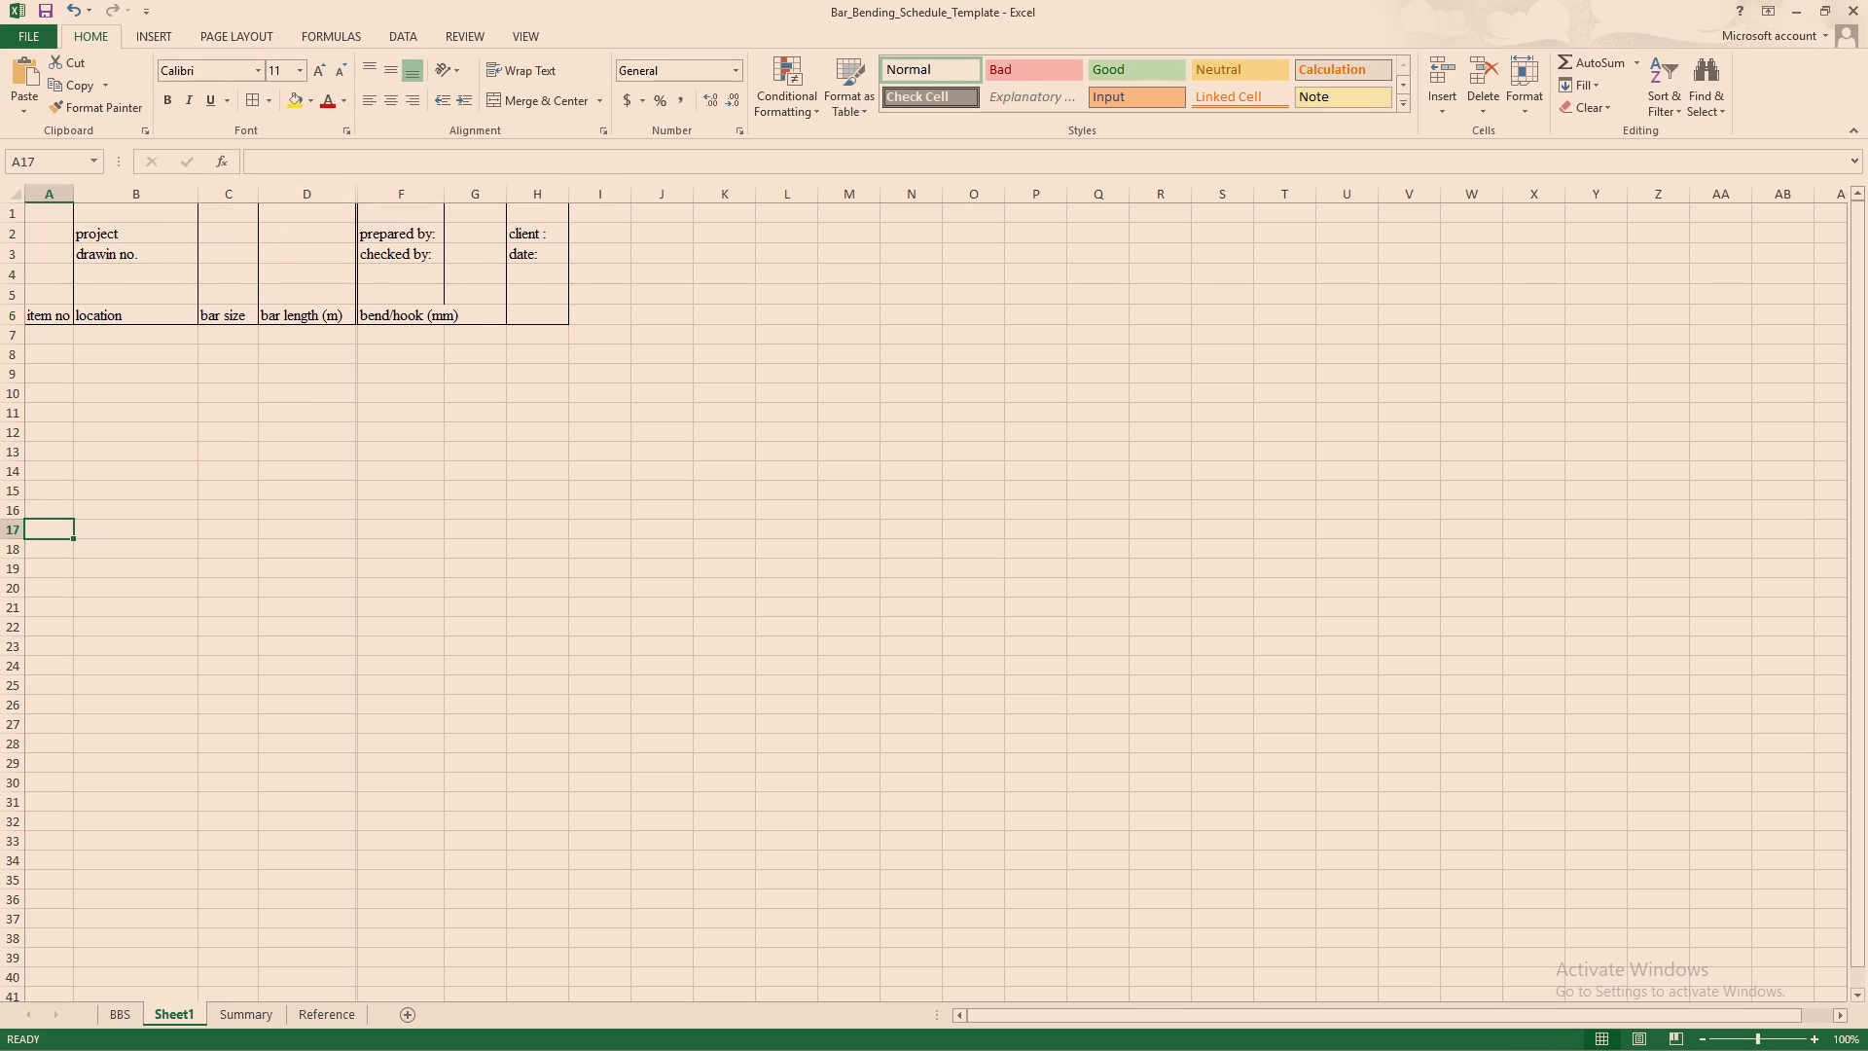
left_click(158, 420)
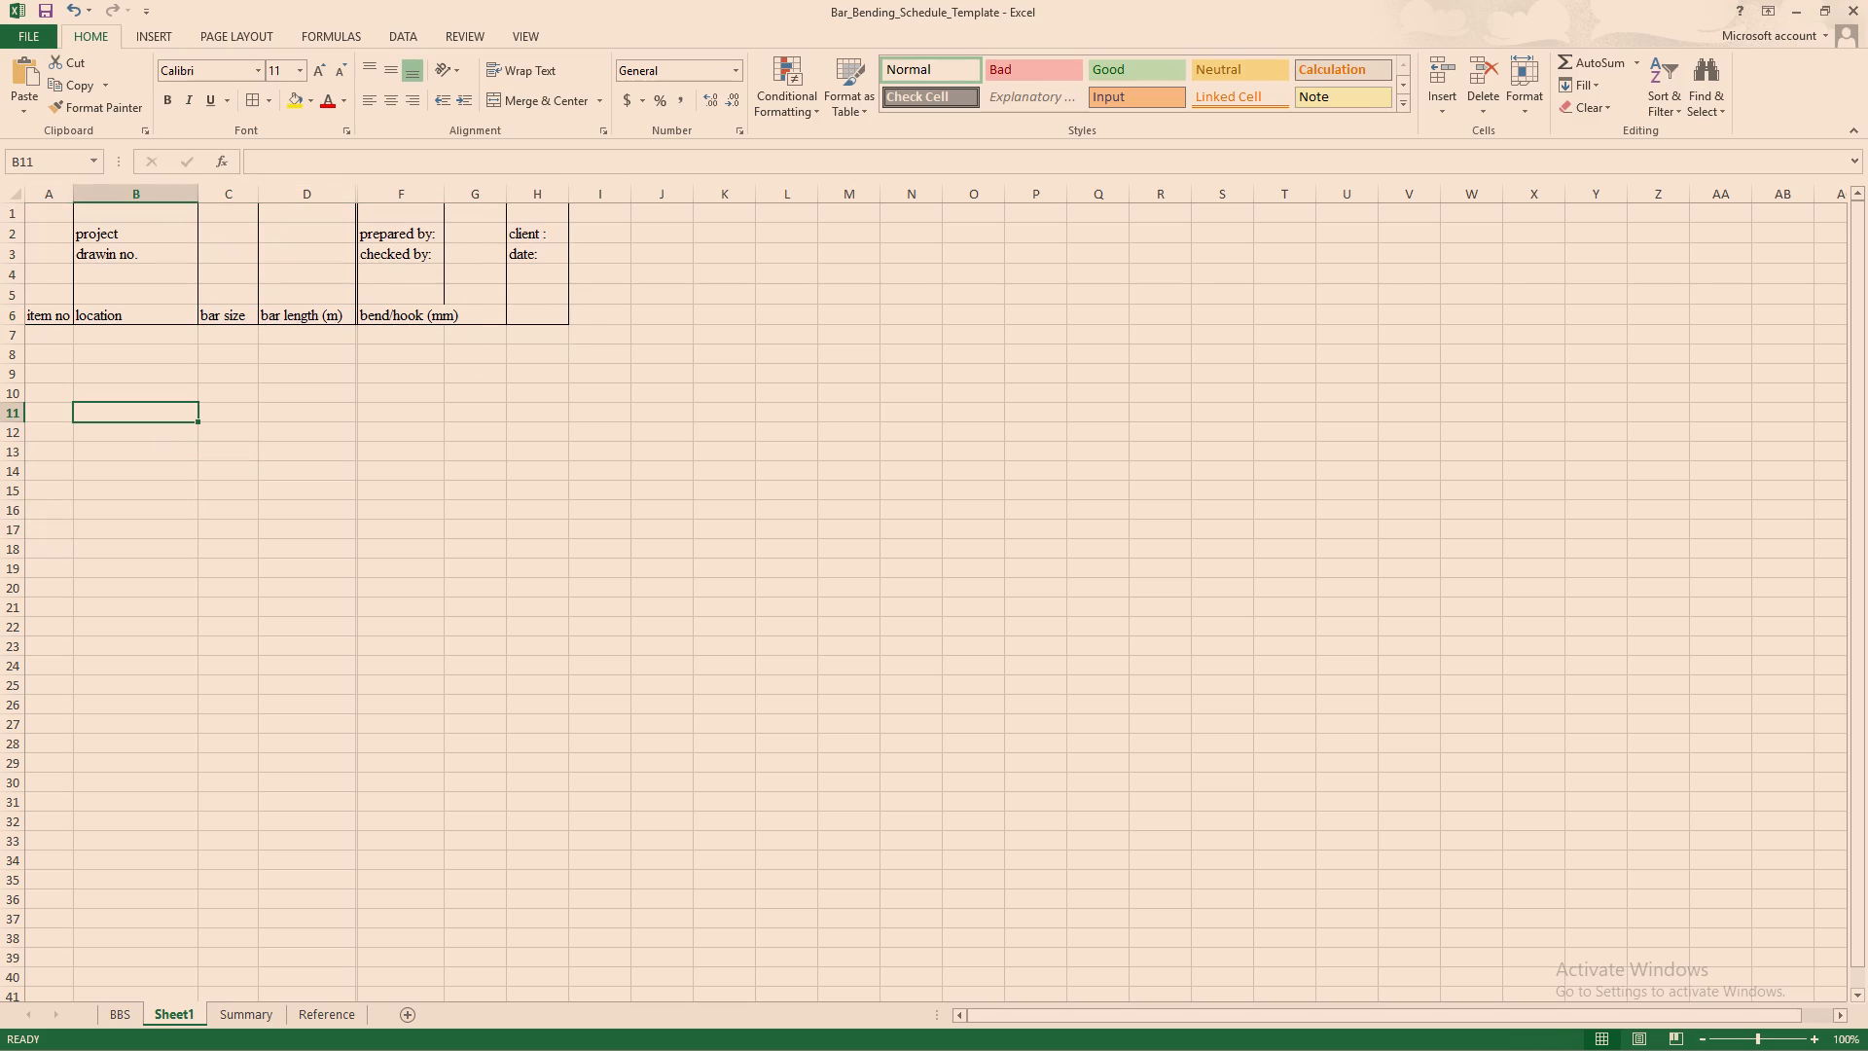
Fill in the first schedule row with item number 01 in A7 and location "columns" in B7.
left_click(56, 342)
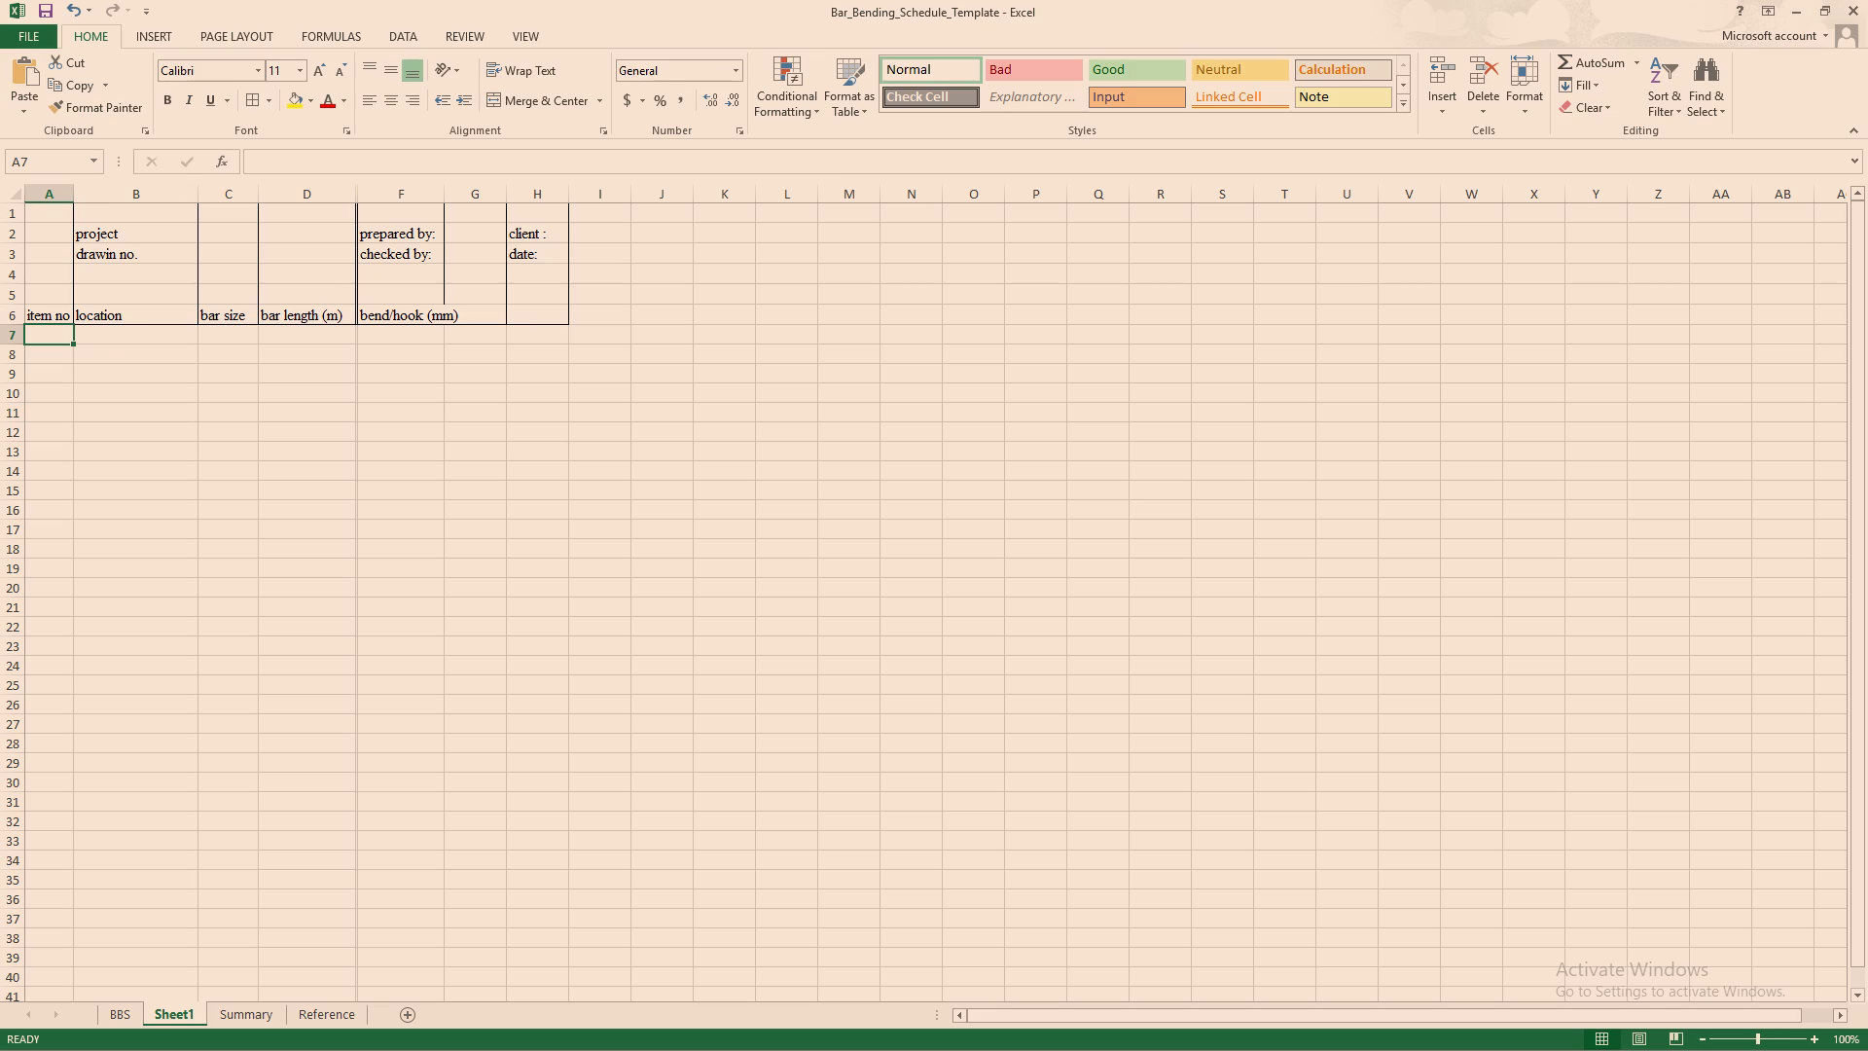
type("01")
left_click(114, 341)
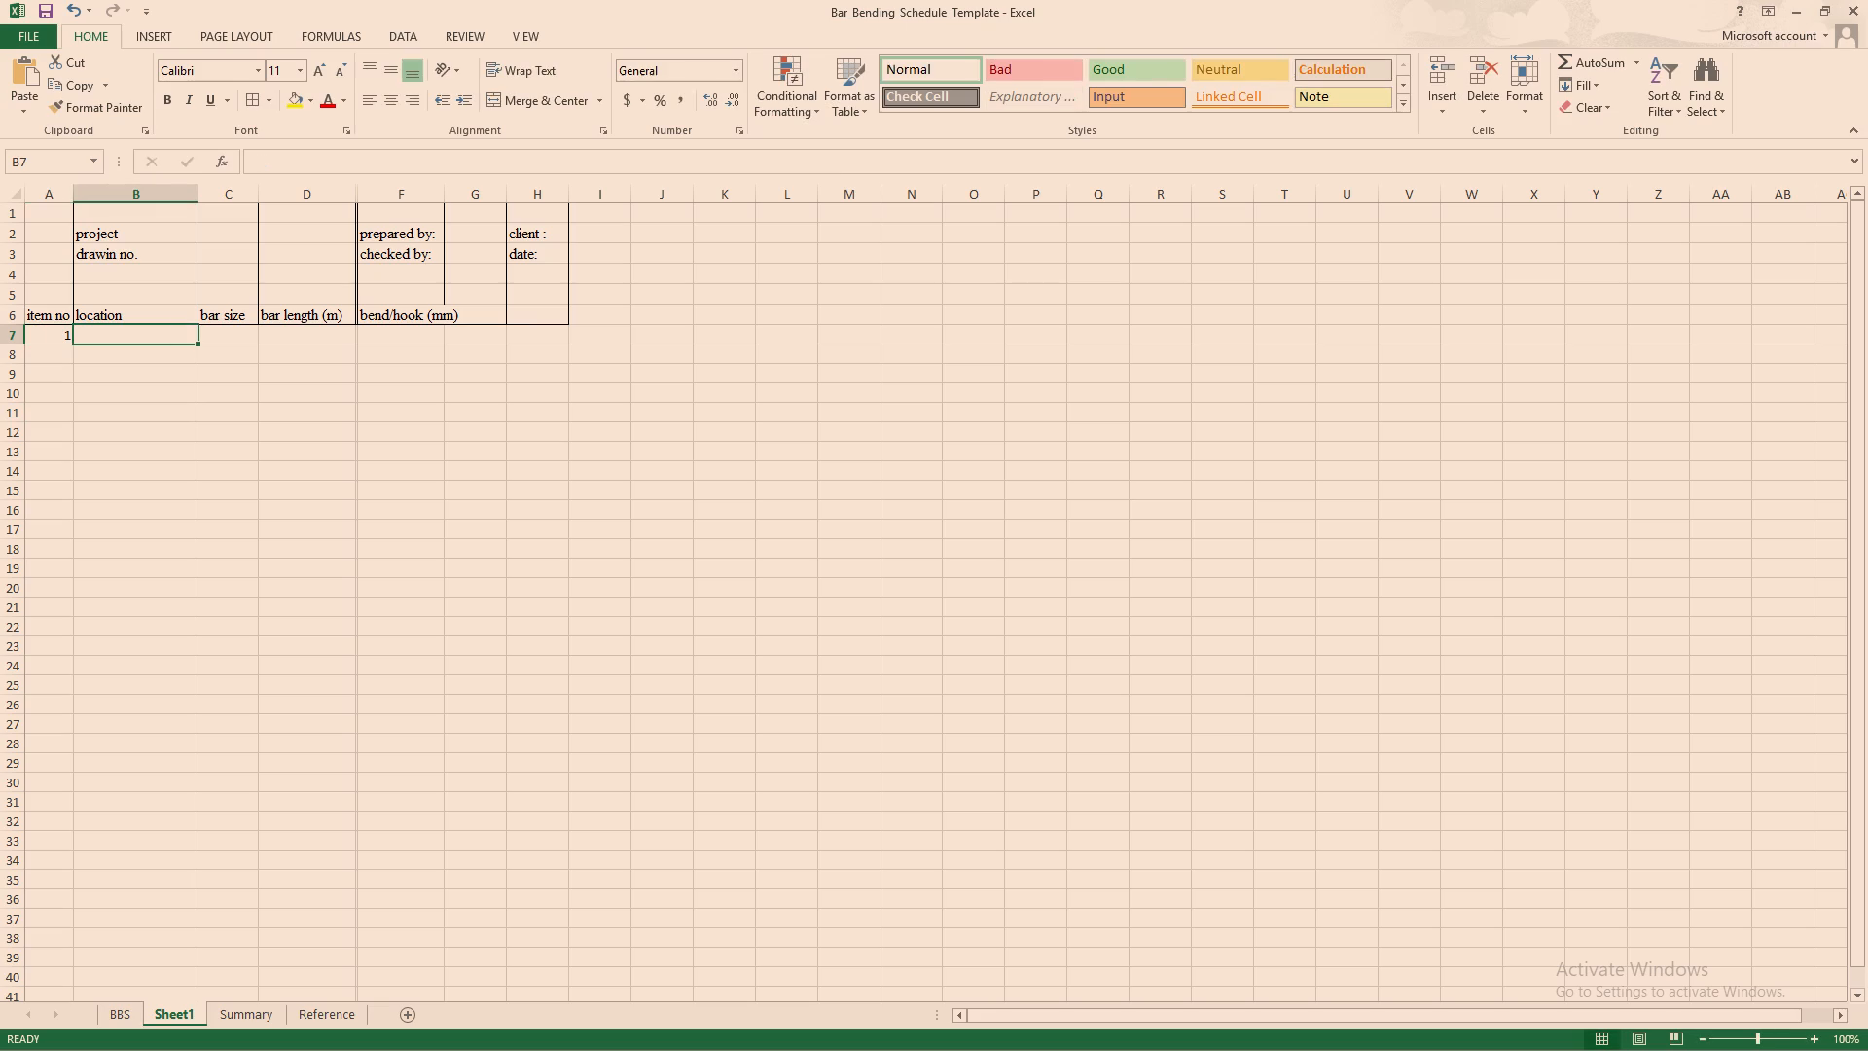
type("col")
type("umns")
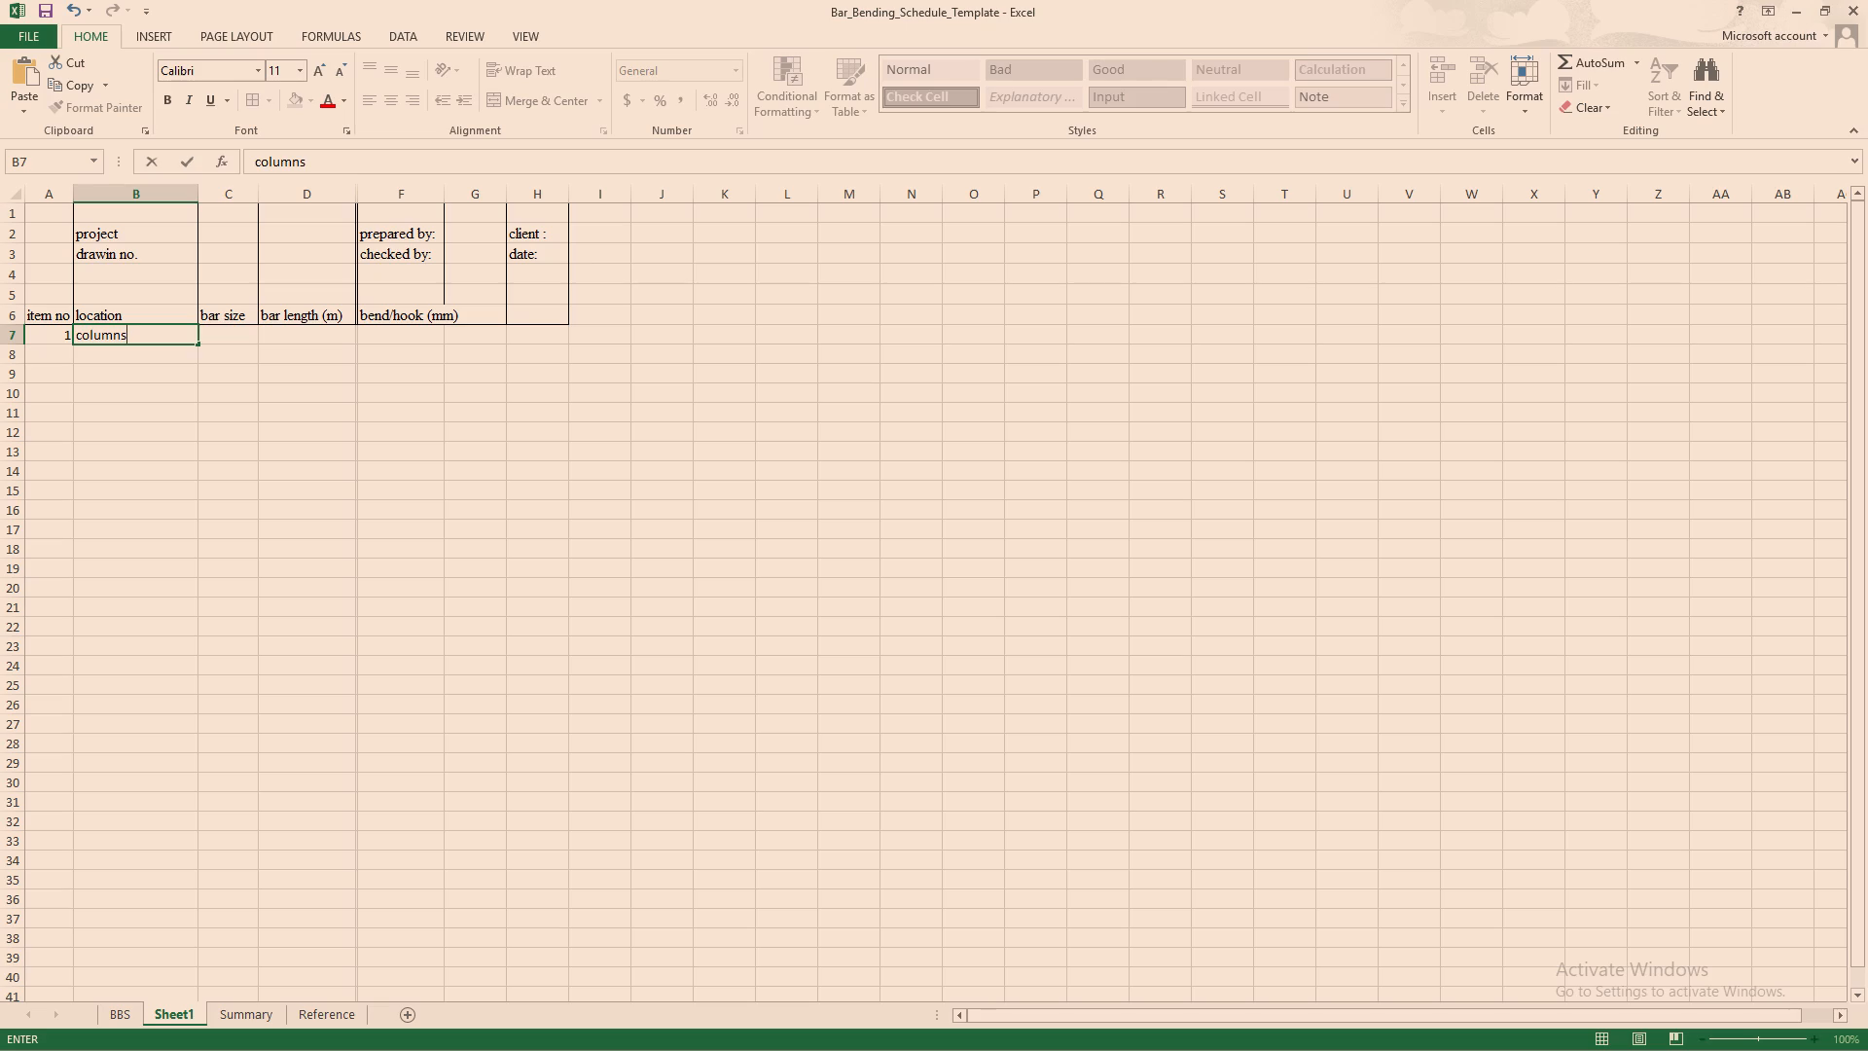
Enter the bar size D08 in cell C7 for the columns item.
left_click(230, 336)
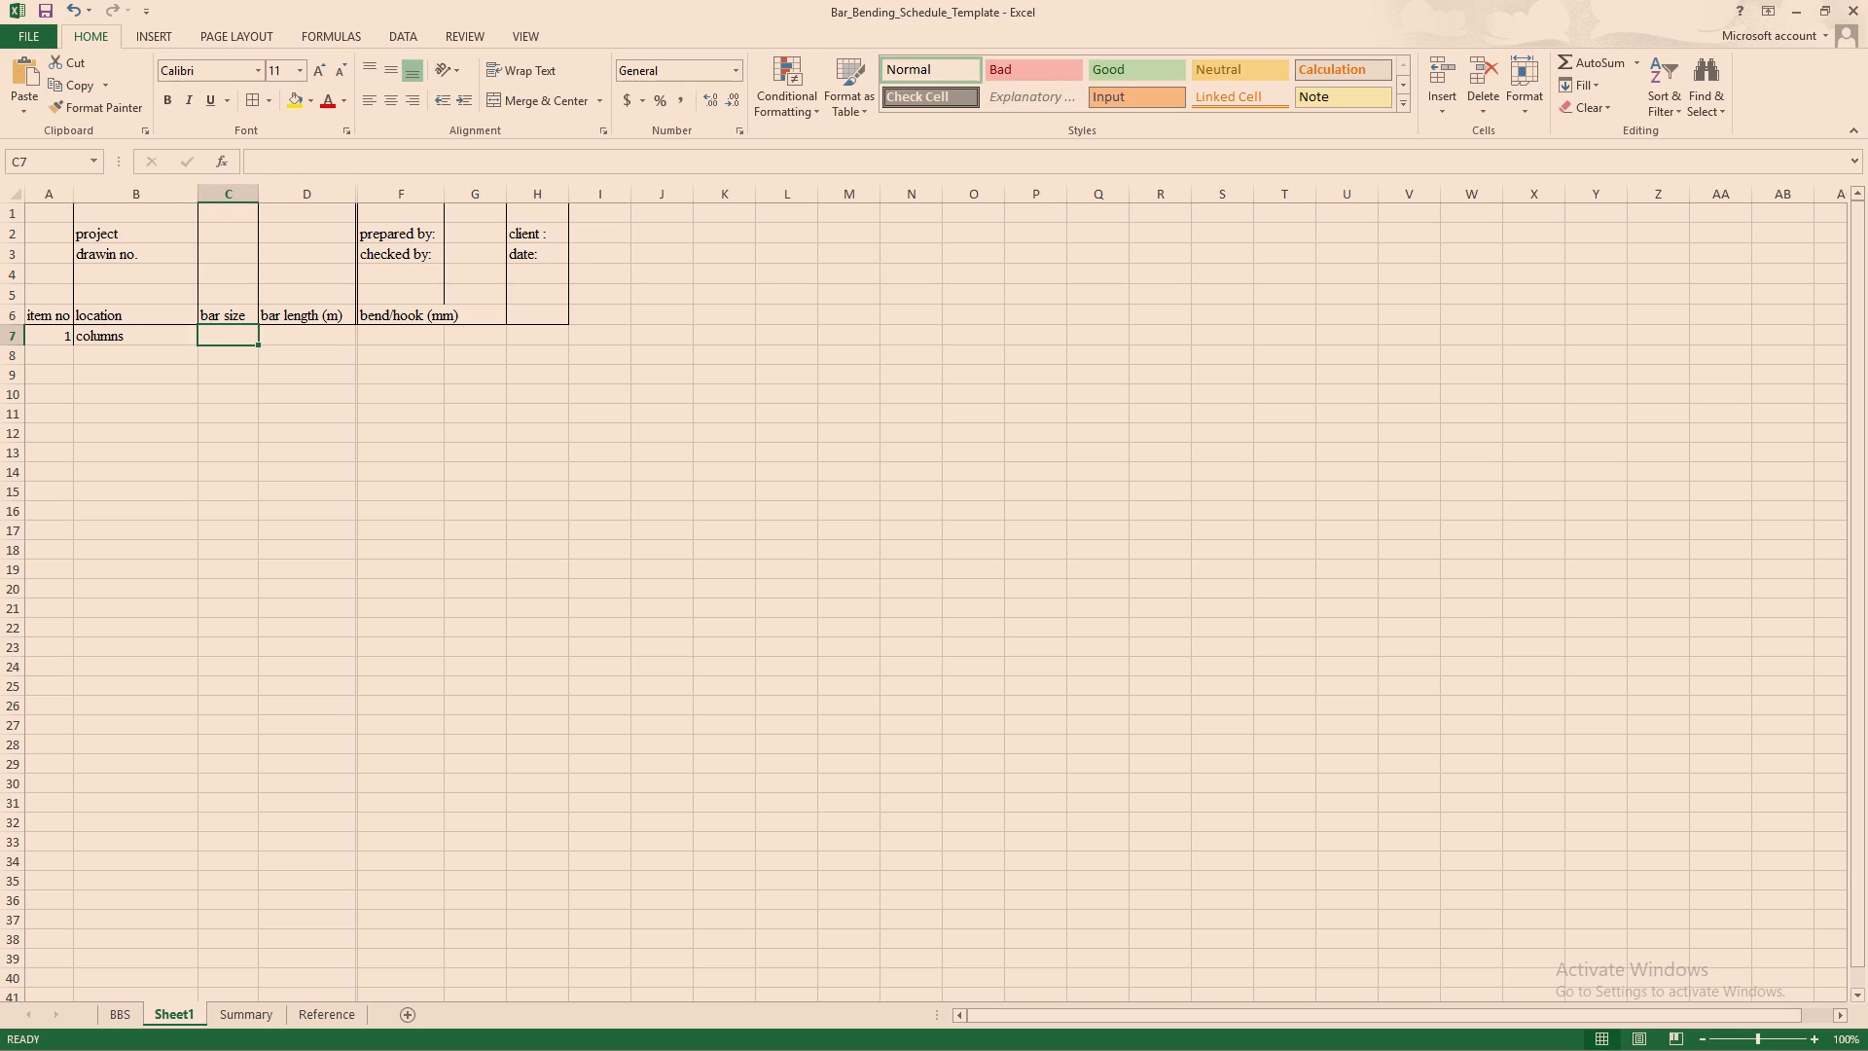
key("shift+t")
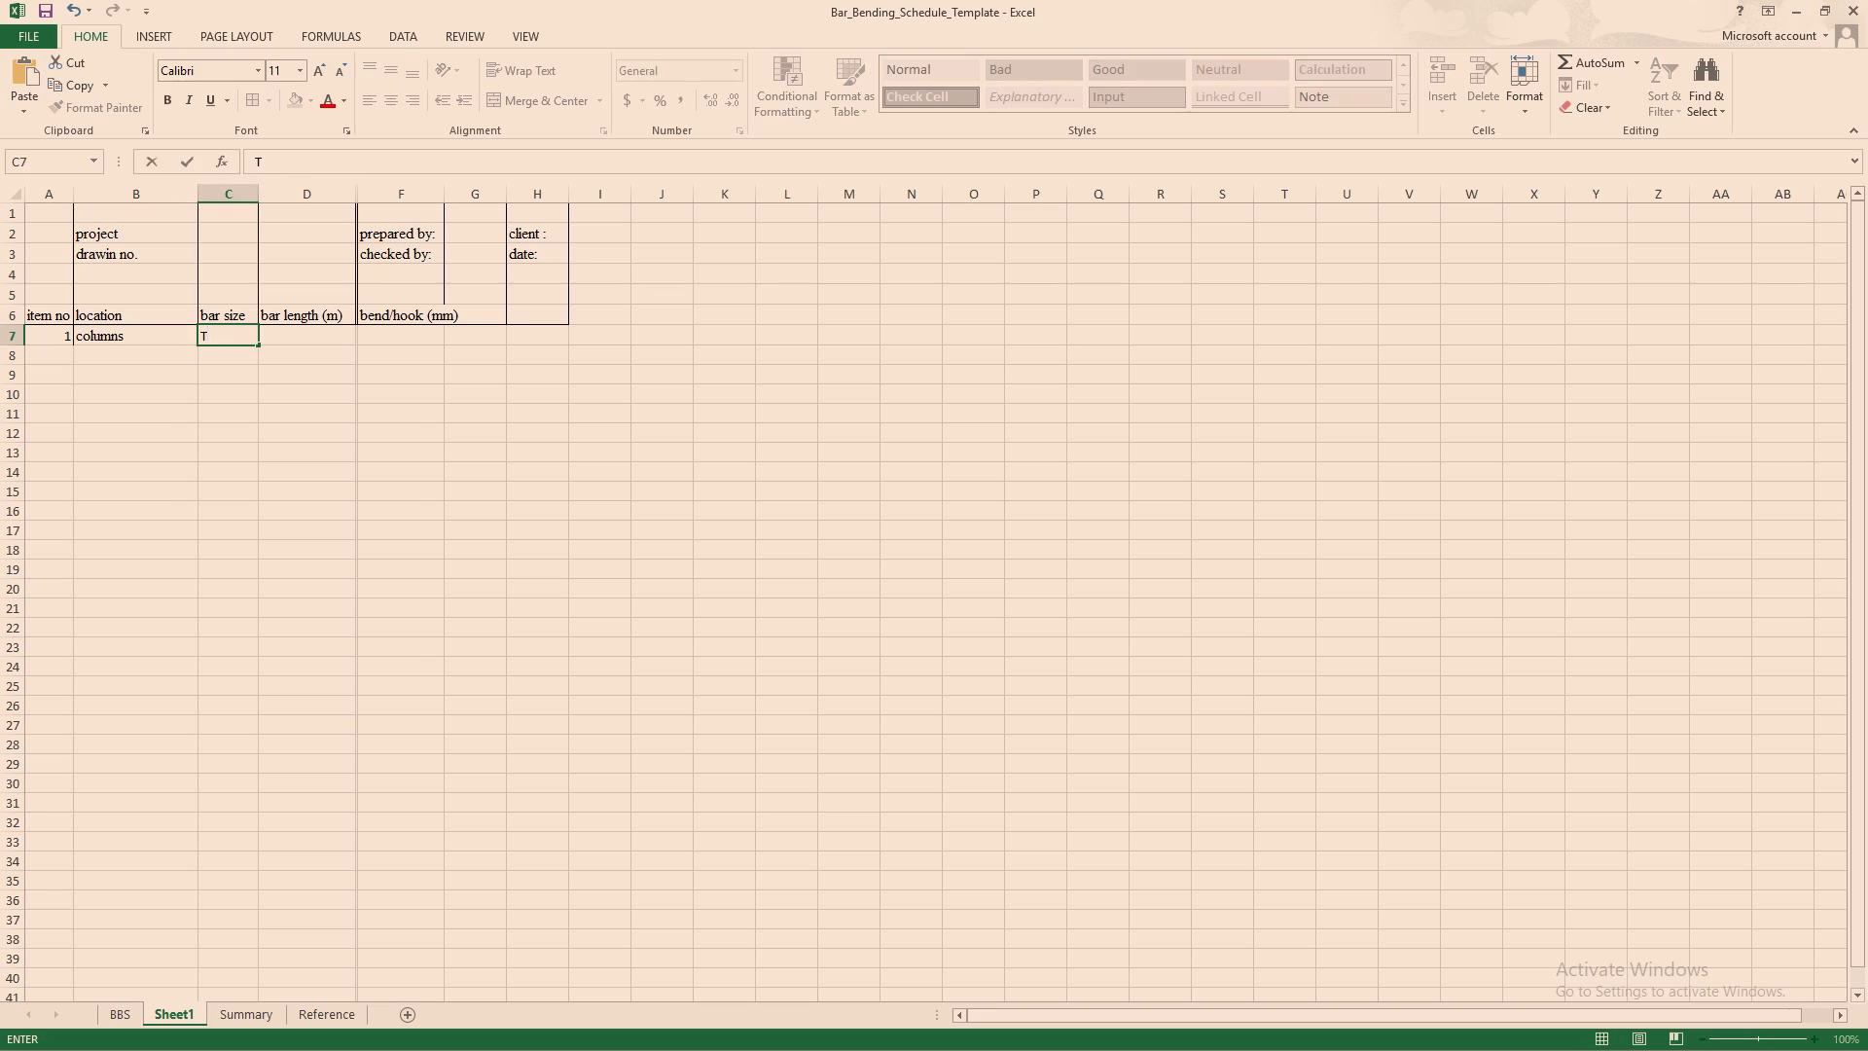
key("BackSpace")
key("d")
key("1")
key("BackSpace")
type("08")
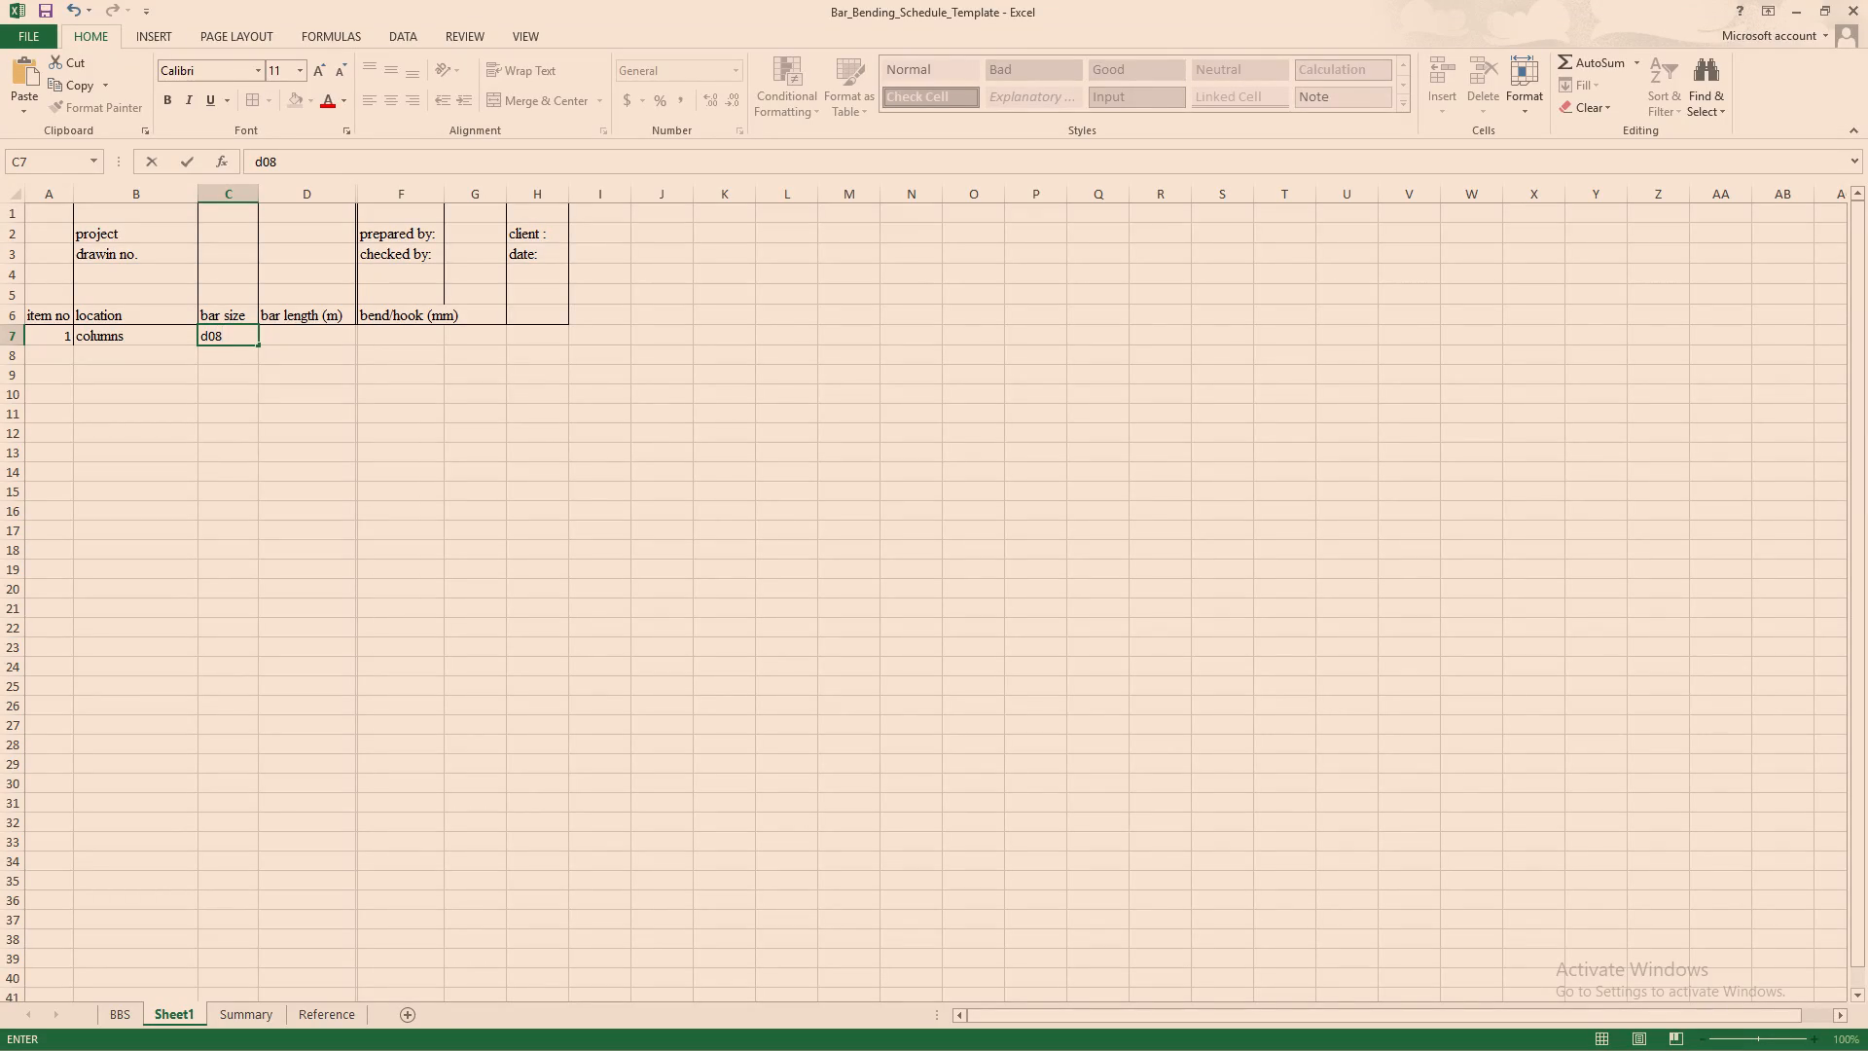
left_click(209, 335)
key("BackSpace")
key("shift+d")
left_click(223, 372)
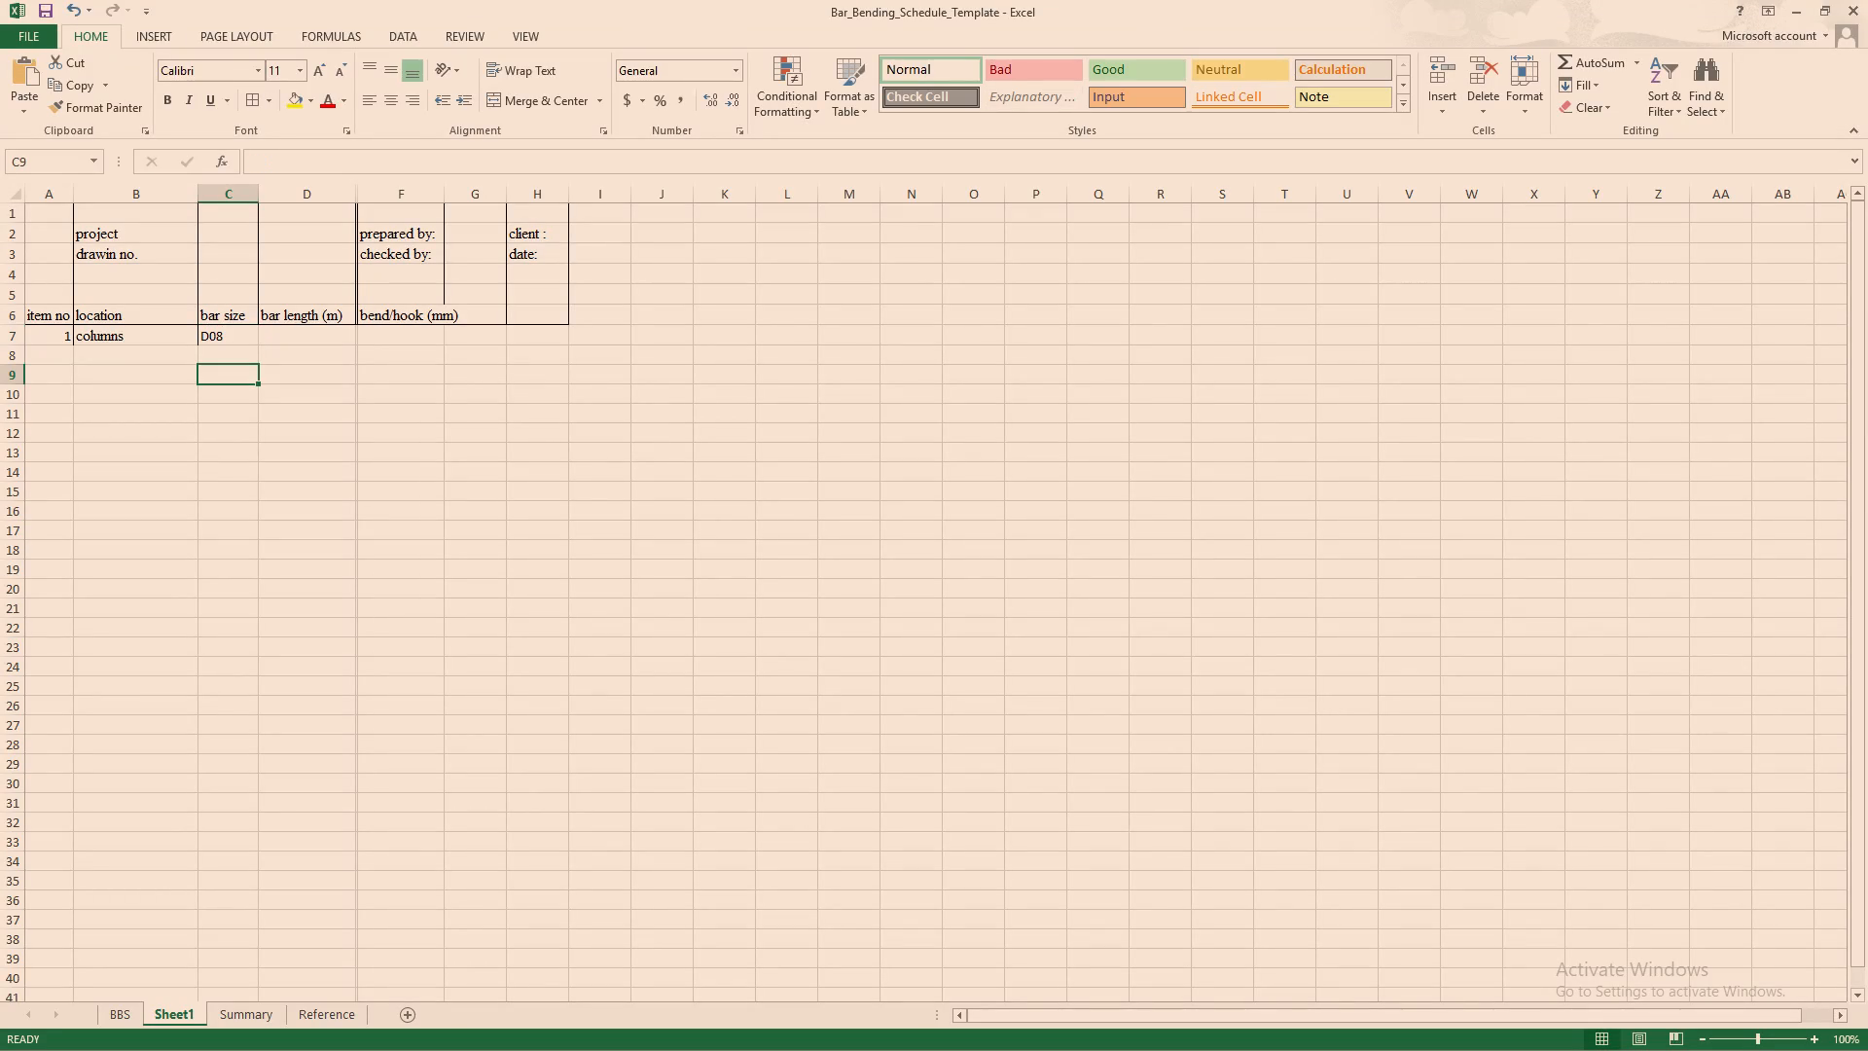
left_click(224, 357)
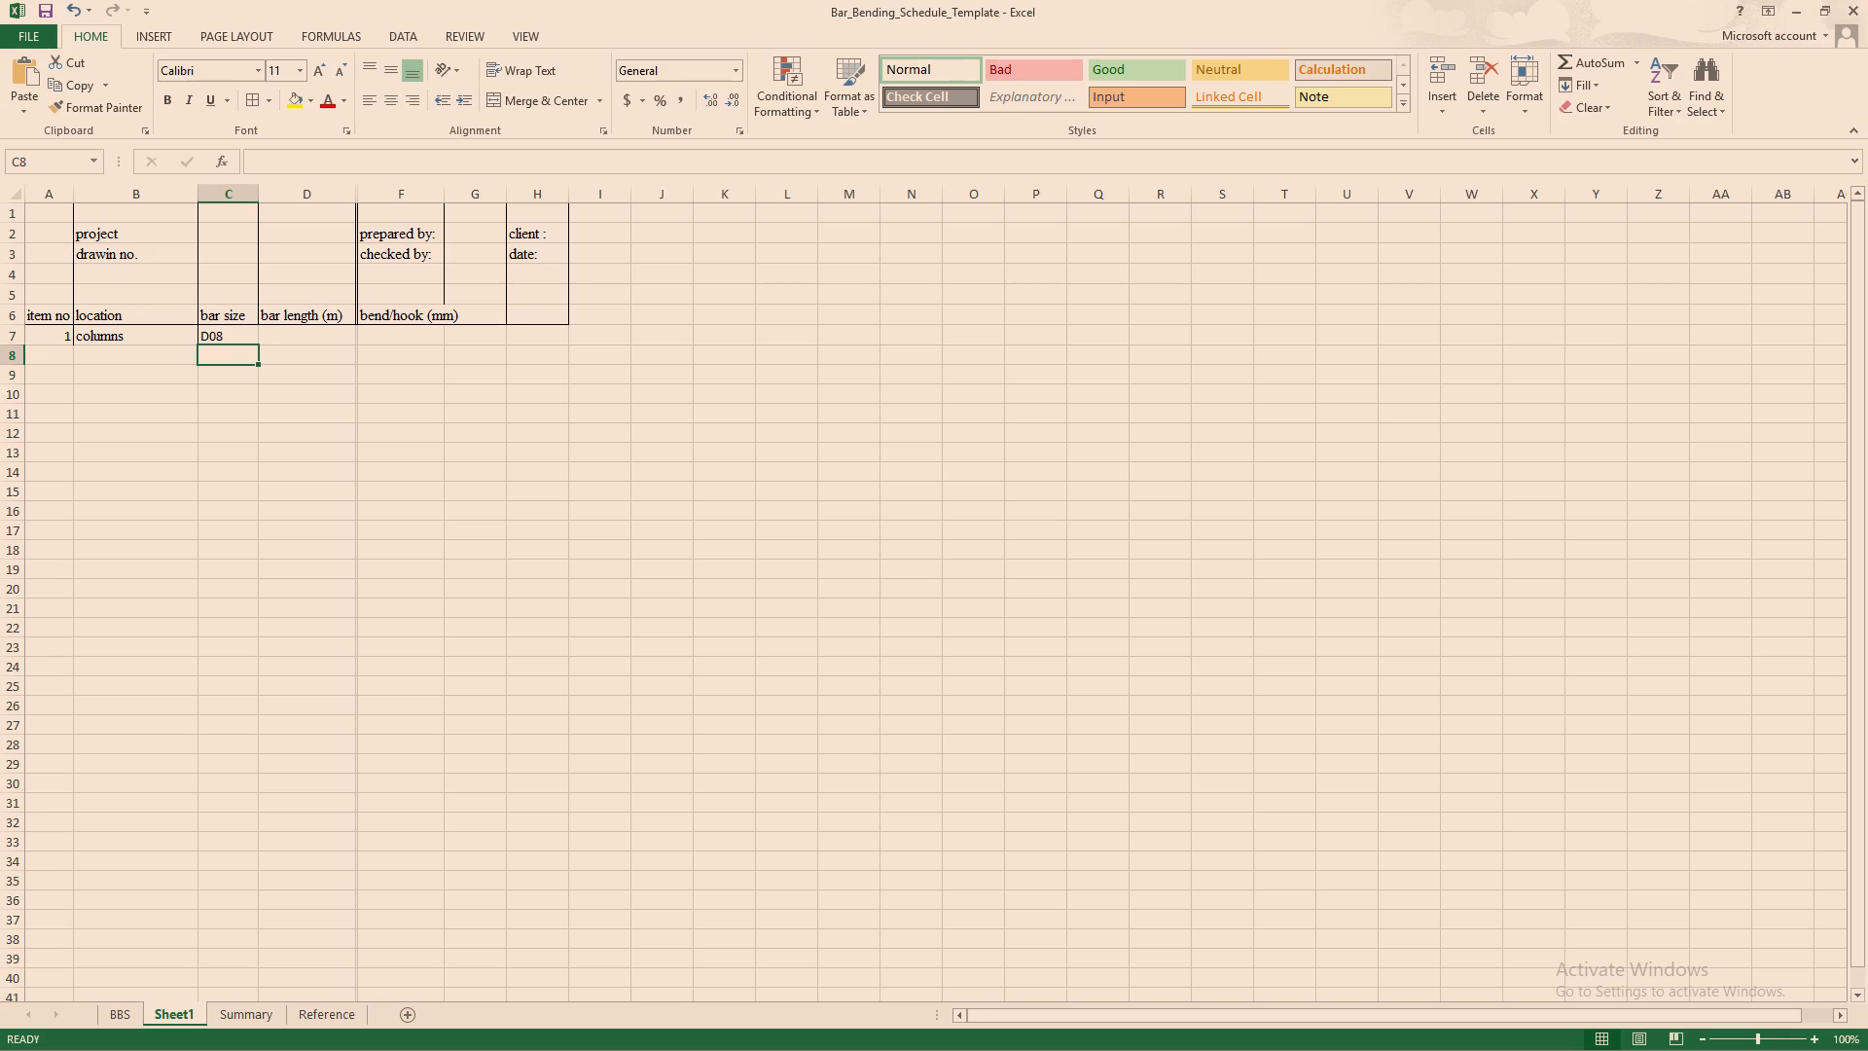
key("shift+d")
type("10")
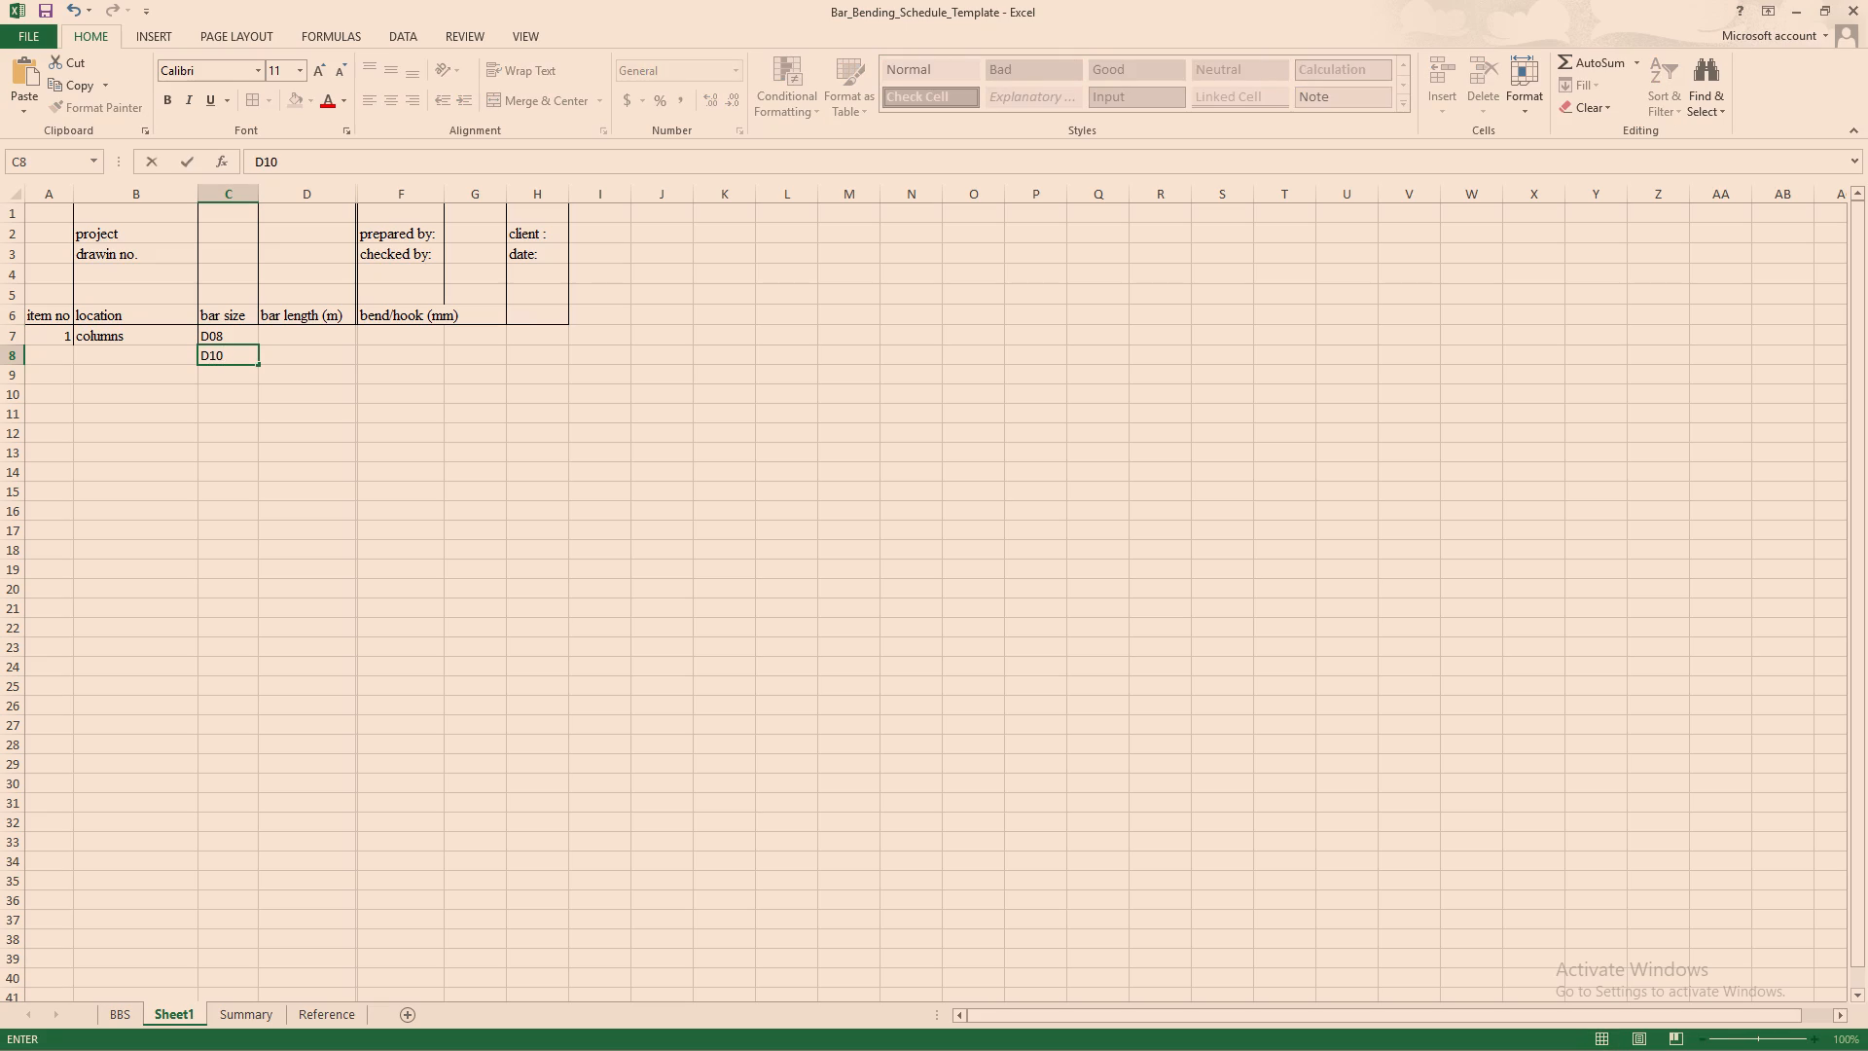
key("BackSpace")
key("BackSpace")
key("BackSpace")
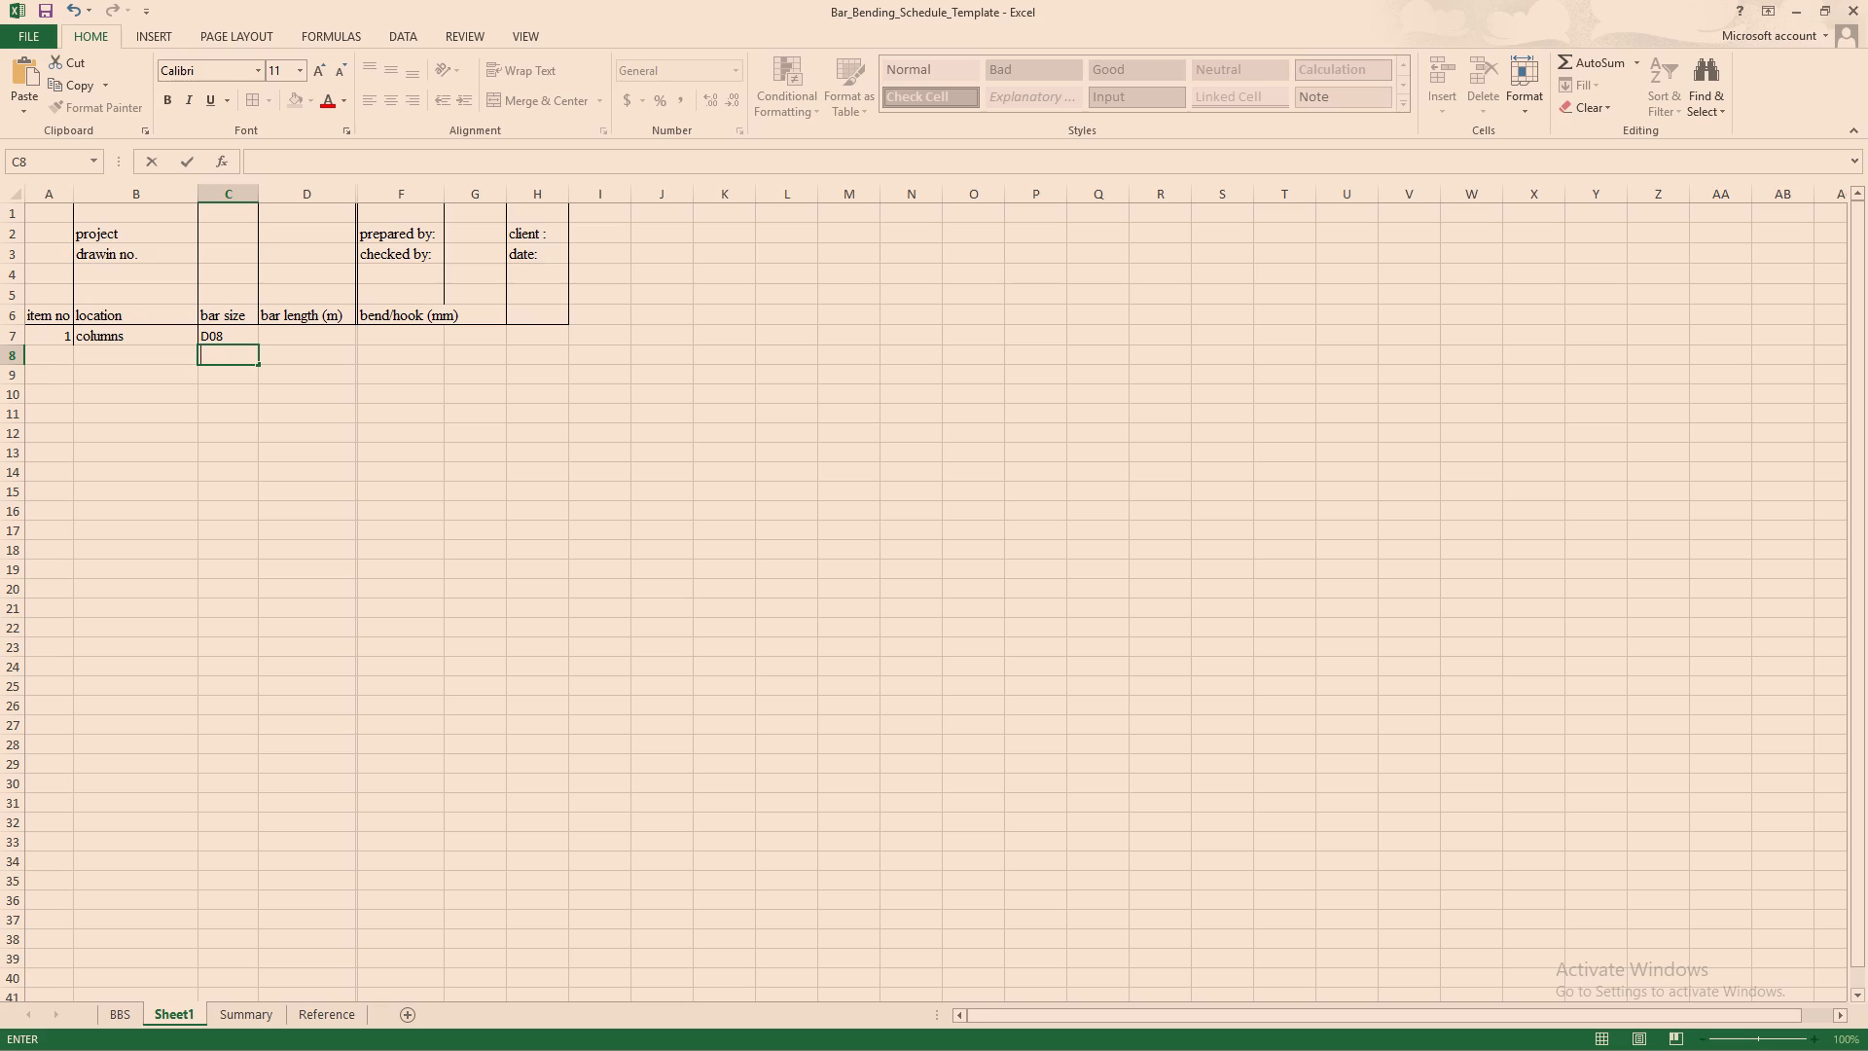
Enter the bar size D10 in cell C9, leaving a blank row below D08.
left_click(237, 379)
type("D10")
Continue the bar size column on alternate rows with D12 in C11, D16 in C13, D20 in C15 and D25 in C17.
left_click(224, 409)
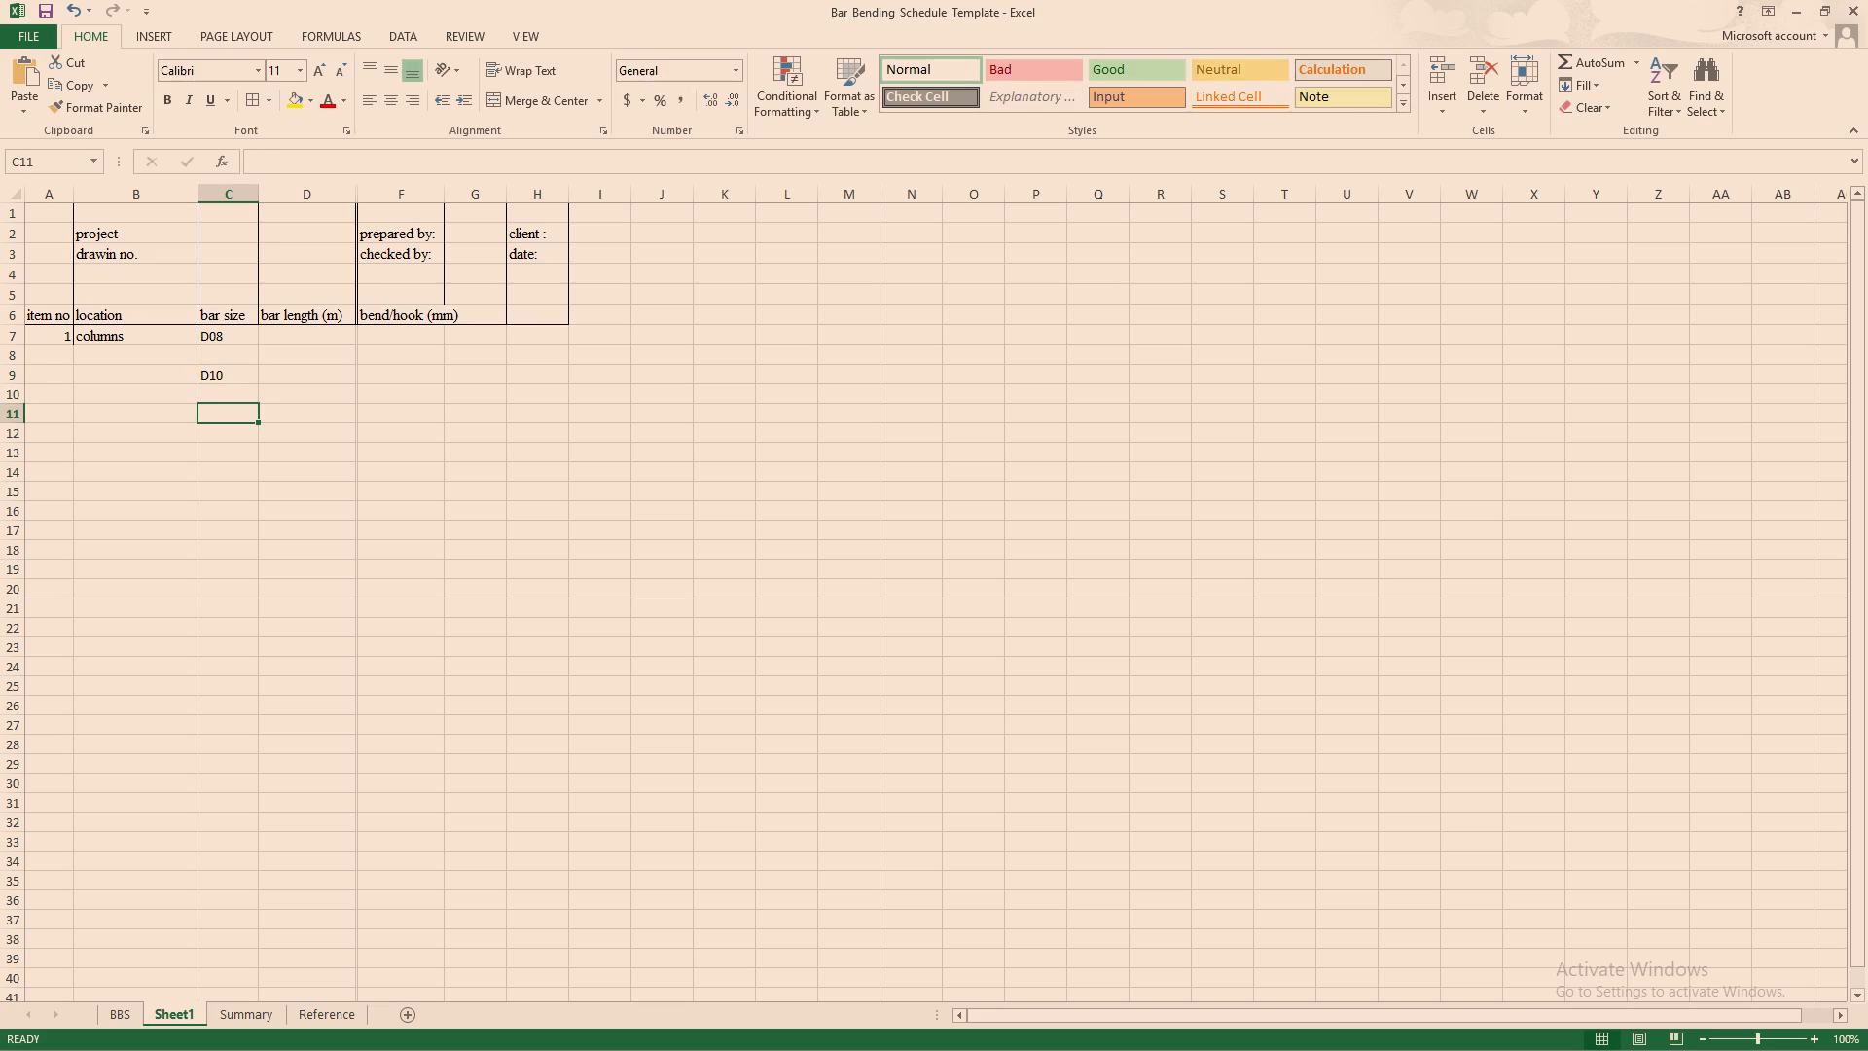
key("shift+d")
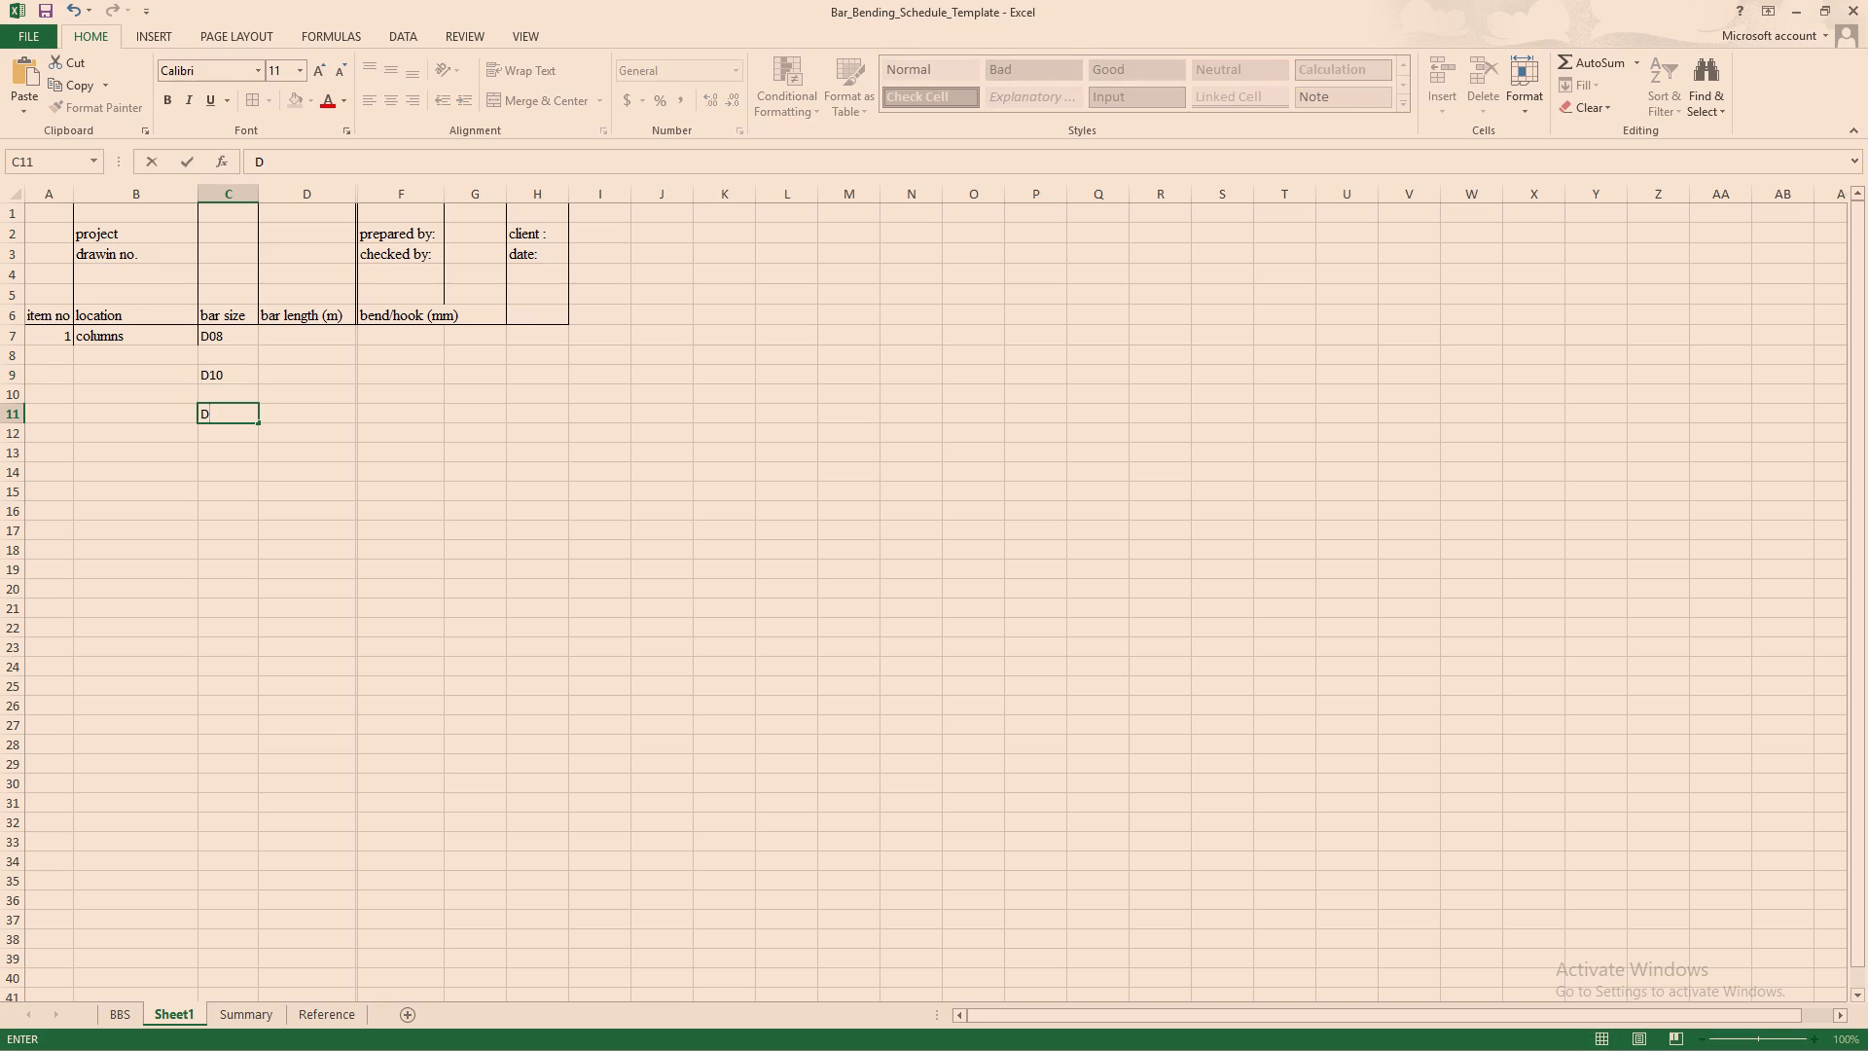
type("12")
left_click(239, 452)
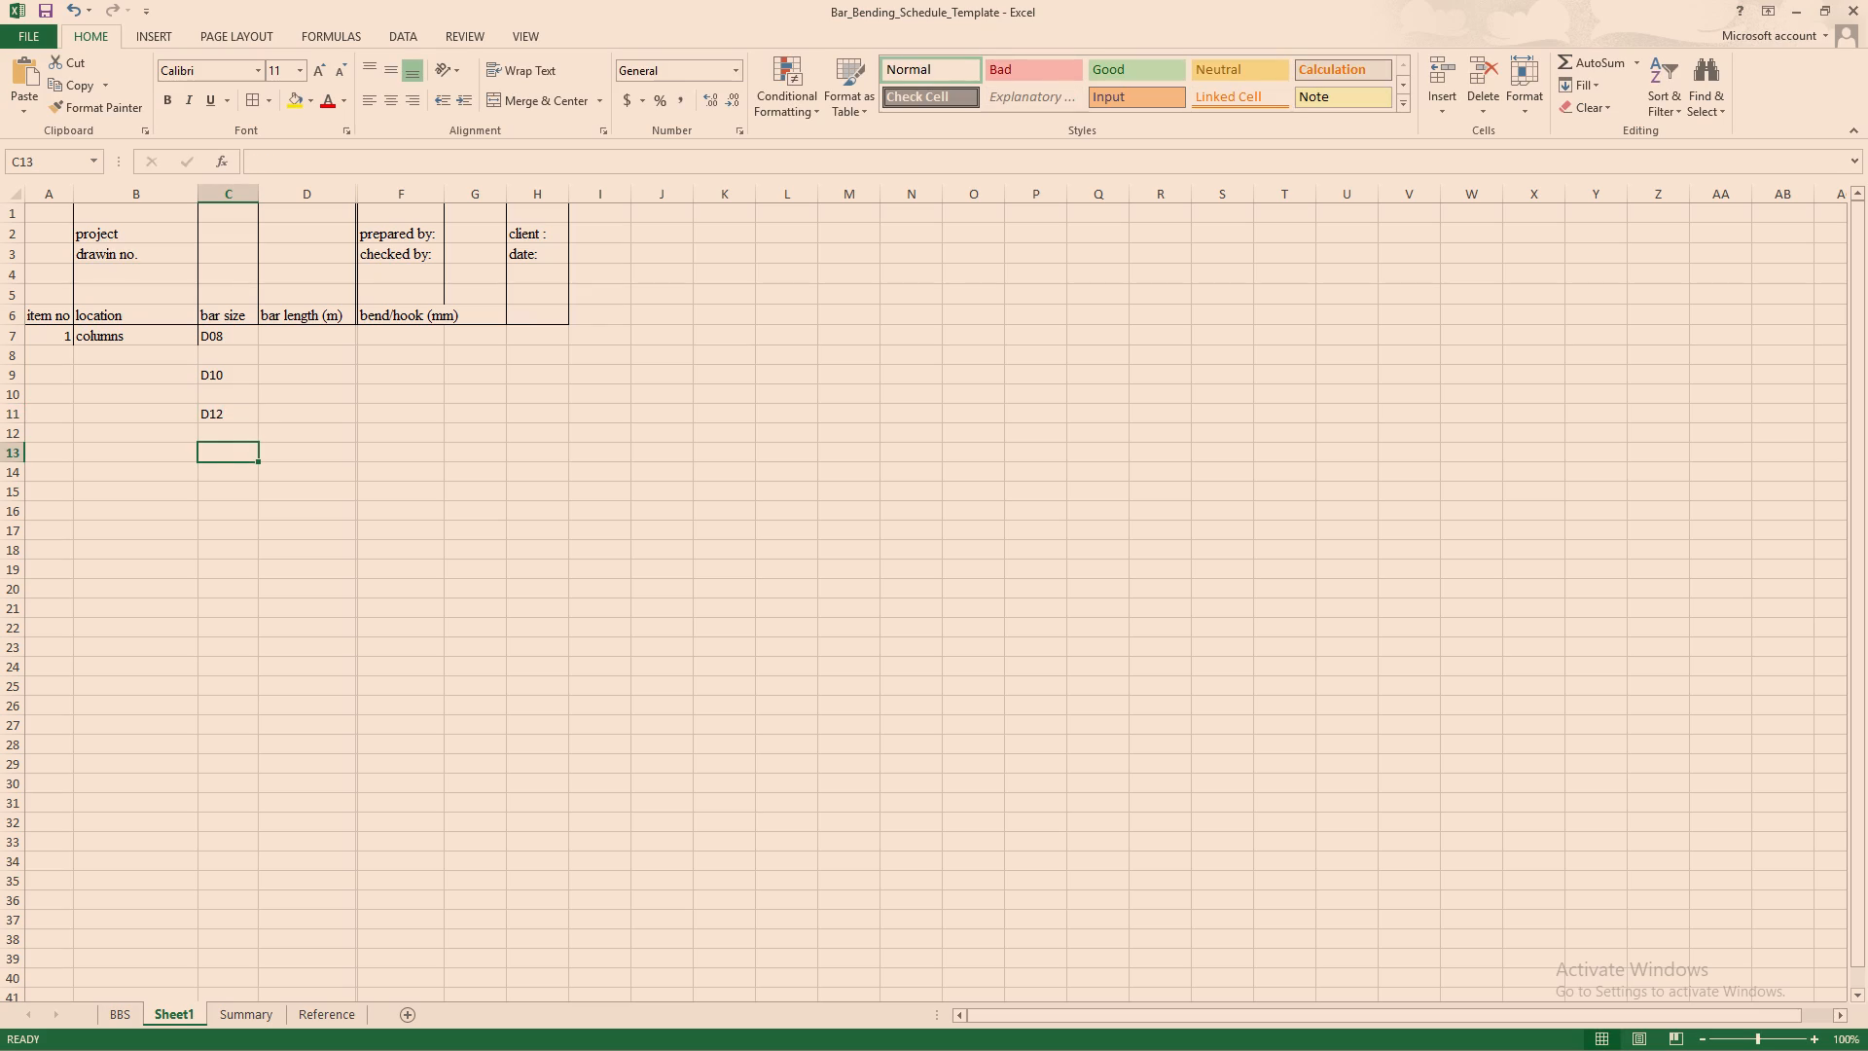
type("D1")
key("6")
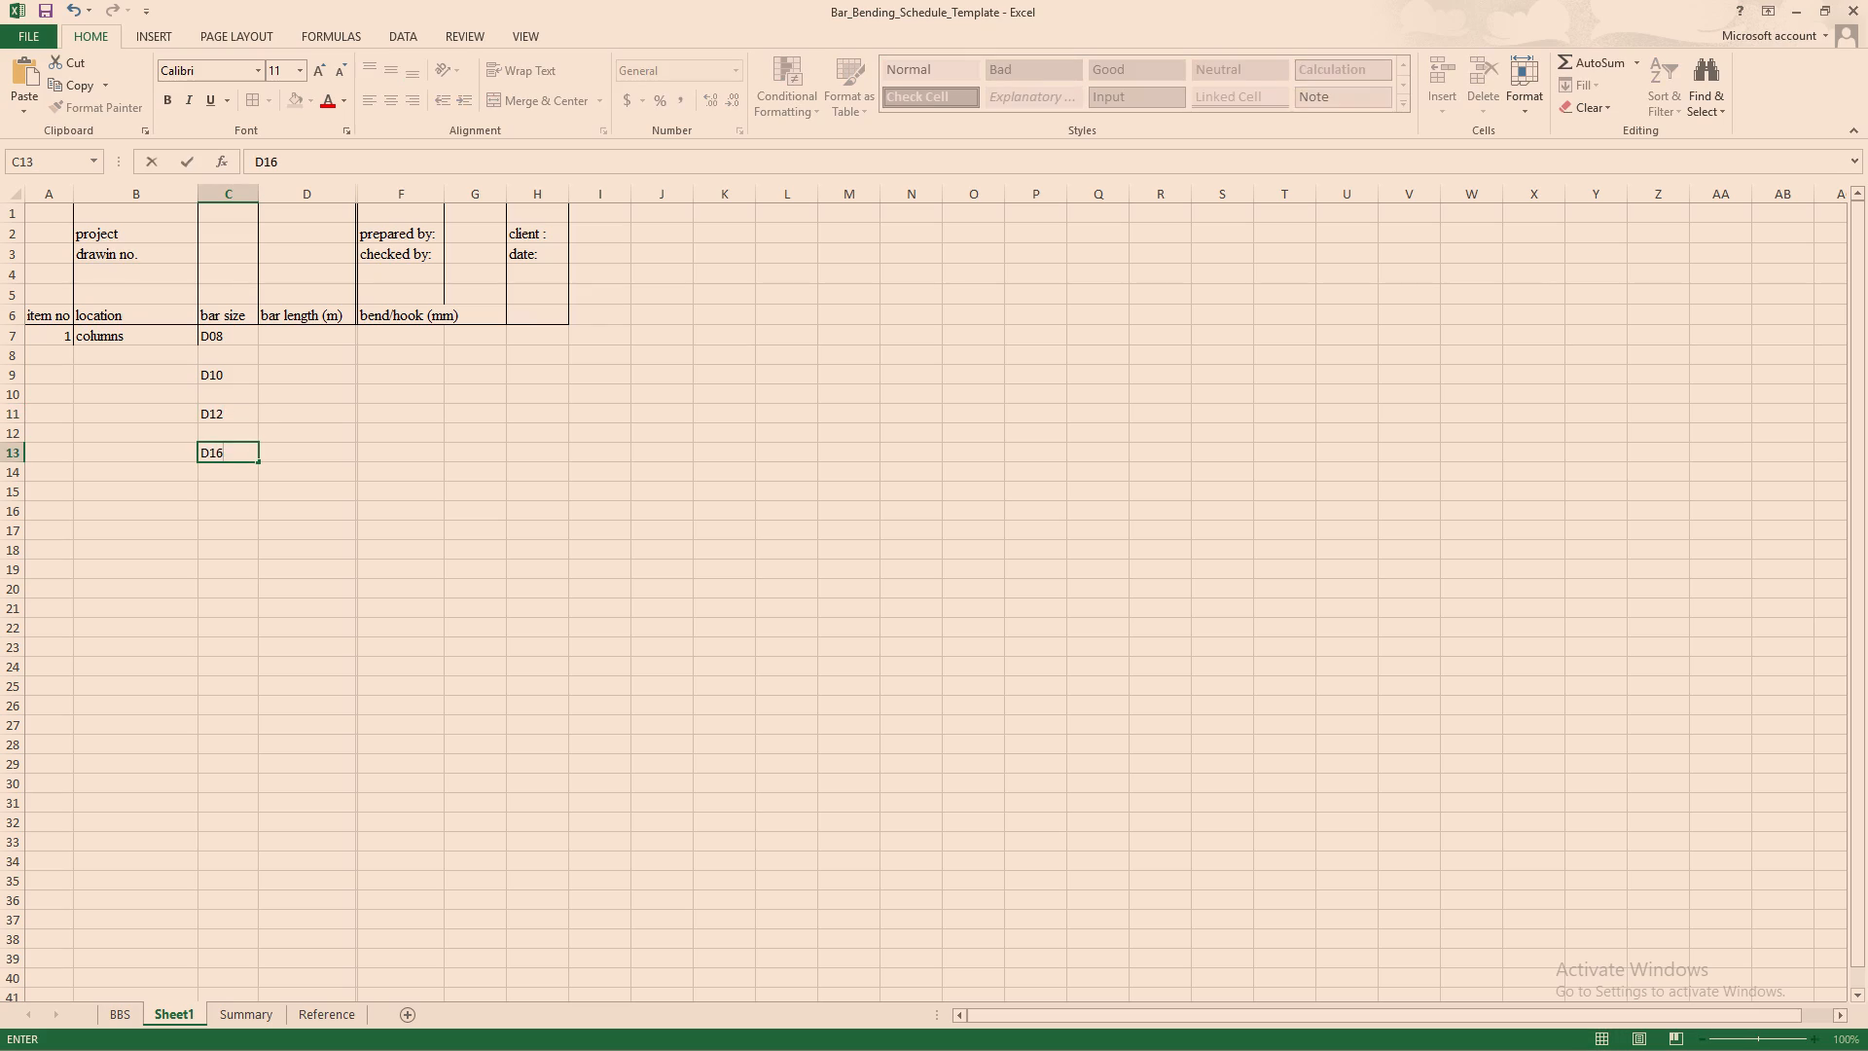
left_click(237, 499)
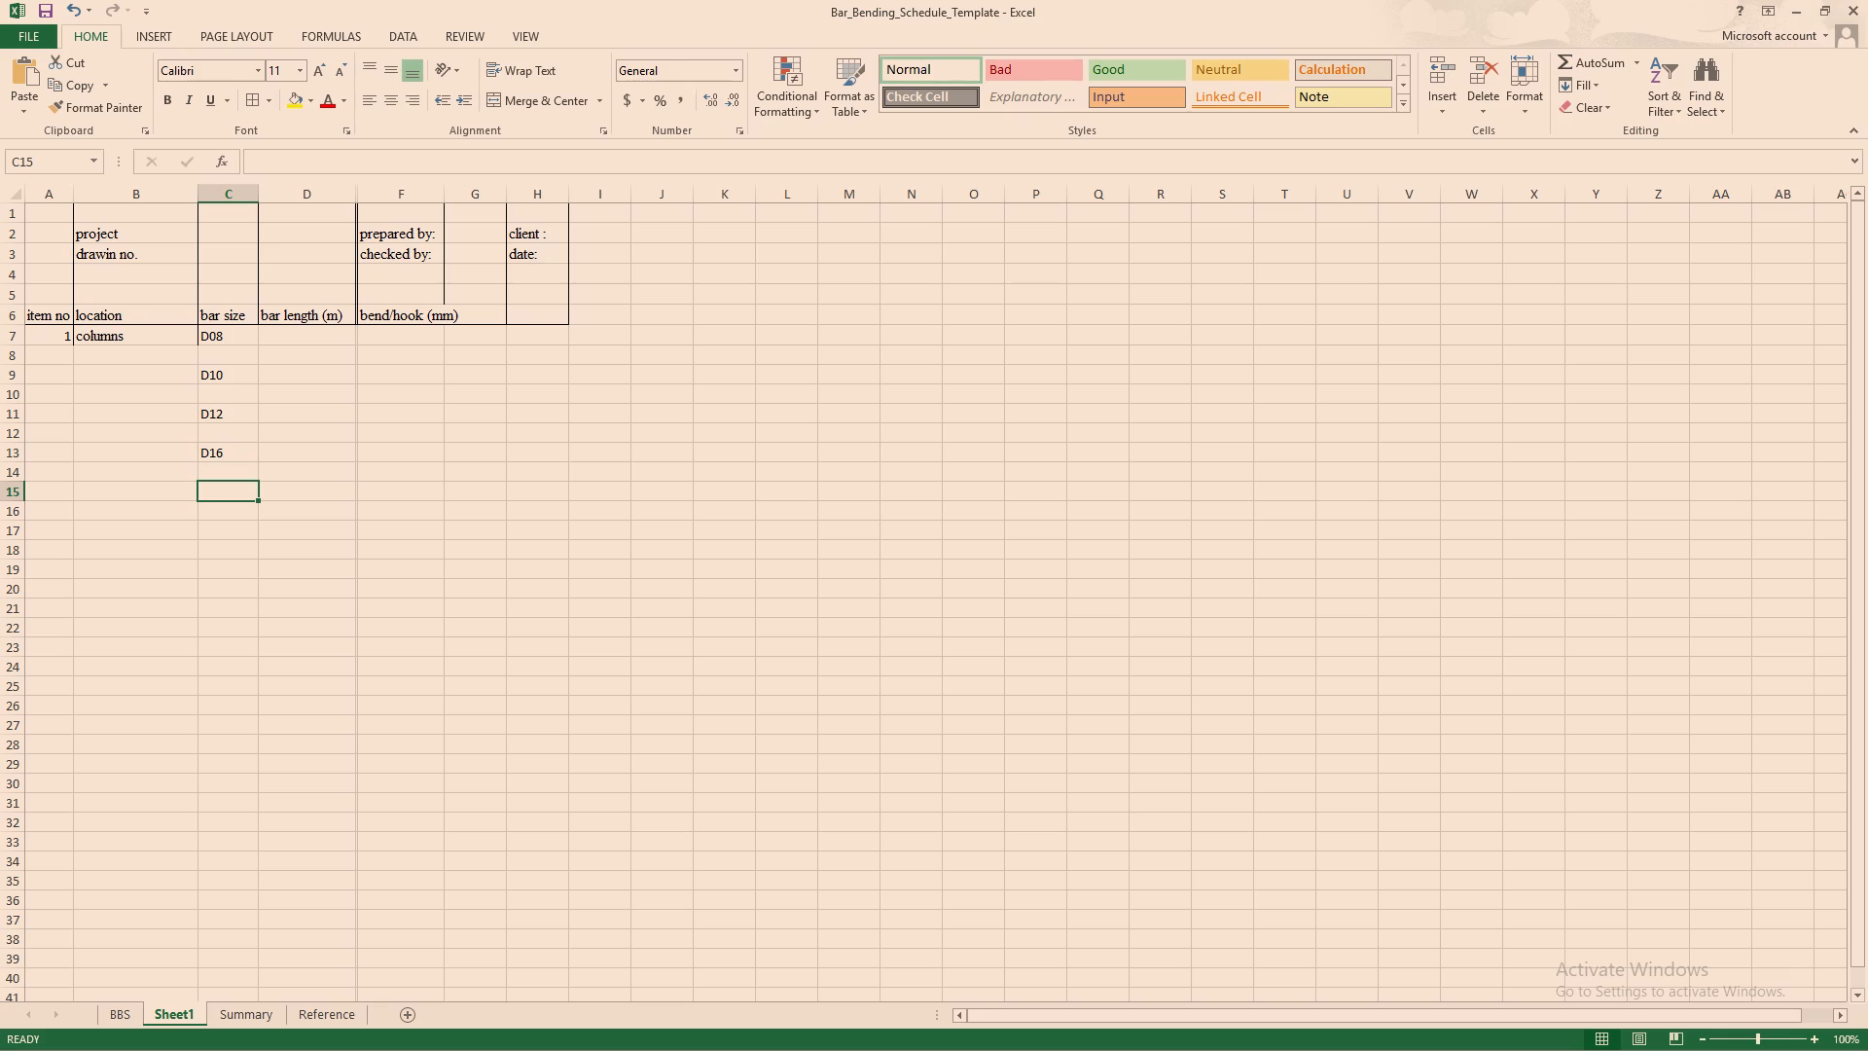
key("d")
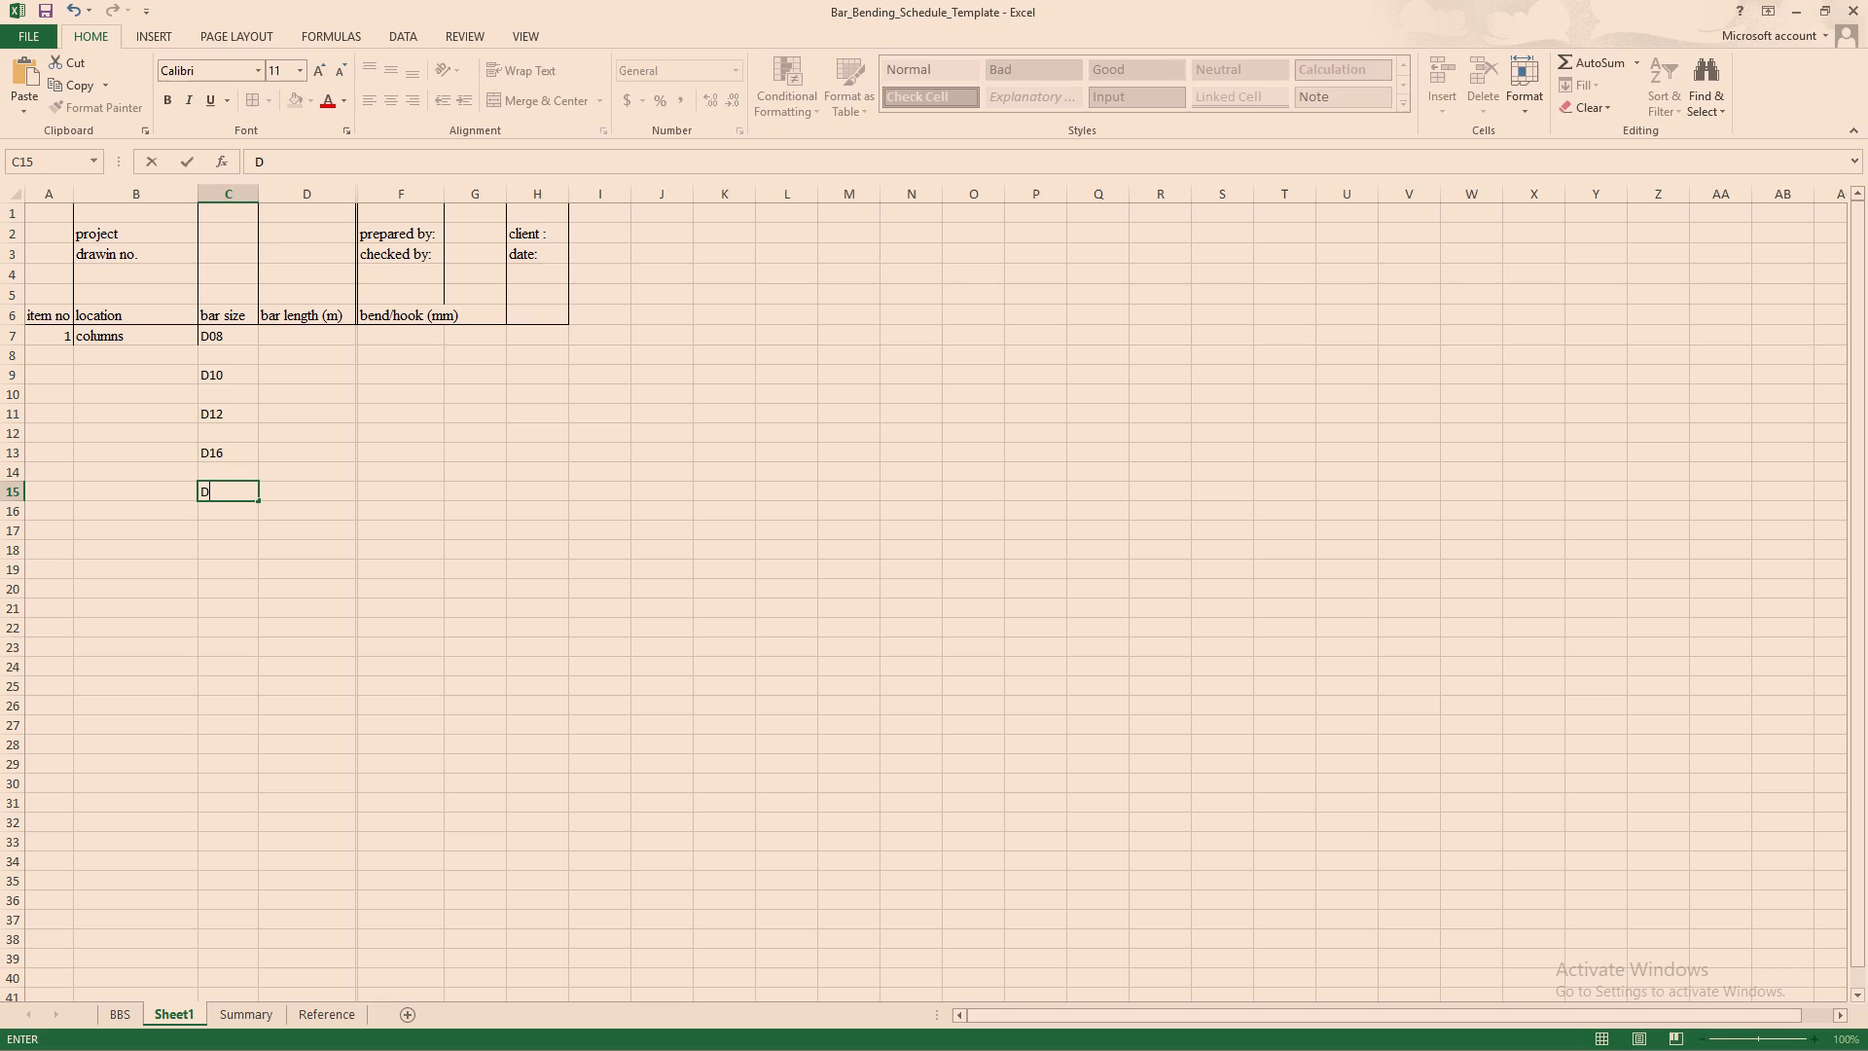
type("20")
left_click(217, 530)
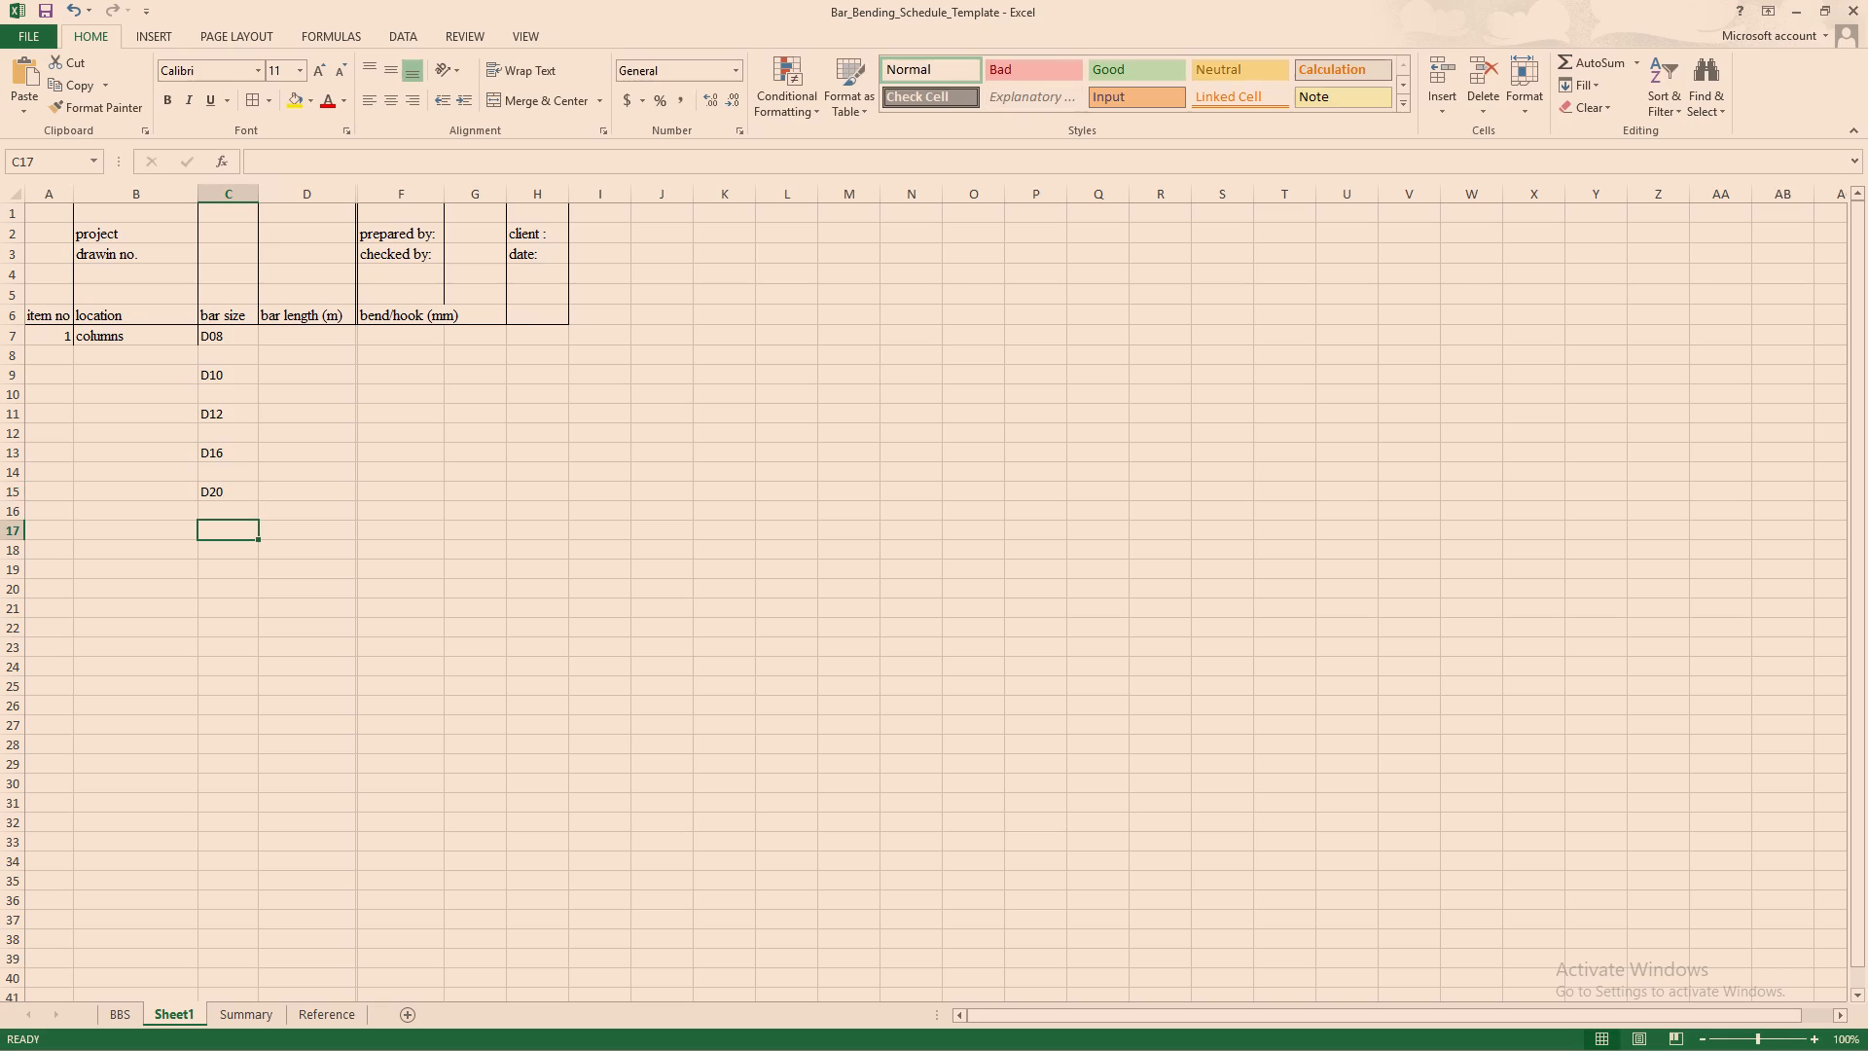
type("D25")
left_click(309, 437)
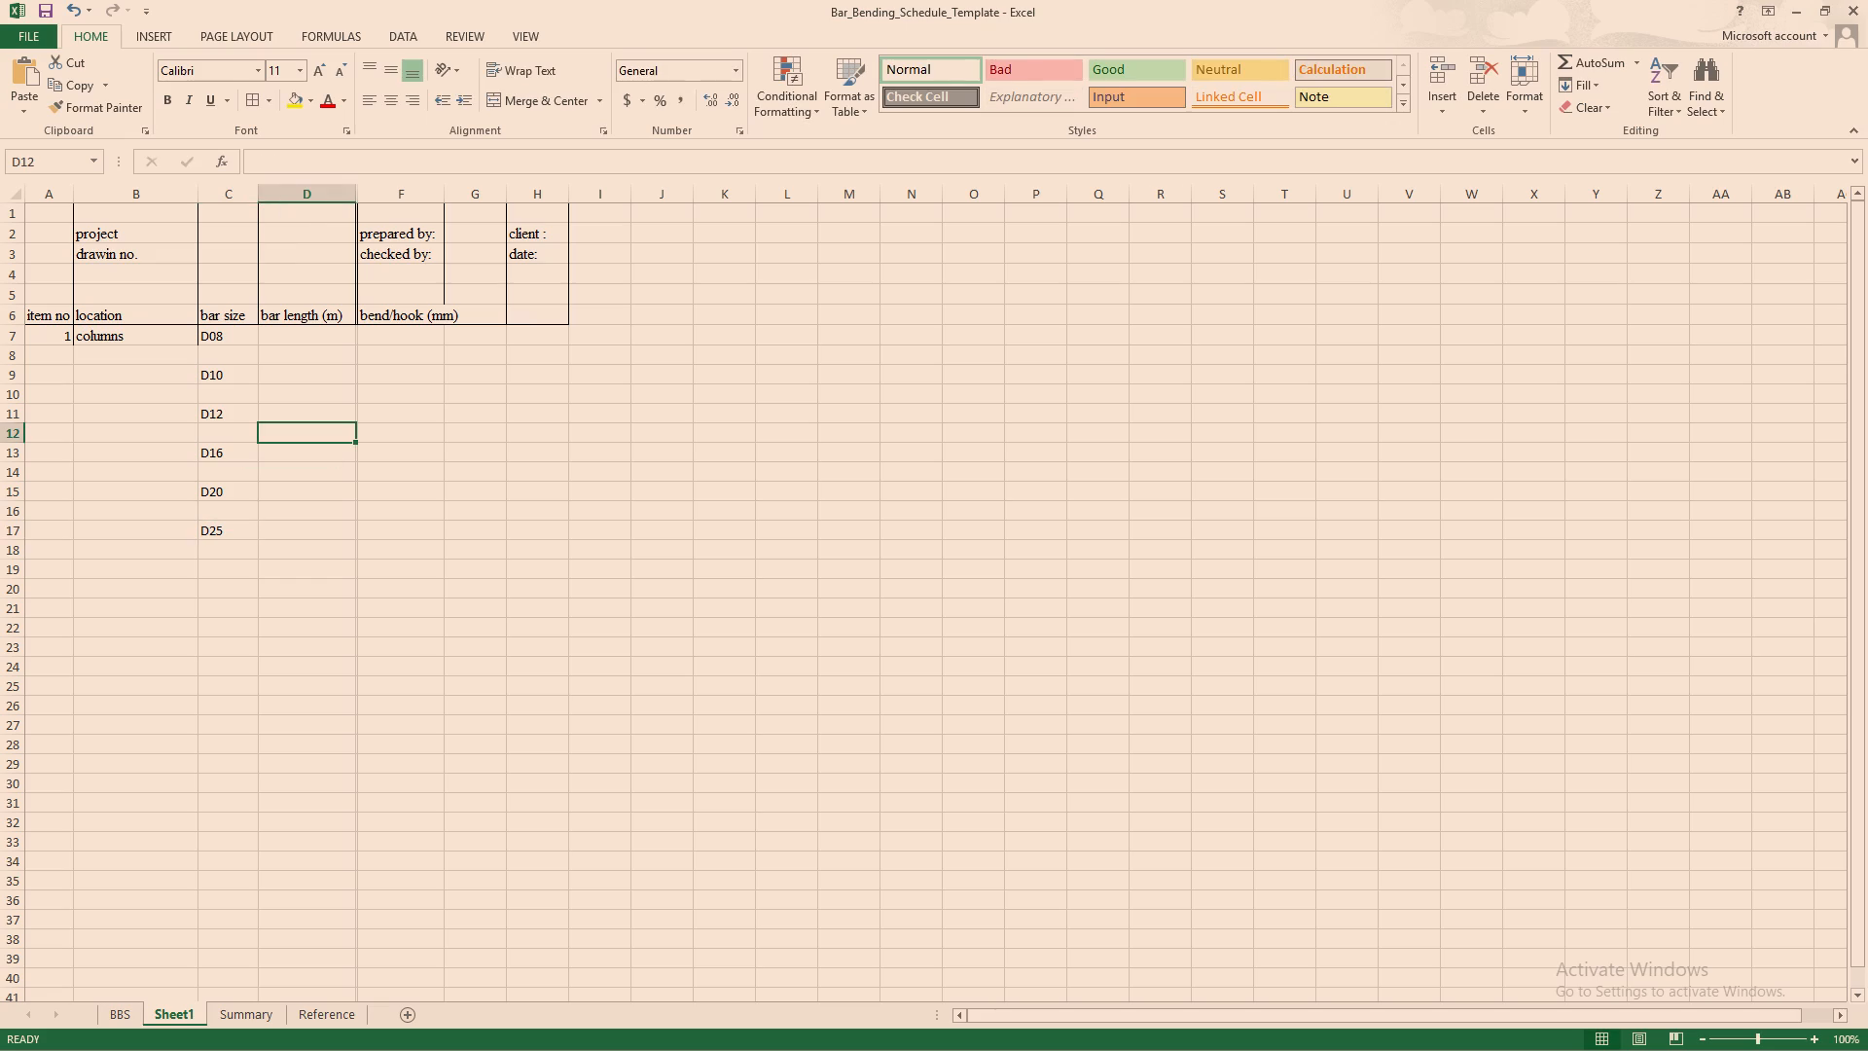
Enter 250 as the bend/hook value in F7 for the columns item.
left_click(305, 343)
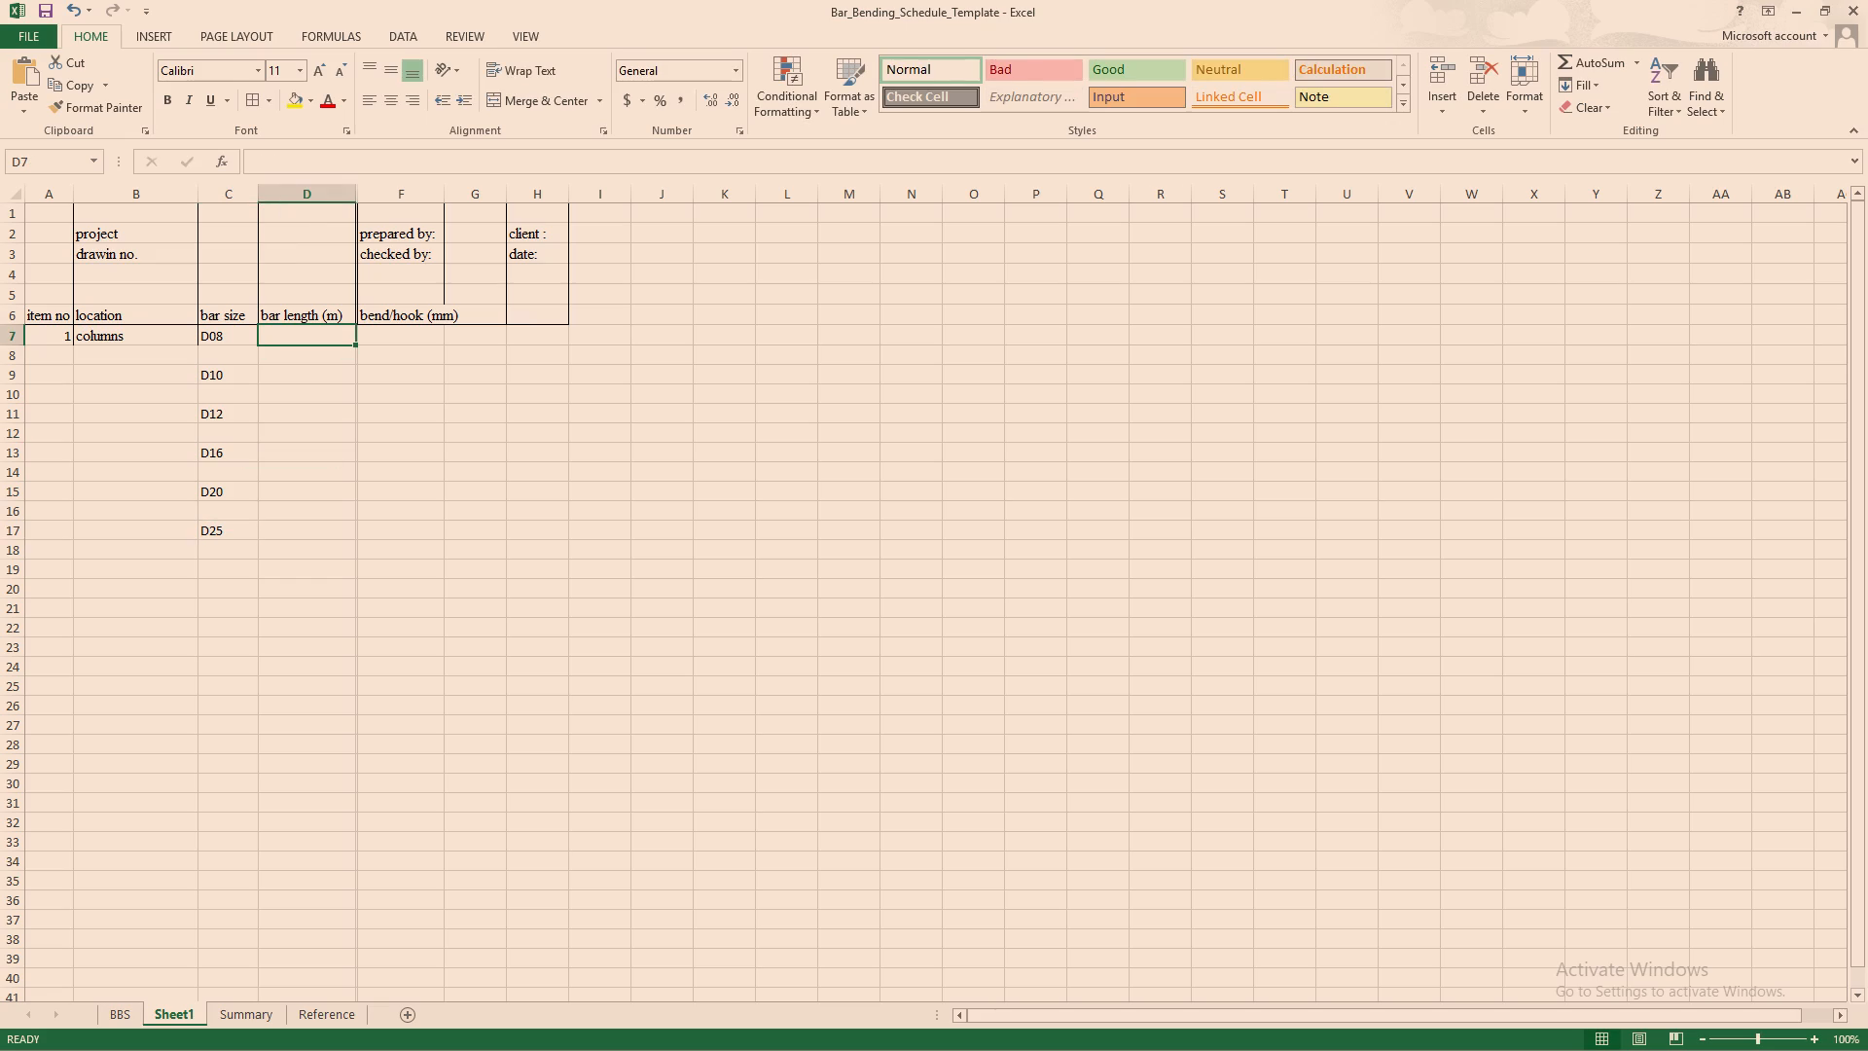
left_click(401, 341)
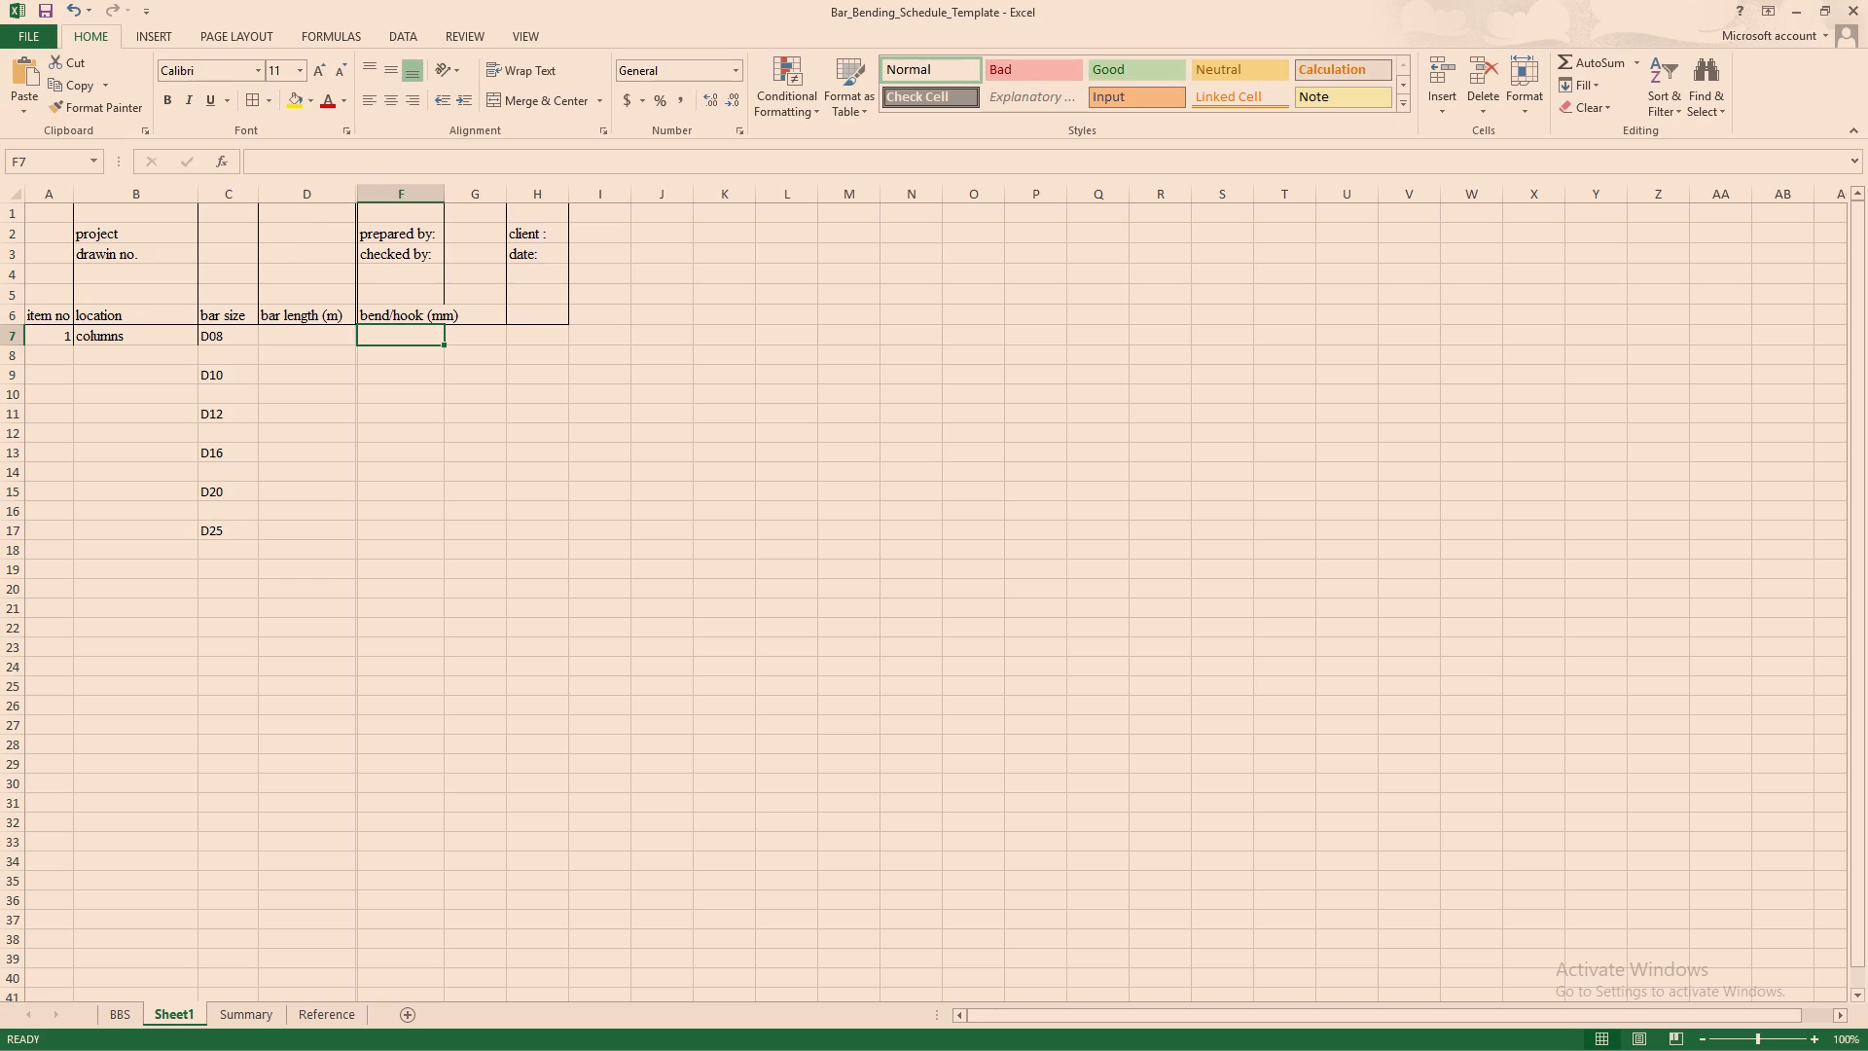
key("2")
key("5")
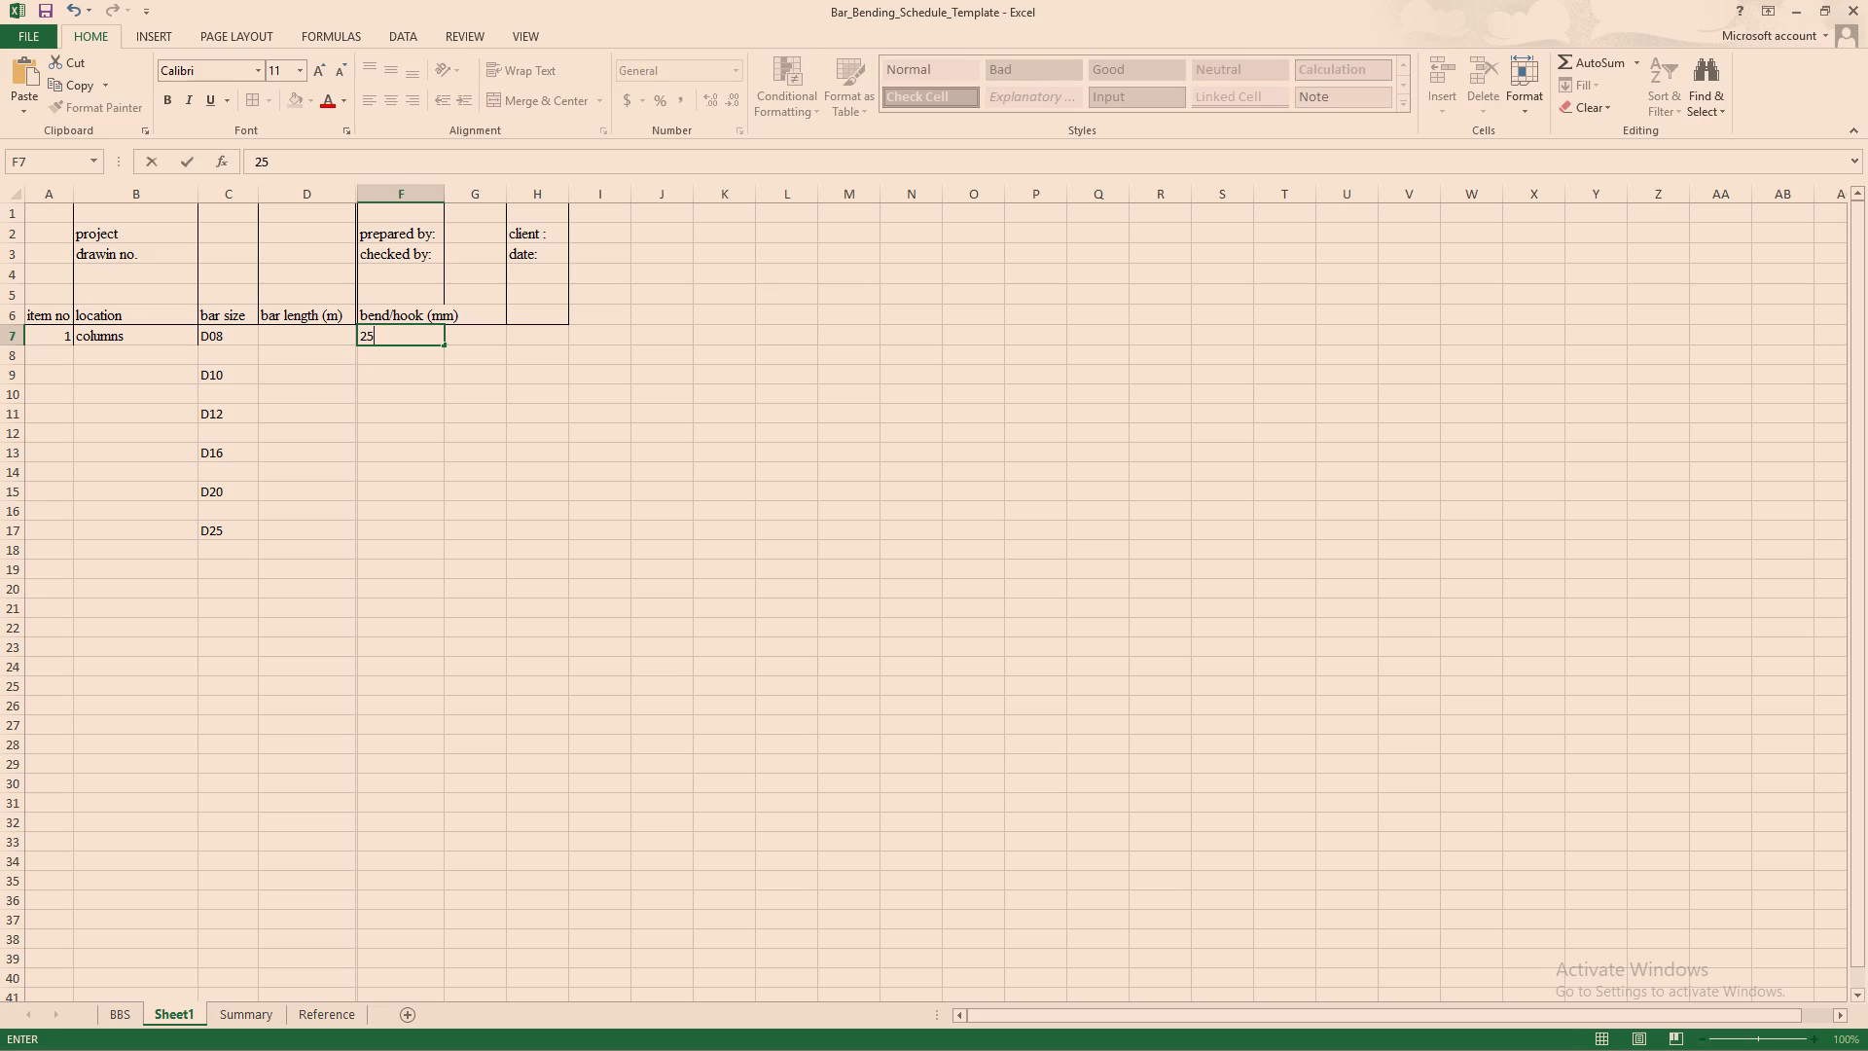
key("0")
left_click(483, 347)
left_click(529, 341)
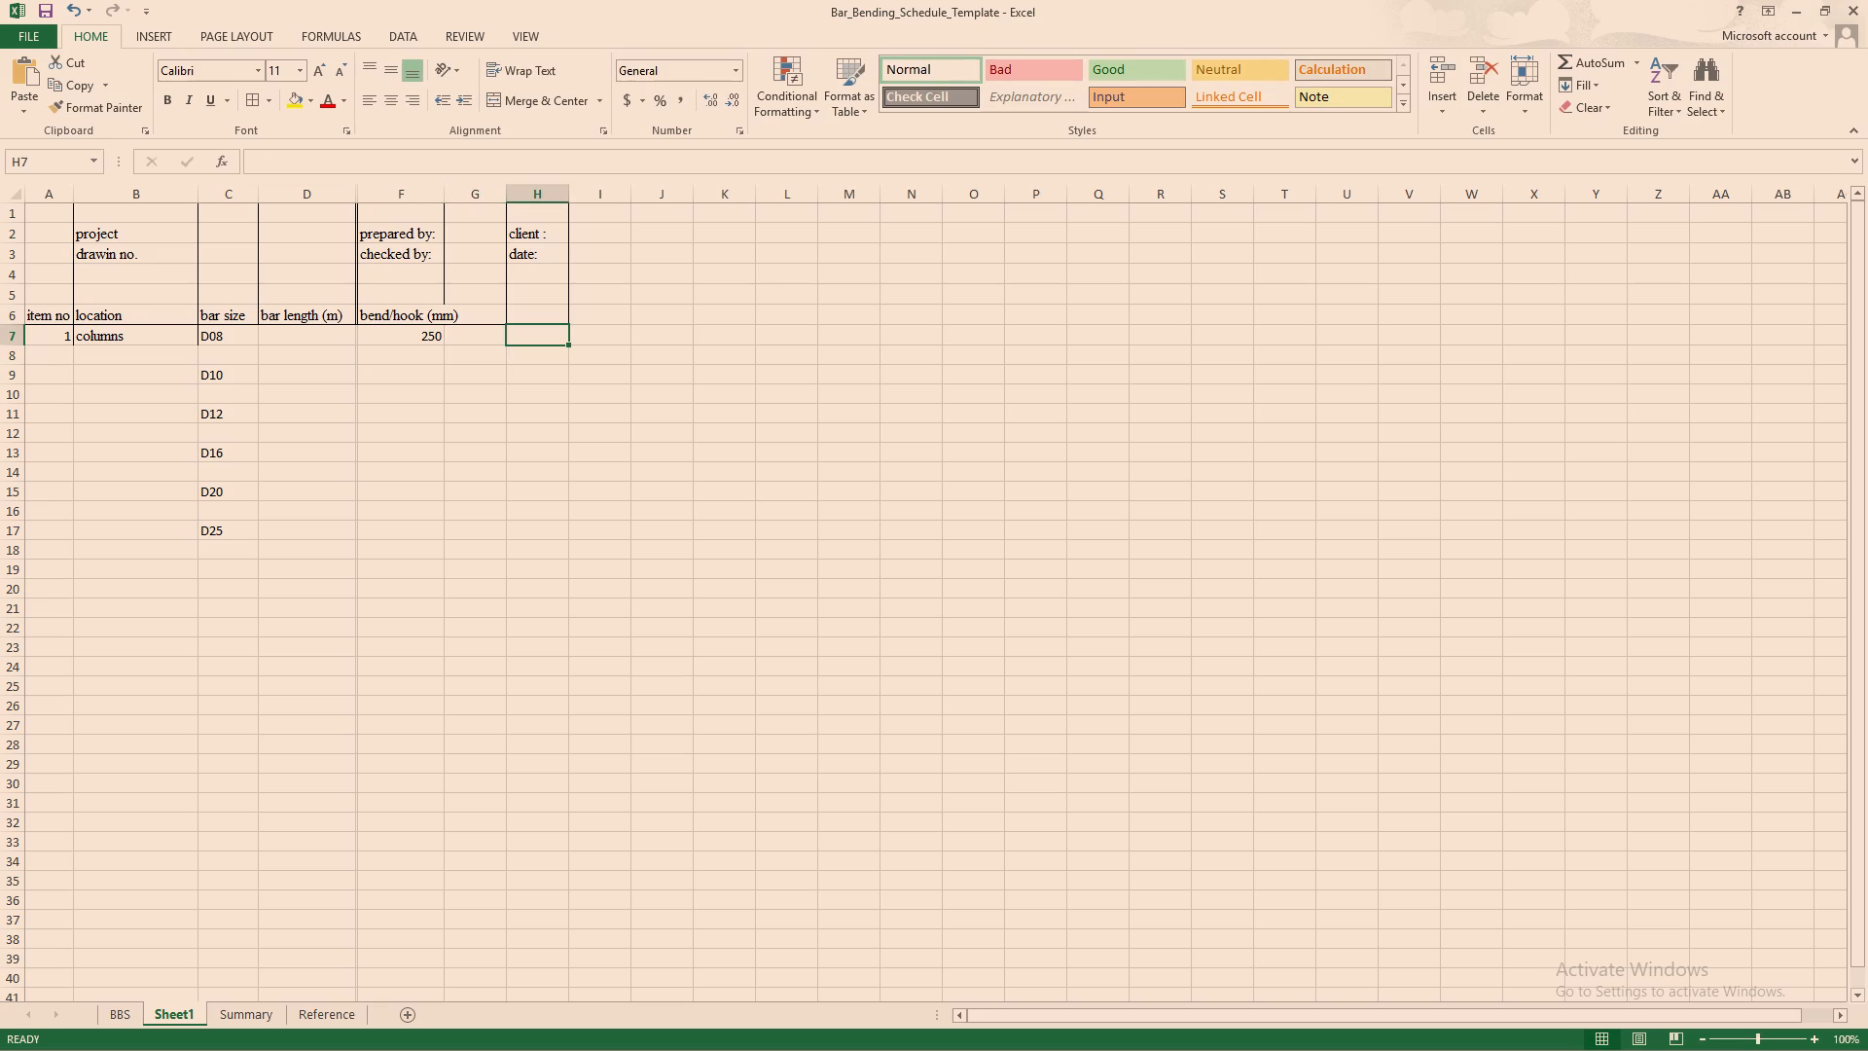
Extend the project label in B2 to read "project: PROPOSED SEPTIC TANK CONSTRUCTION".
left_click(147, 231)
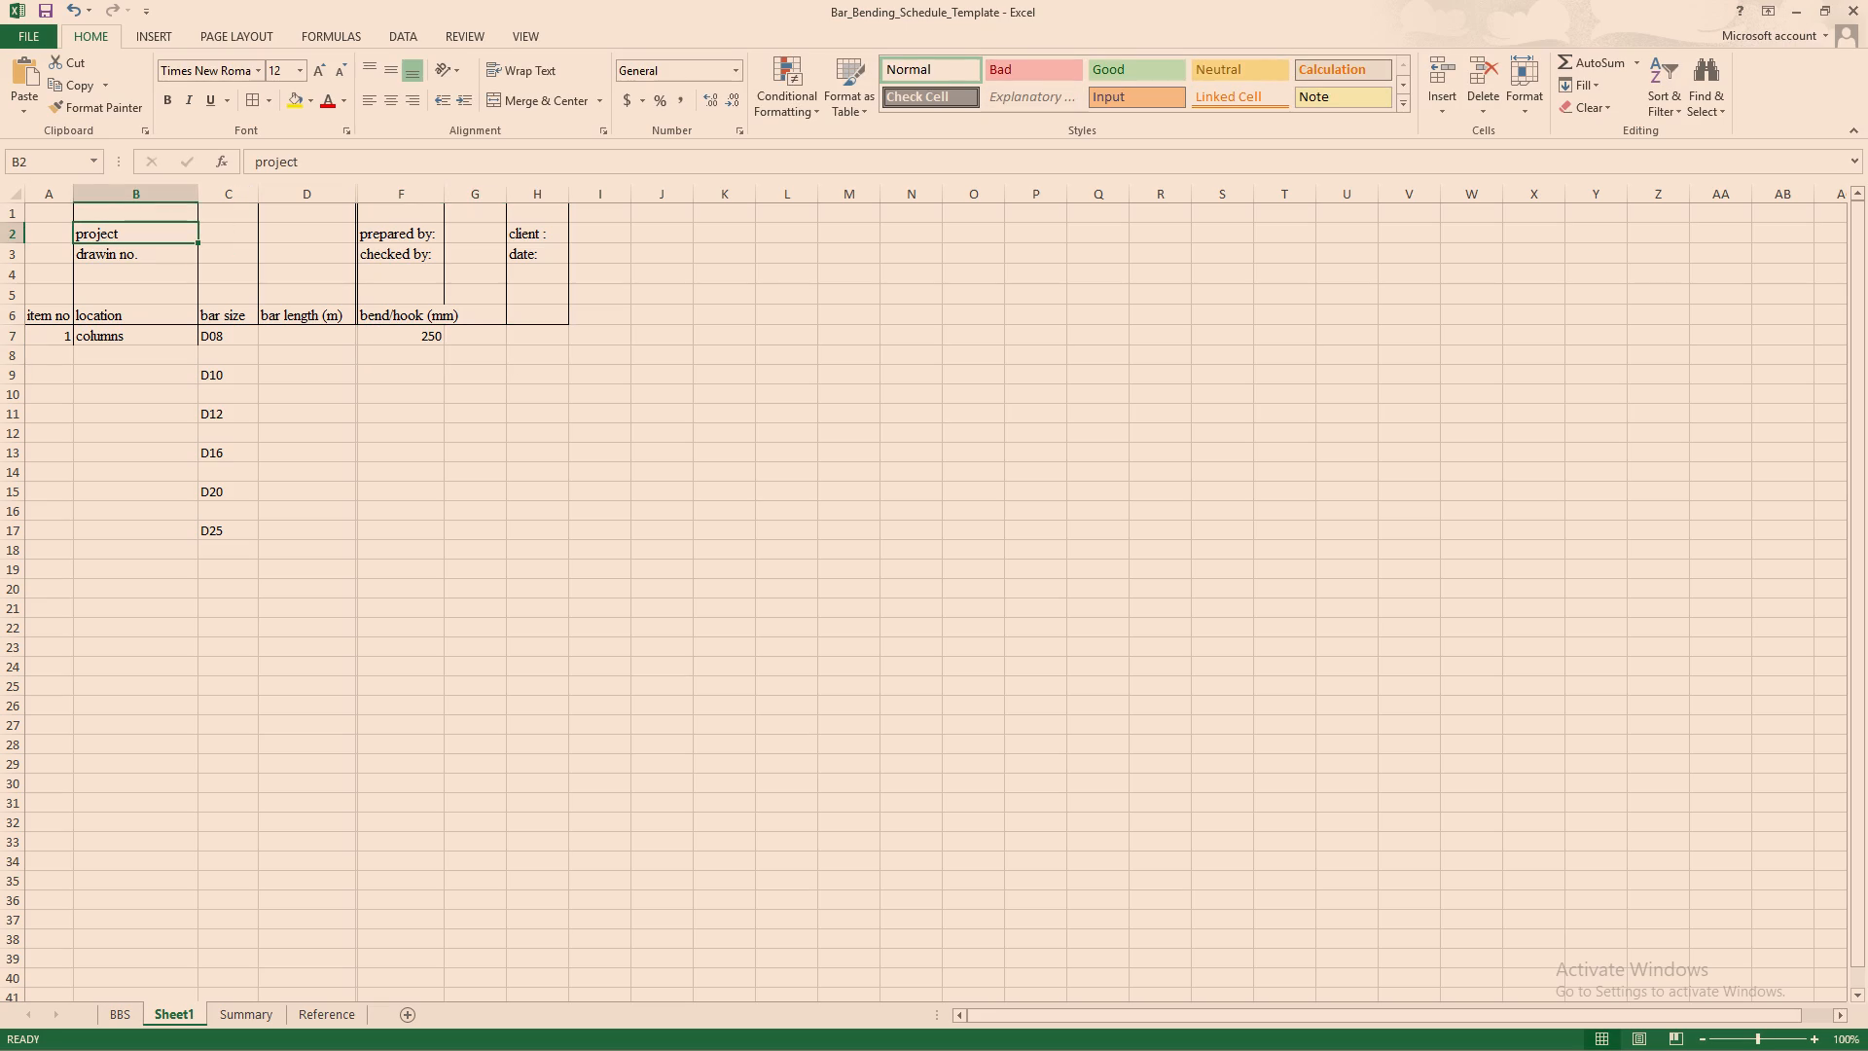
left_click(317, 159)
key("shift+colon")
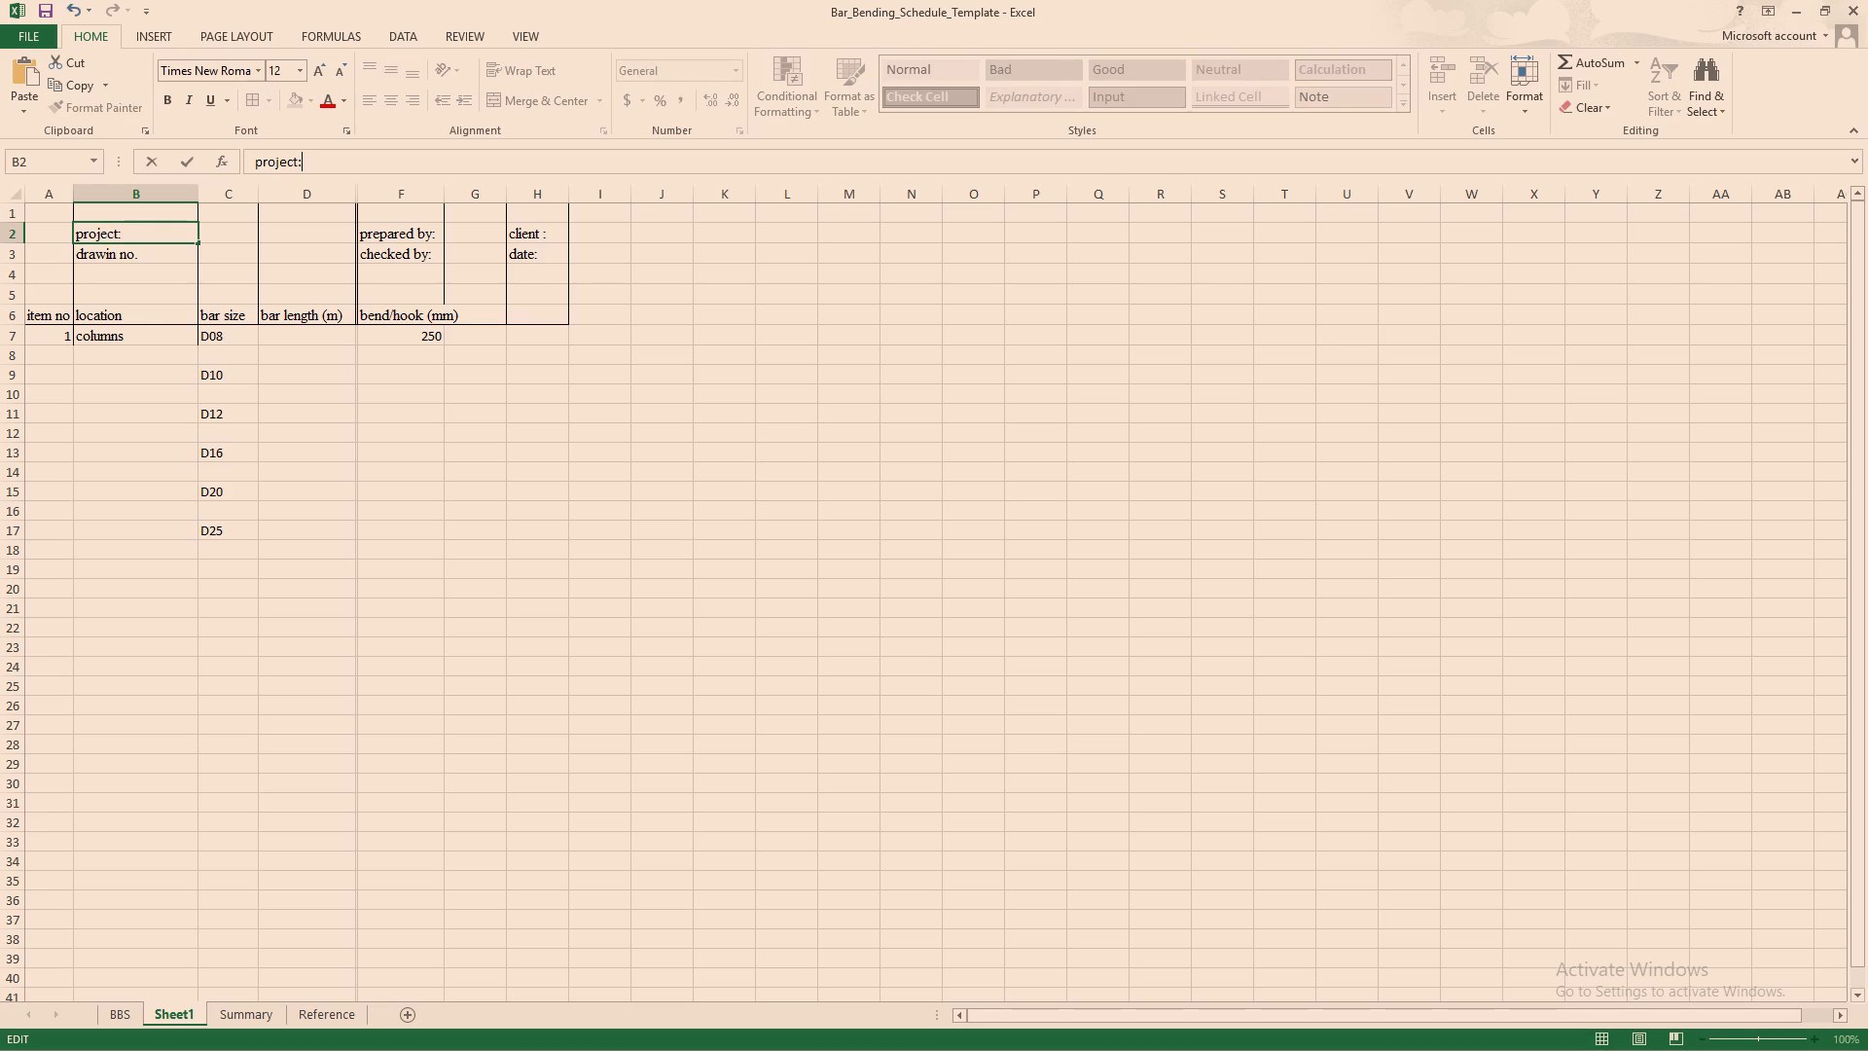
key("space")
type("PROP")
type("OSED")
key("space")
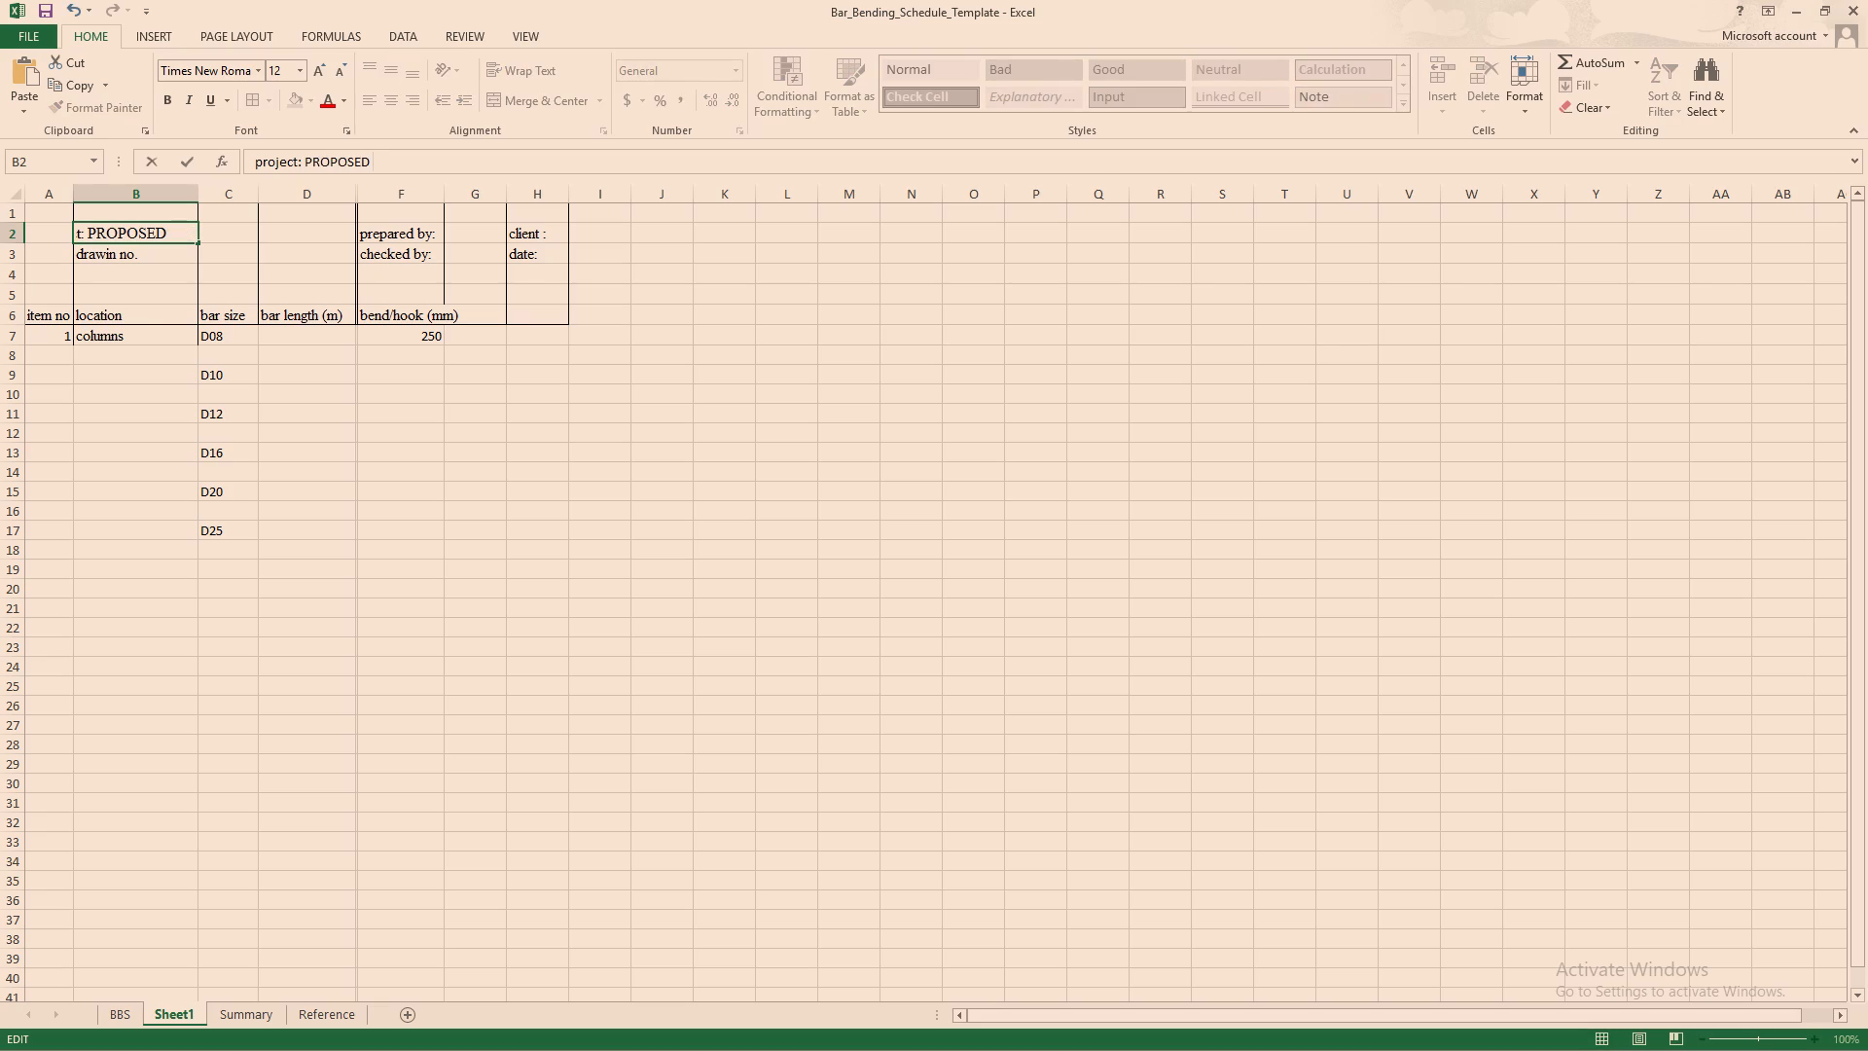
type("SEPTIK")
key("BackSpace")
type("C TANK CONSTRUCTION")
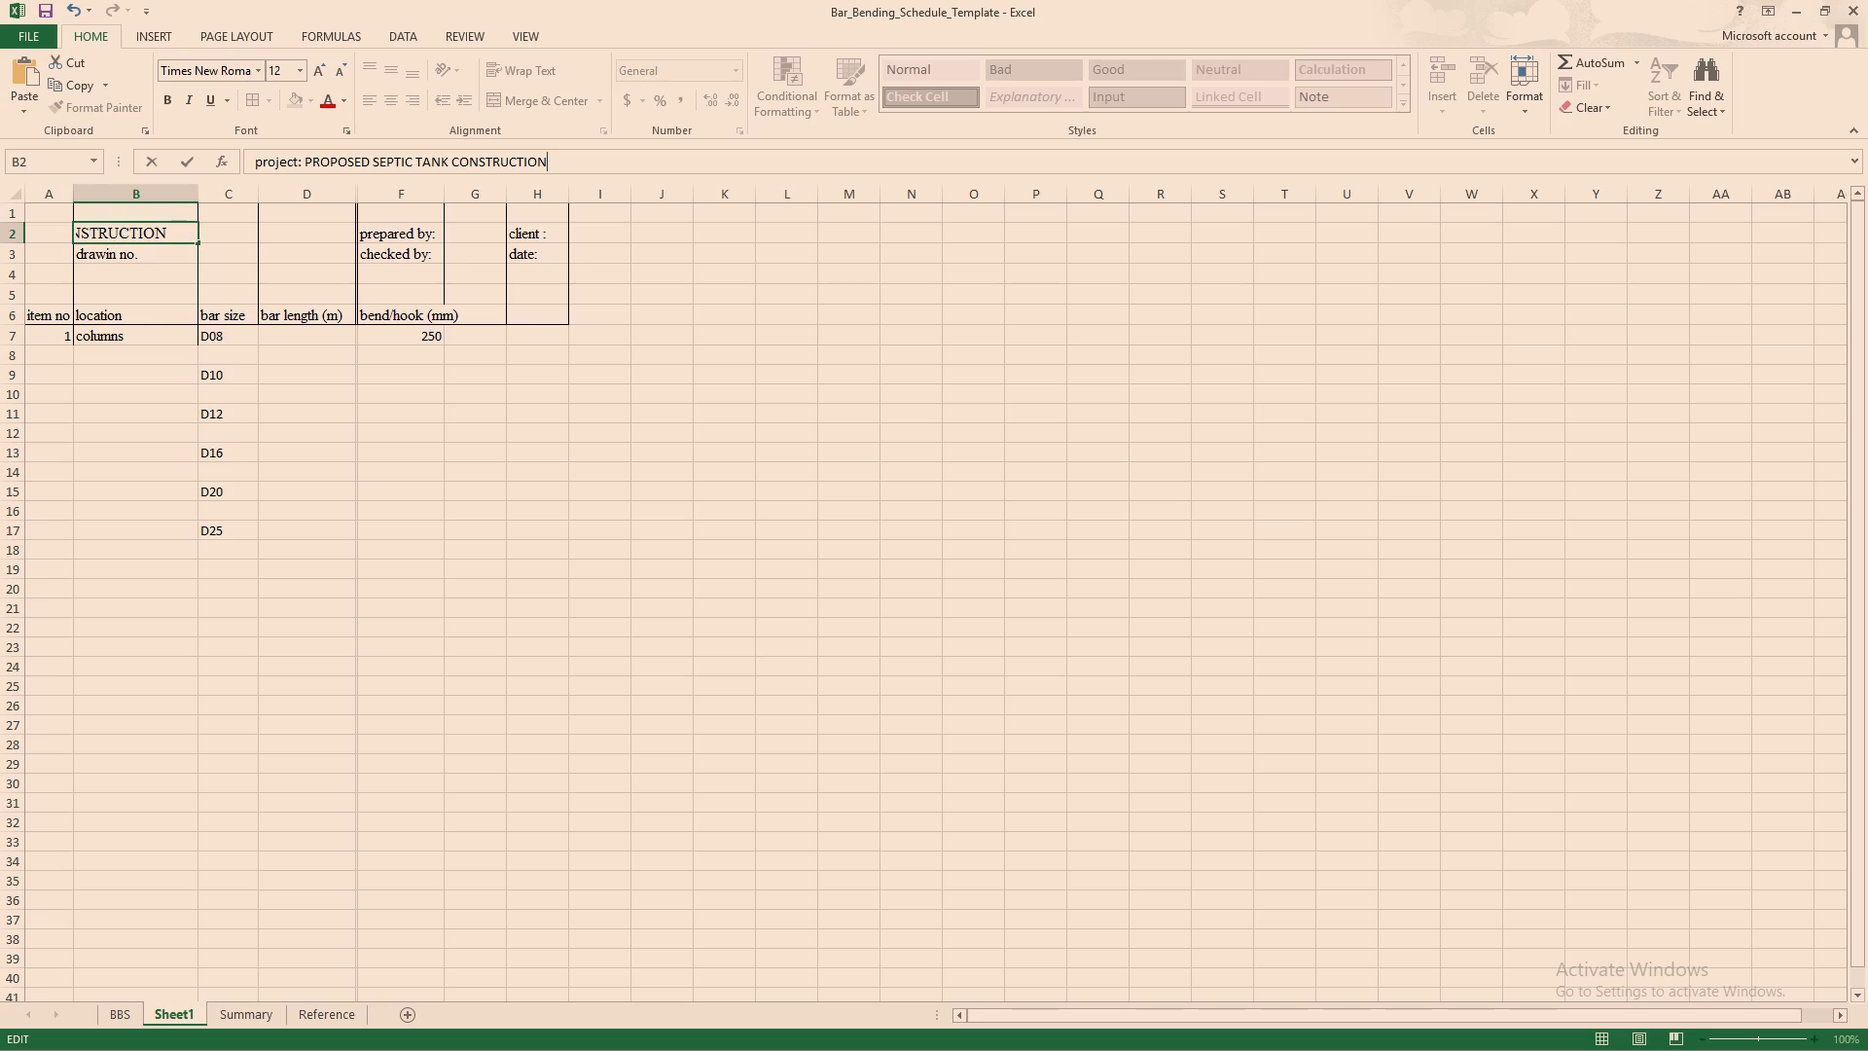
key("Return")
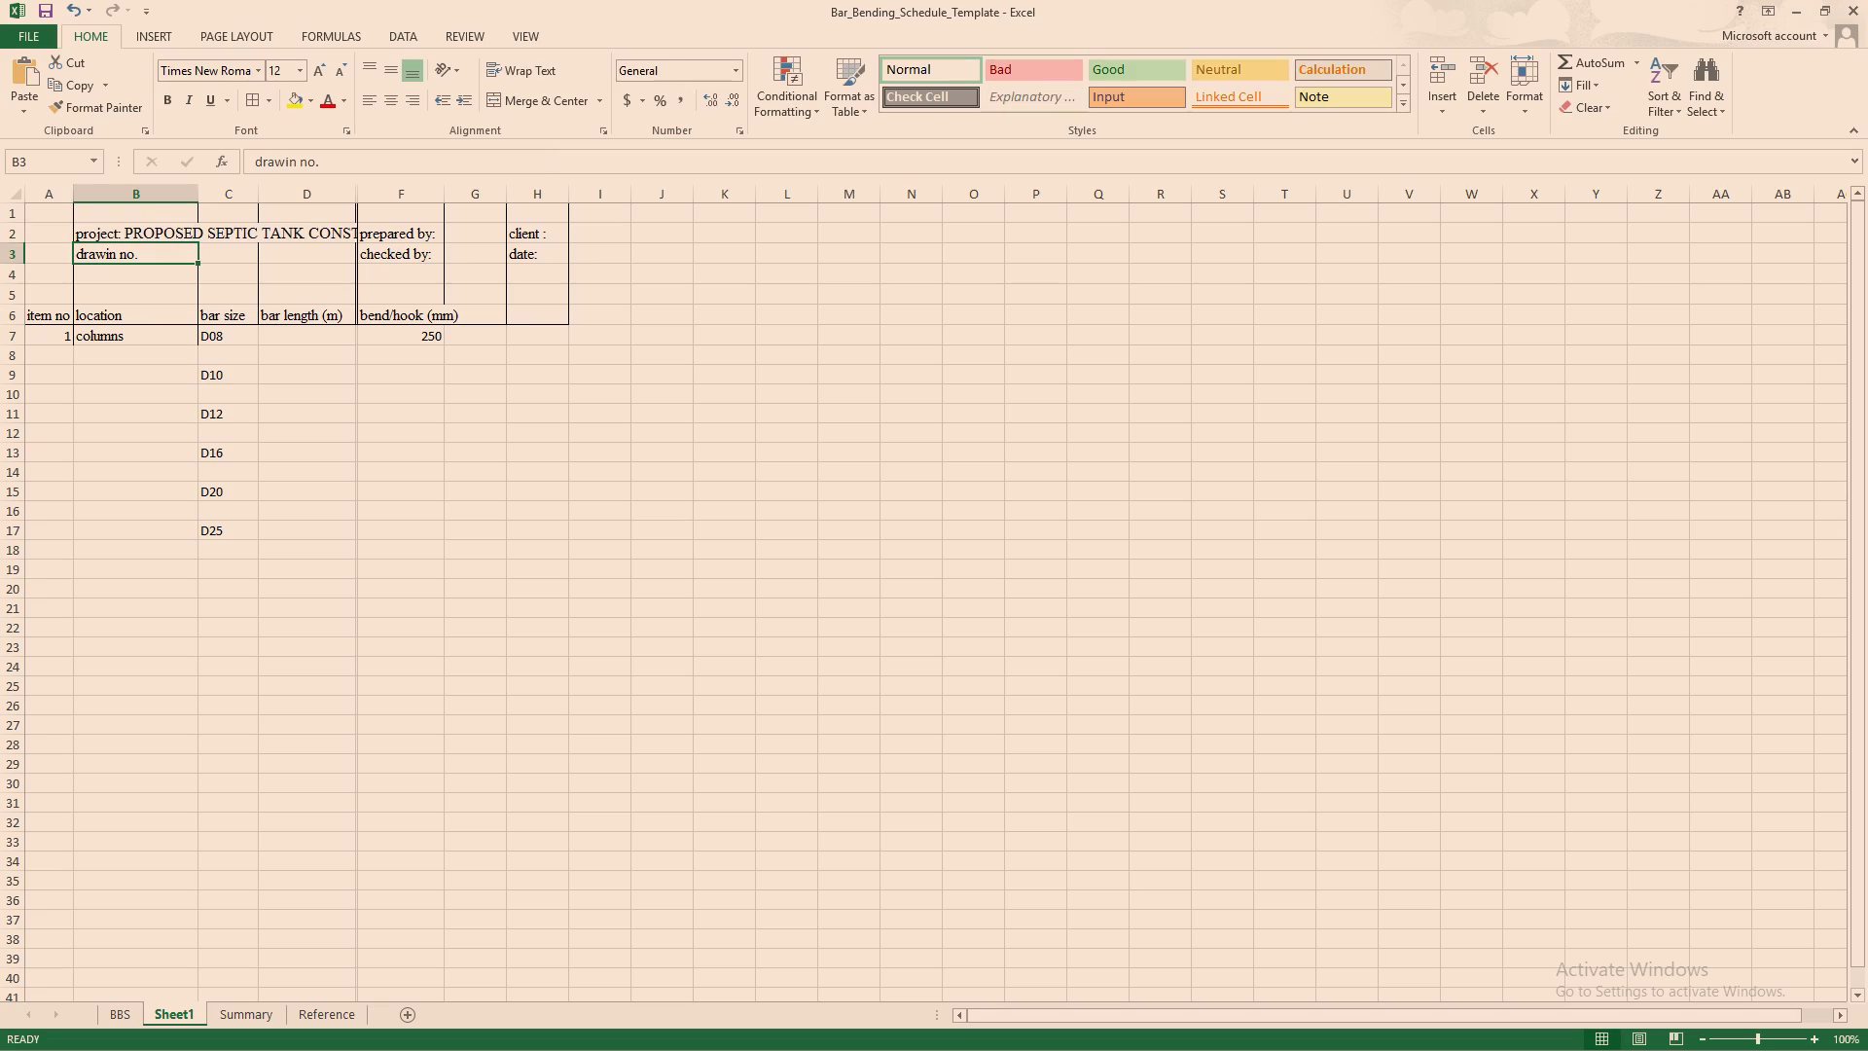
Wrap the text of the project title in cell B2 so it fits within column B.
left_click(277, 263)
left_click(165, 231)
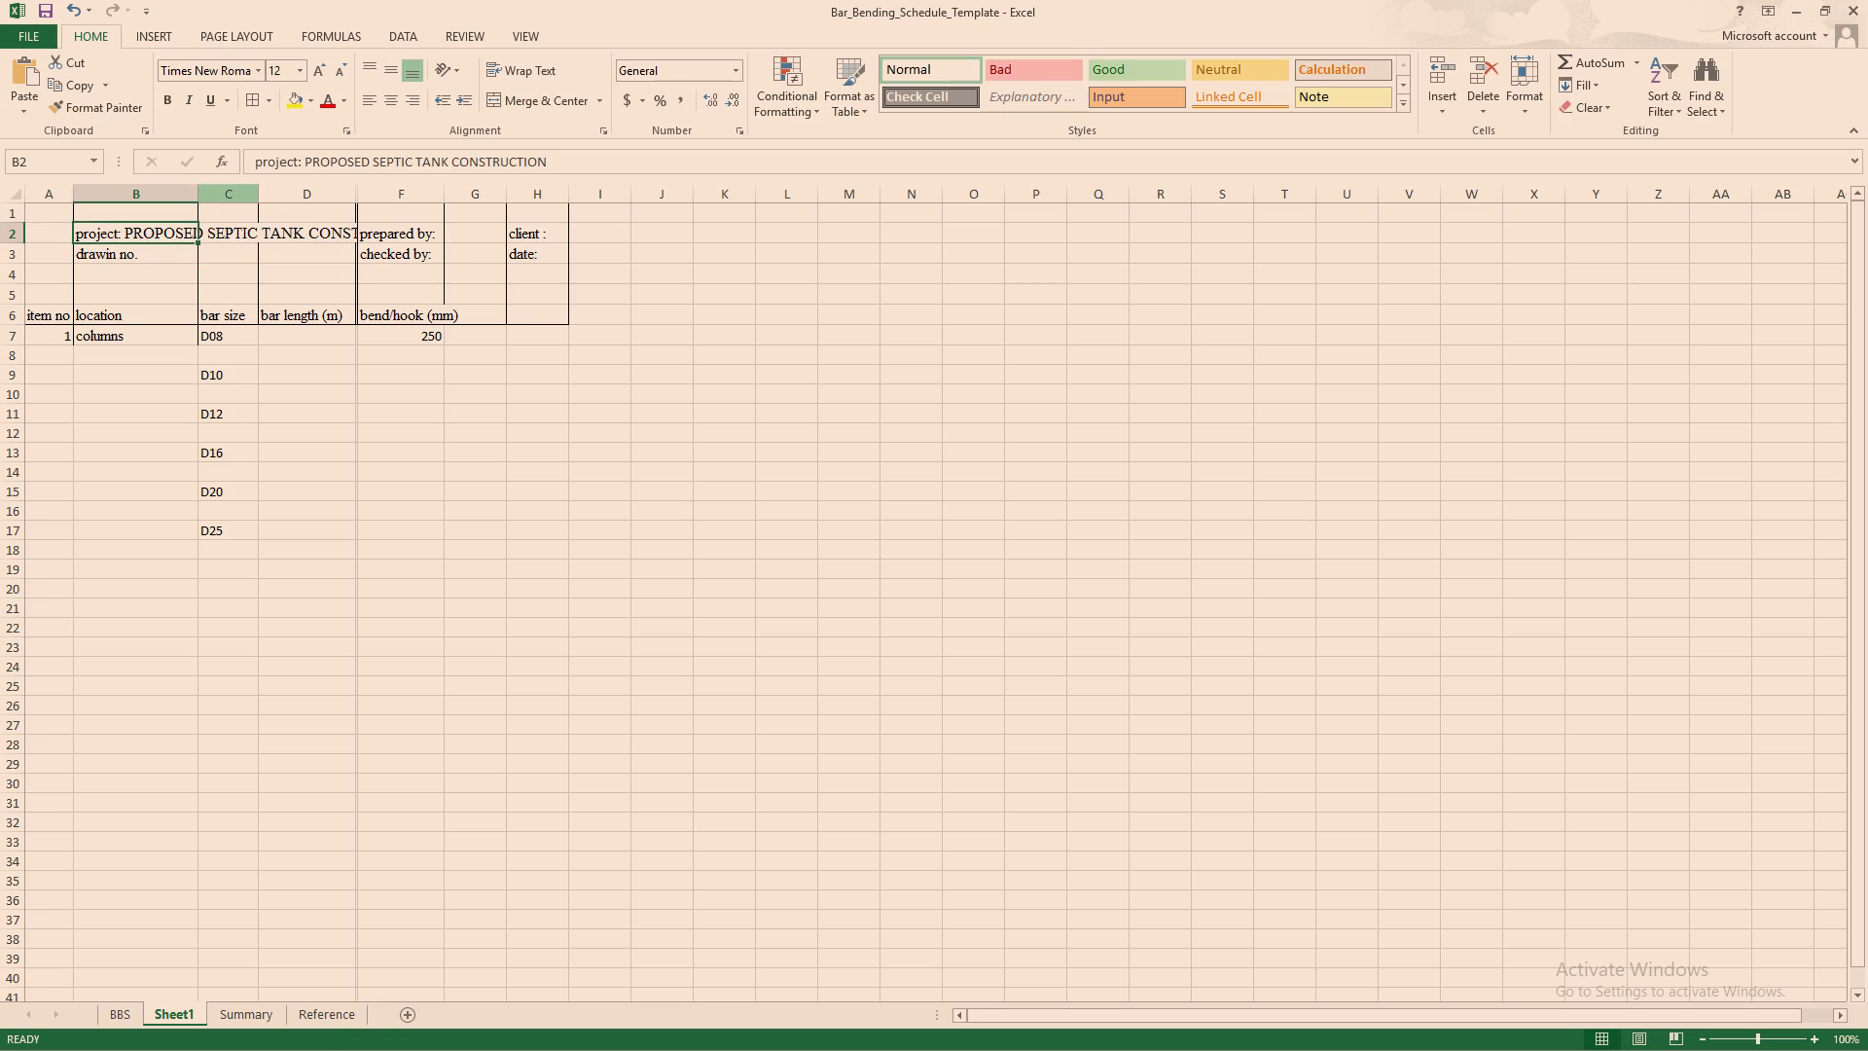
left_click(538, 77)
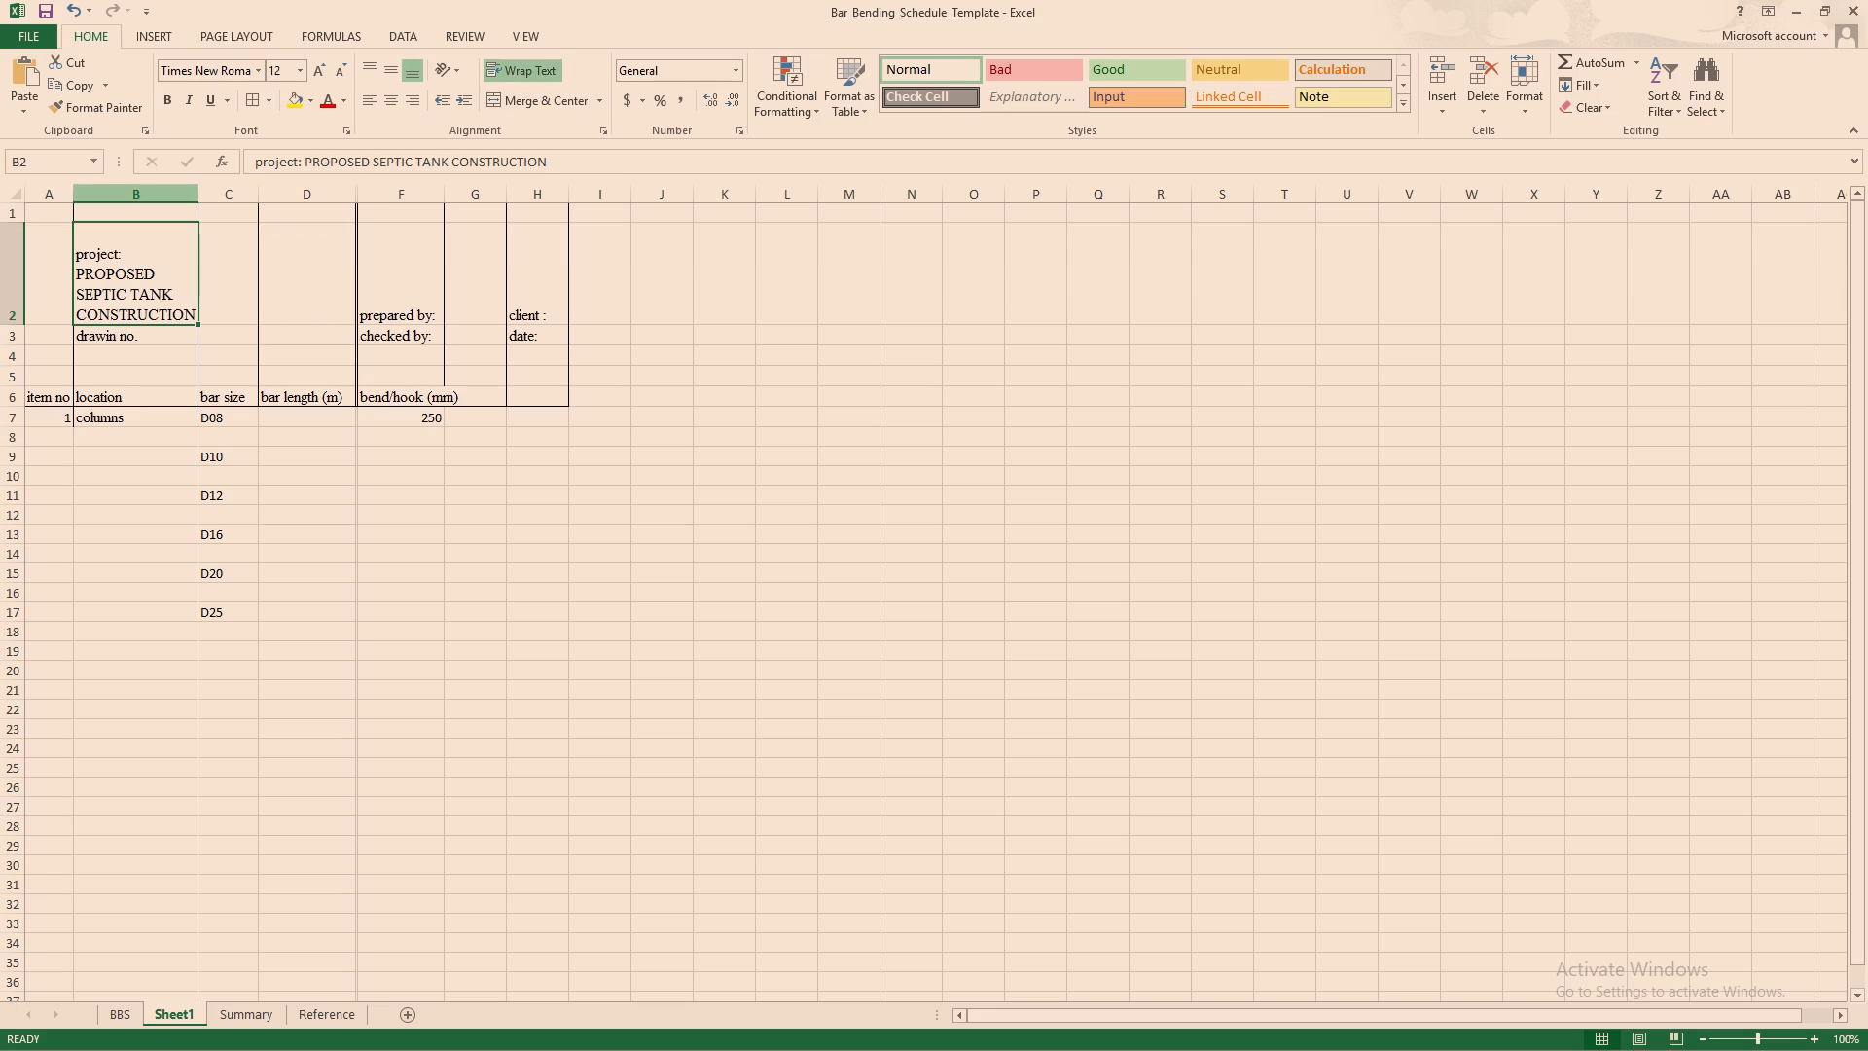
Narrow the item number column A to a width of about 4.
left_click_drag(72, 195, 71, 194)
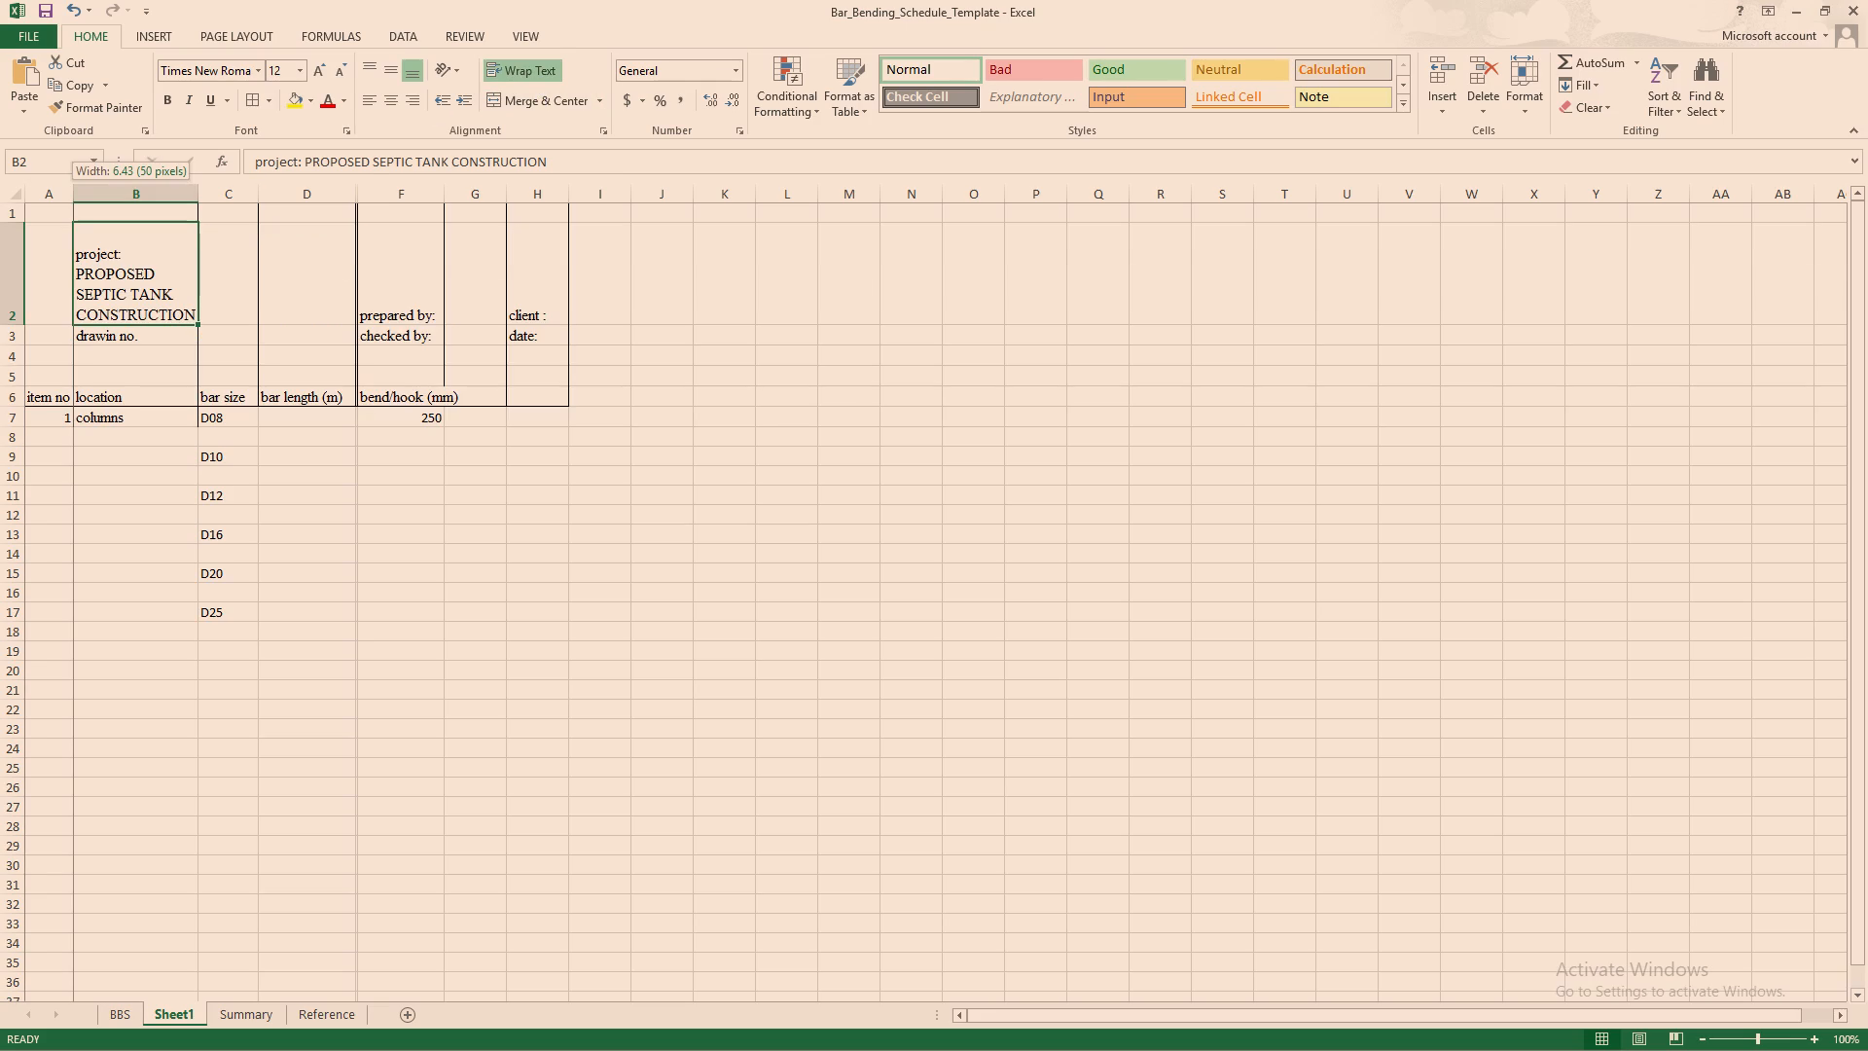
left_click_drag(71, 194, 55, 199)
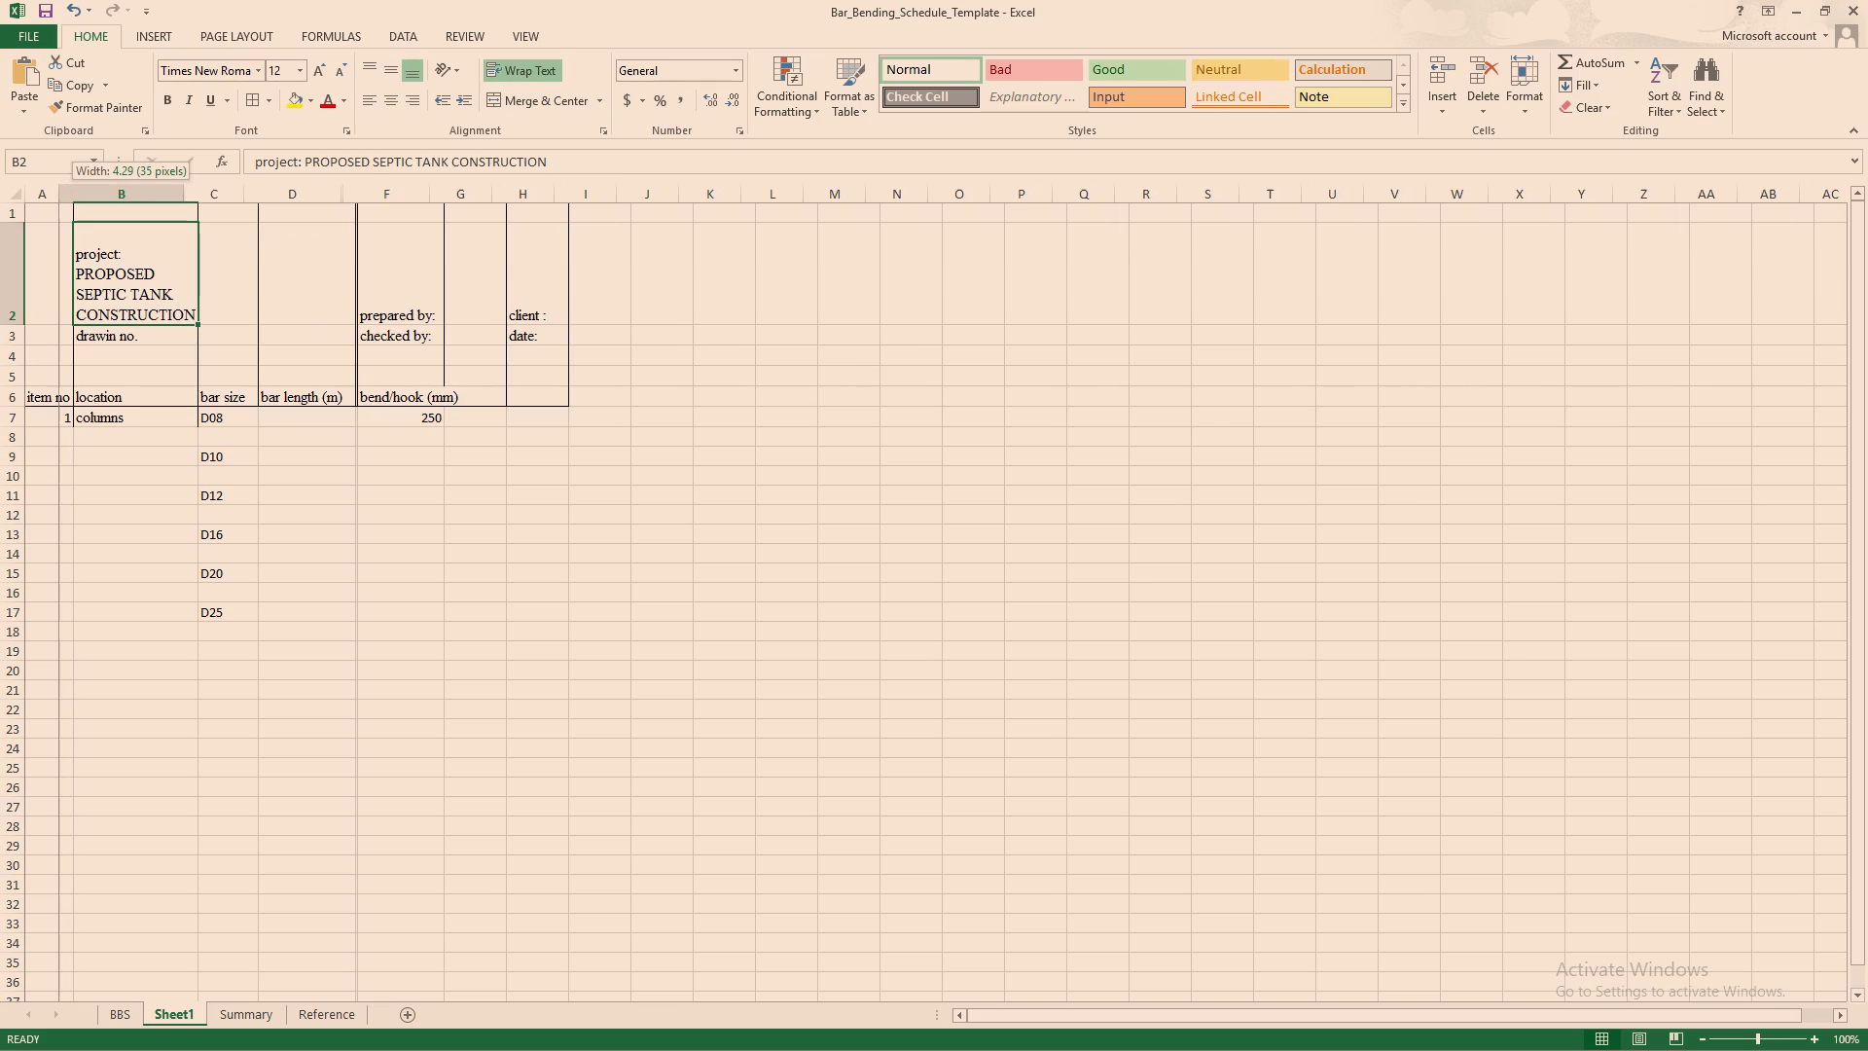
left_click_drag(55, 199, 59, 199)
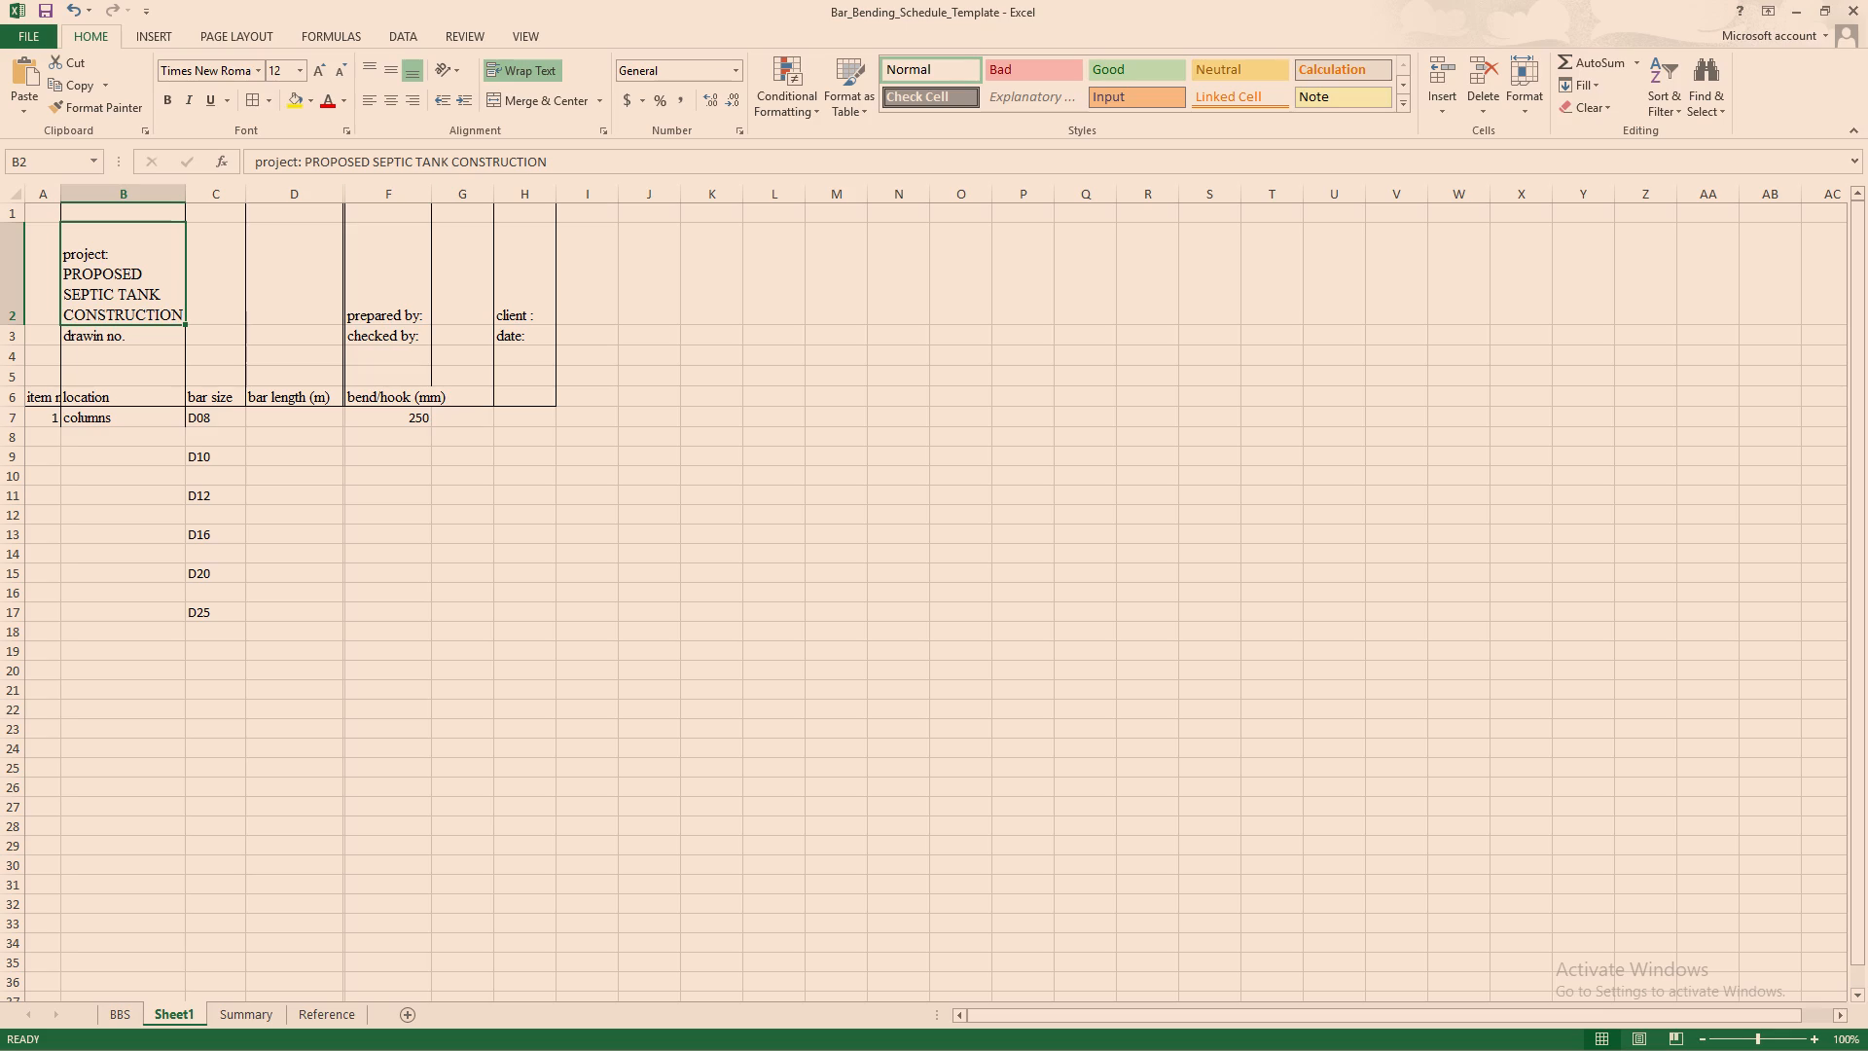
Widen columns F, G and H, making the bend/hook column F and column G wider than the client/date column H.
left_click_drag(557, 201, 692, 223)
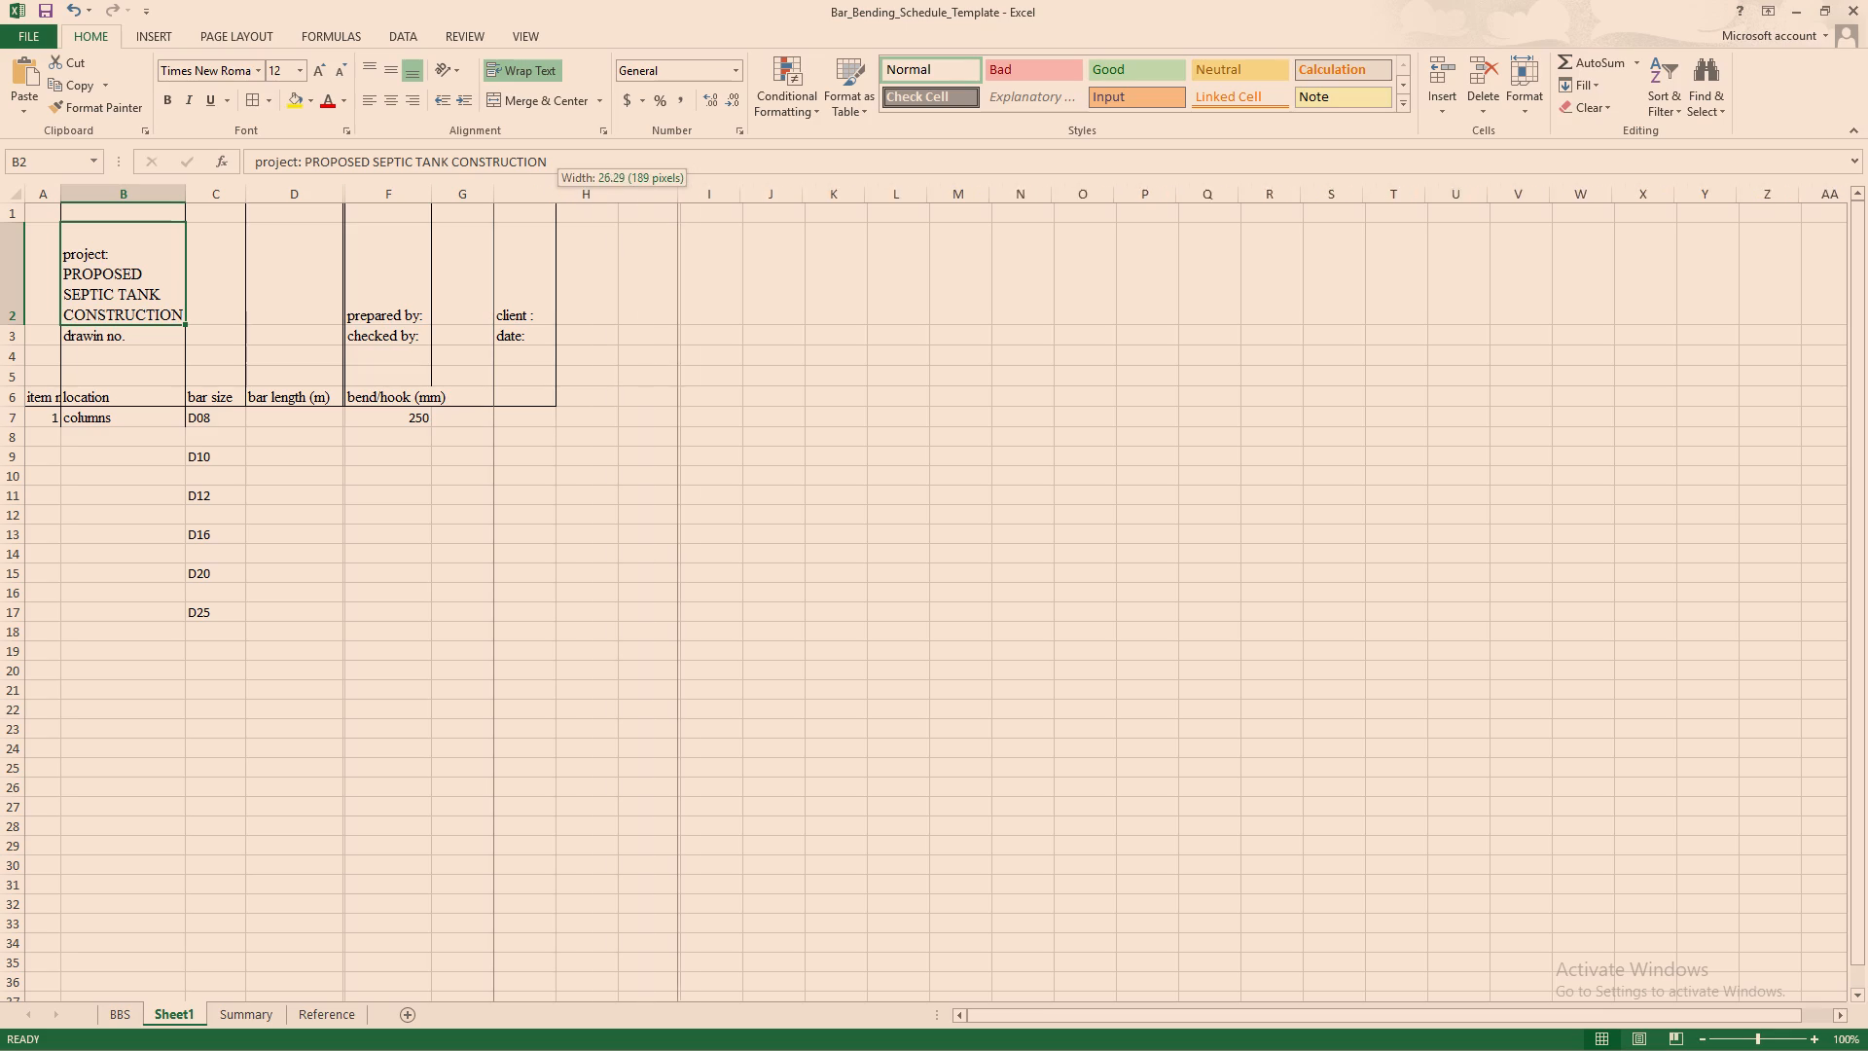
left_click_drag(692, 223, 677, 223)
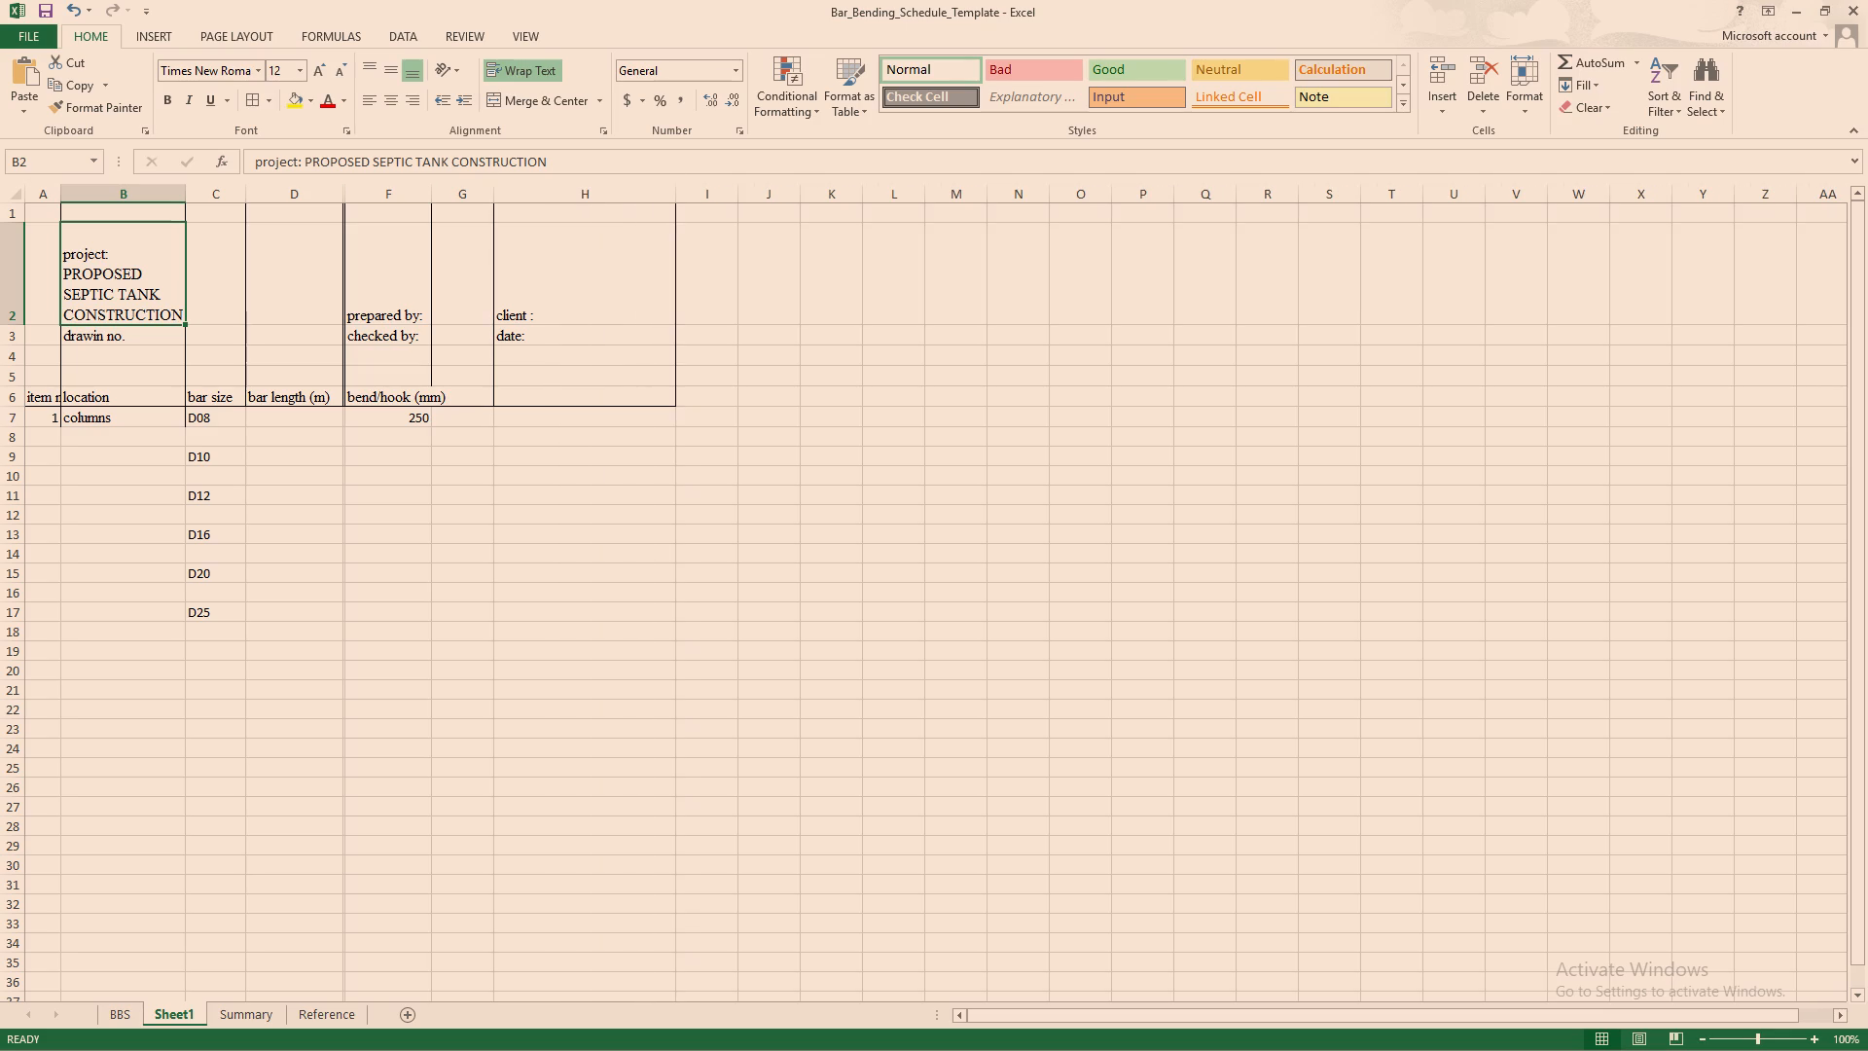
left_click_drag(496, 196, 579, 203)
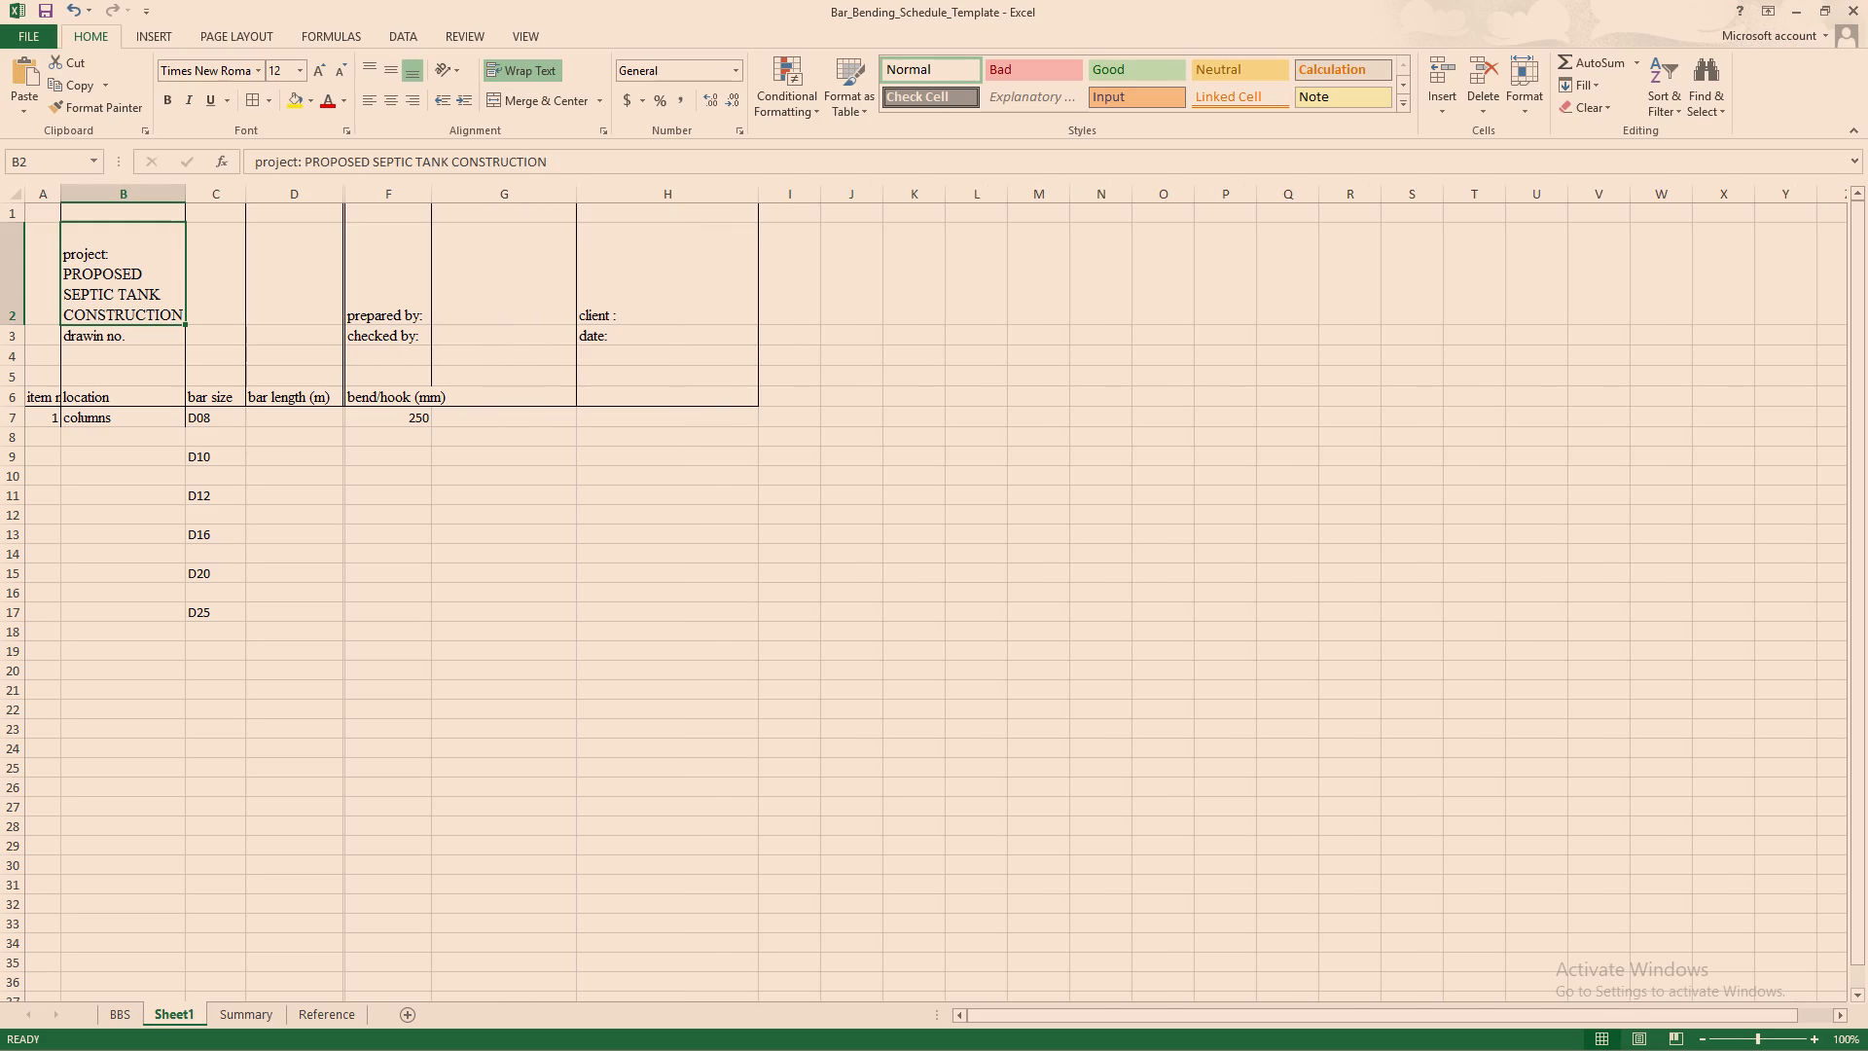
left_click_drag(760, 194, 670, 208)
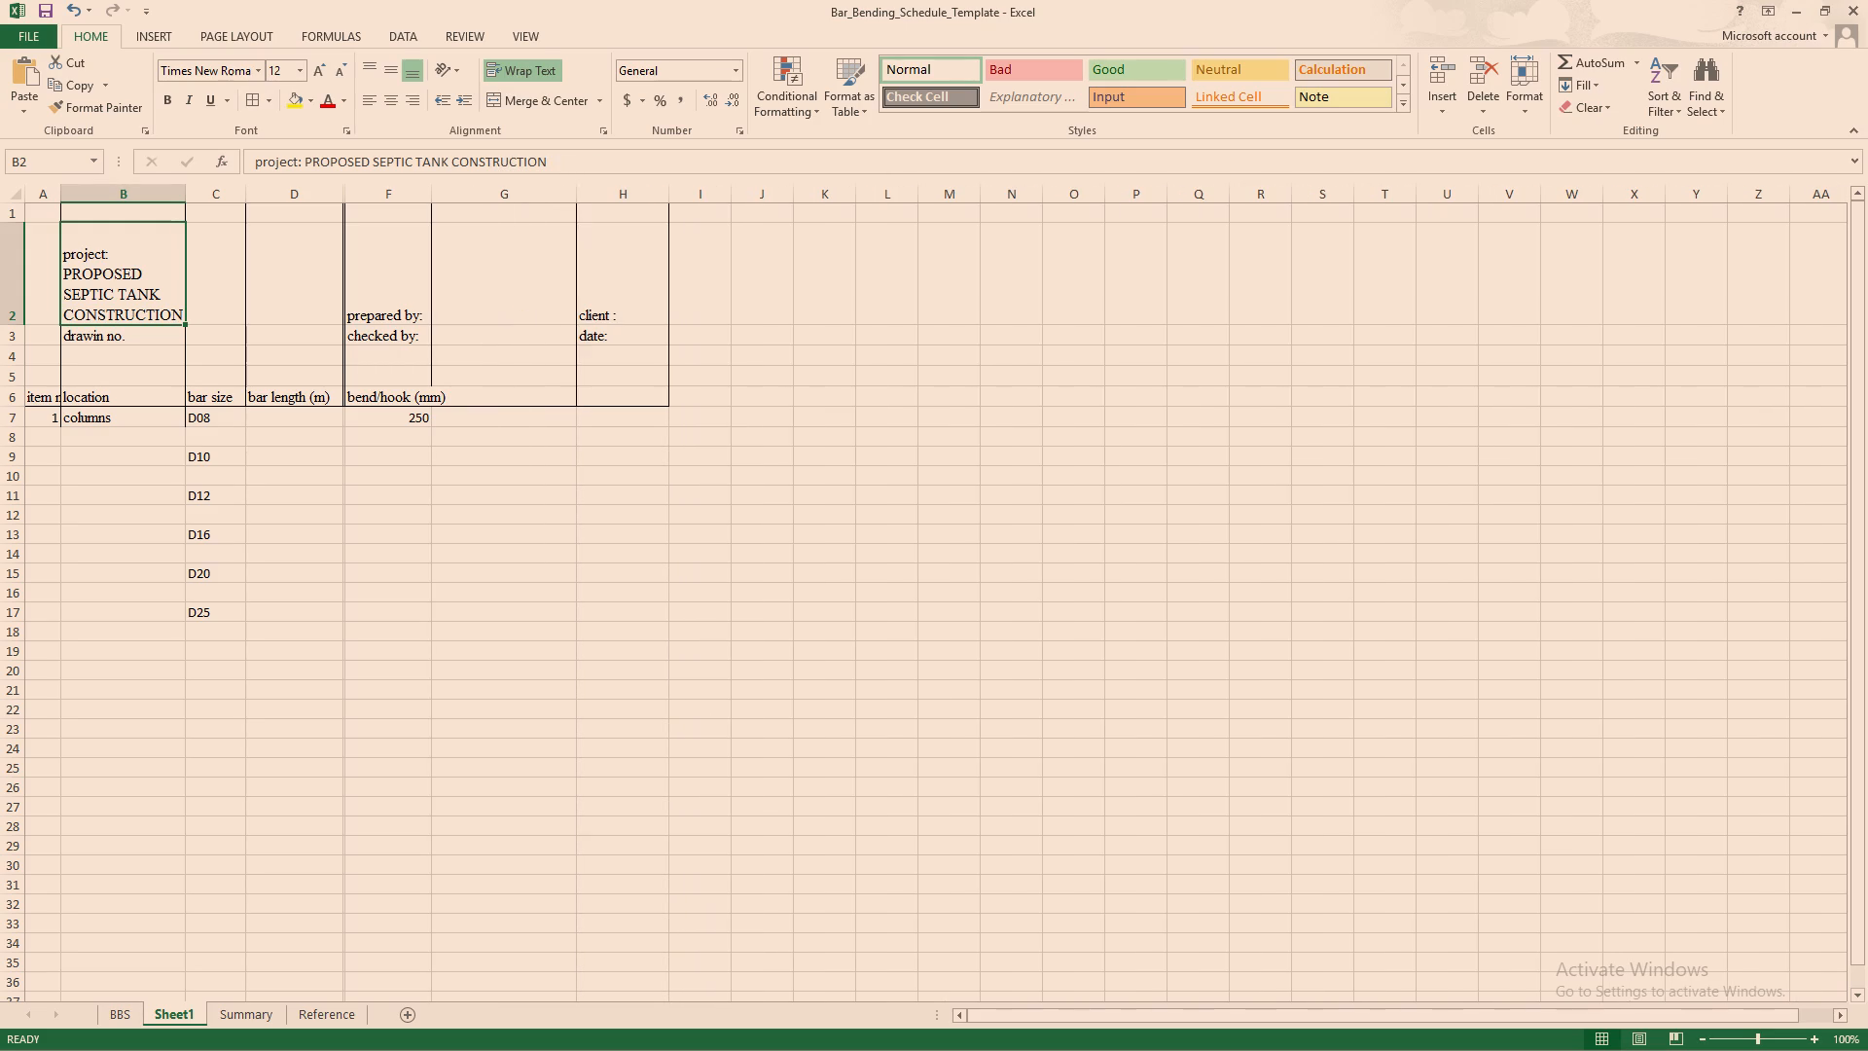
left_click_drag(431, 196, 471, 201)
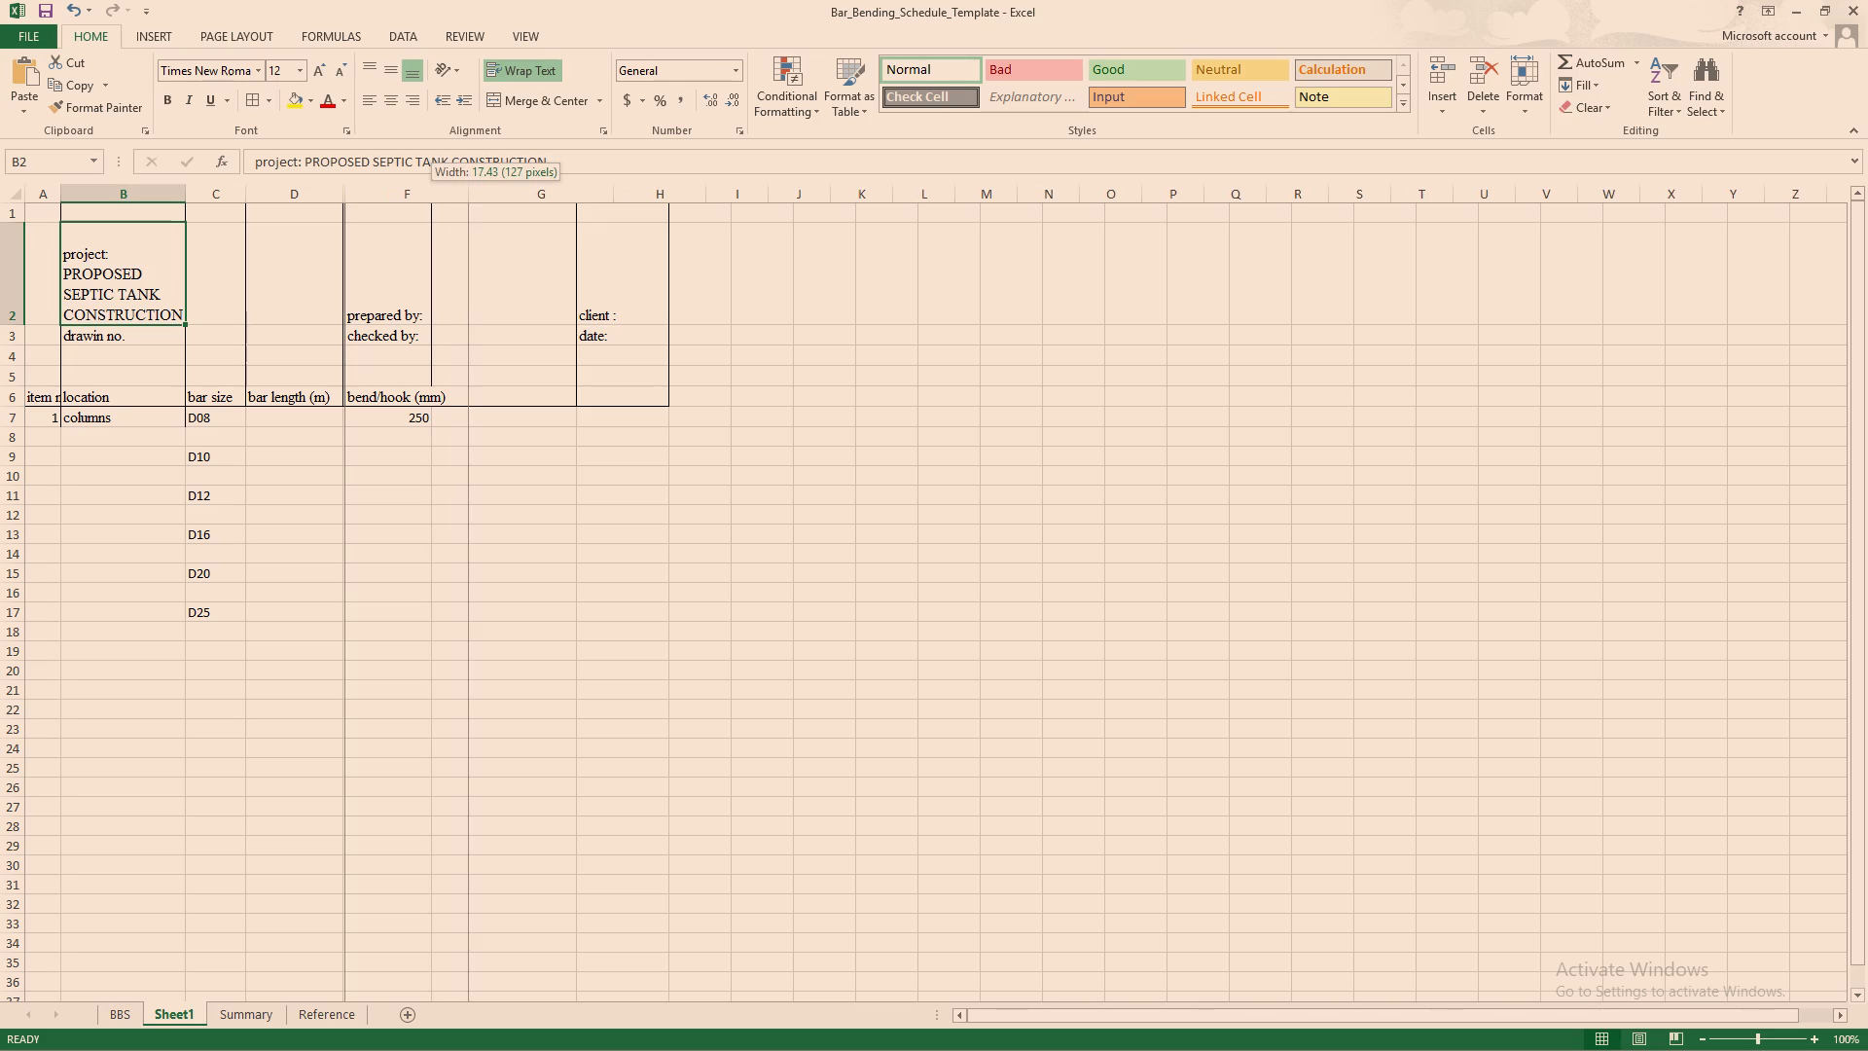
left_click_drag(471, 201, 497, 210)
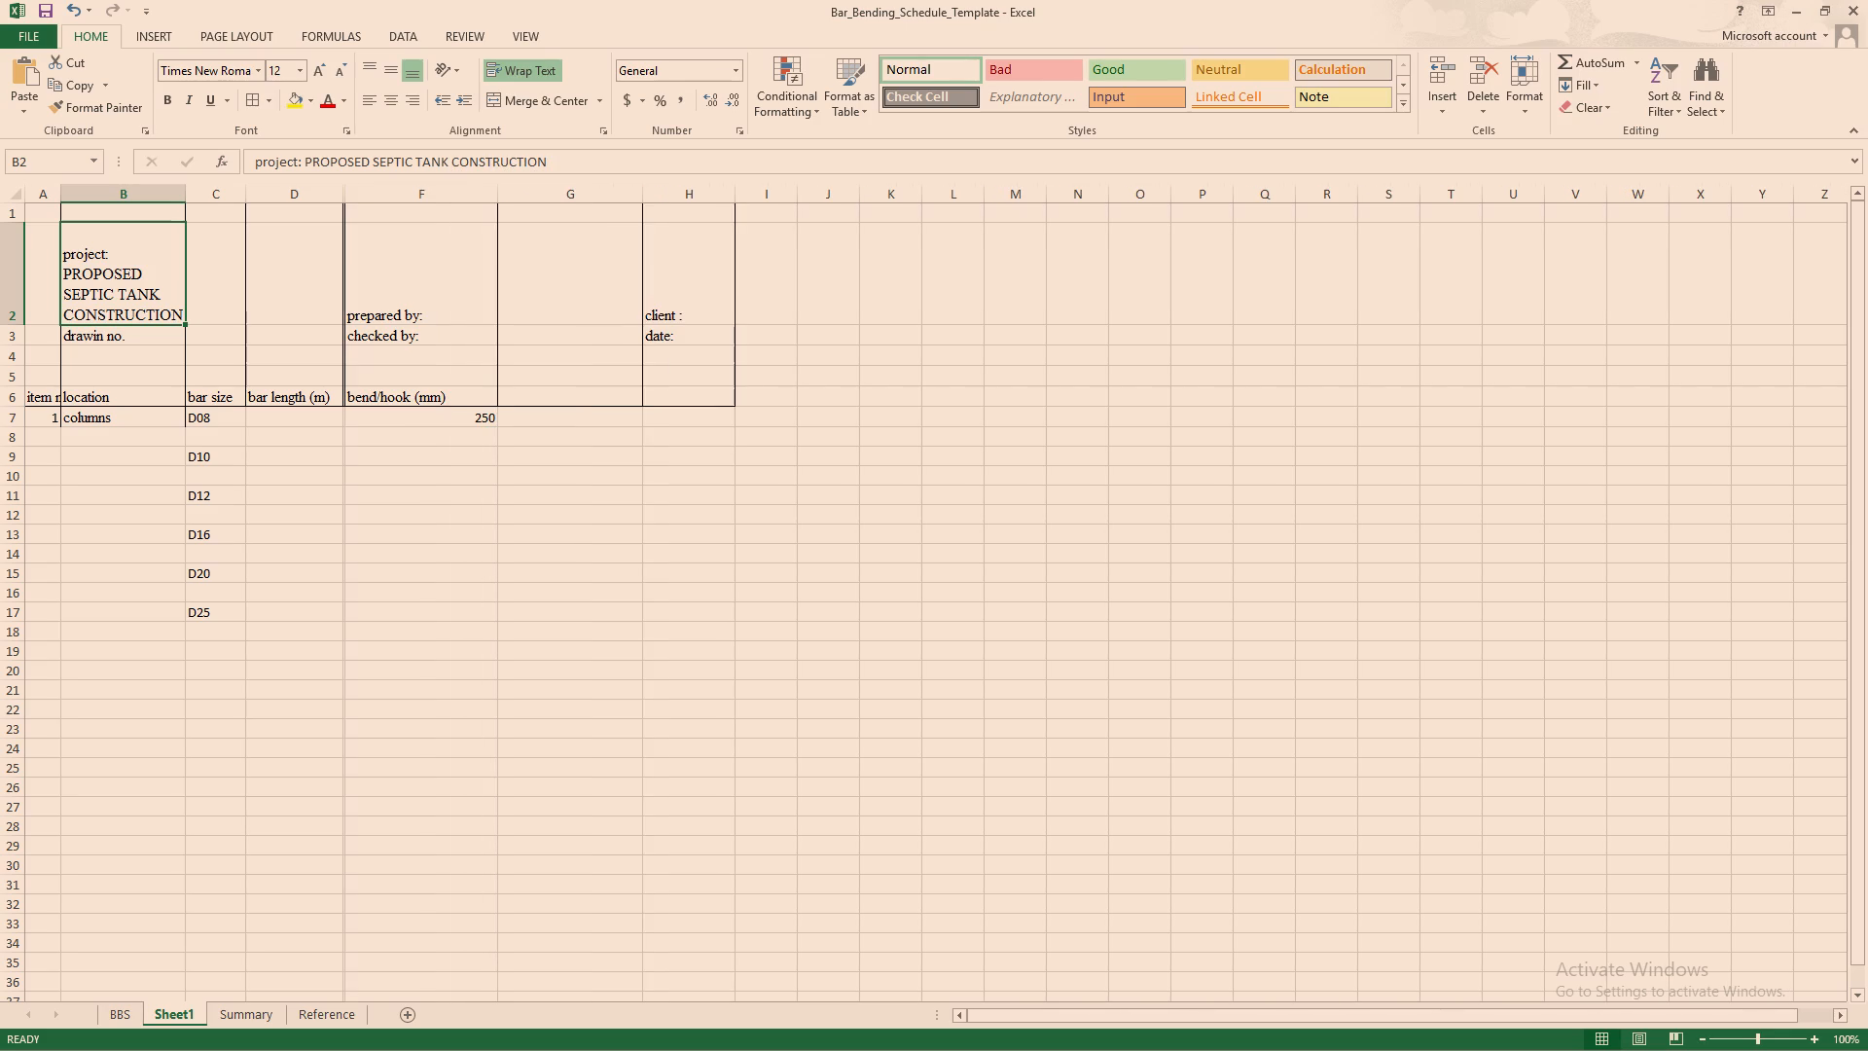
Open up the collapsed column E between the bar length and bend/hook columns.
left_click_drag(346, 202, 415, 209)
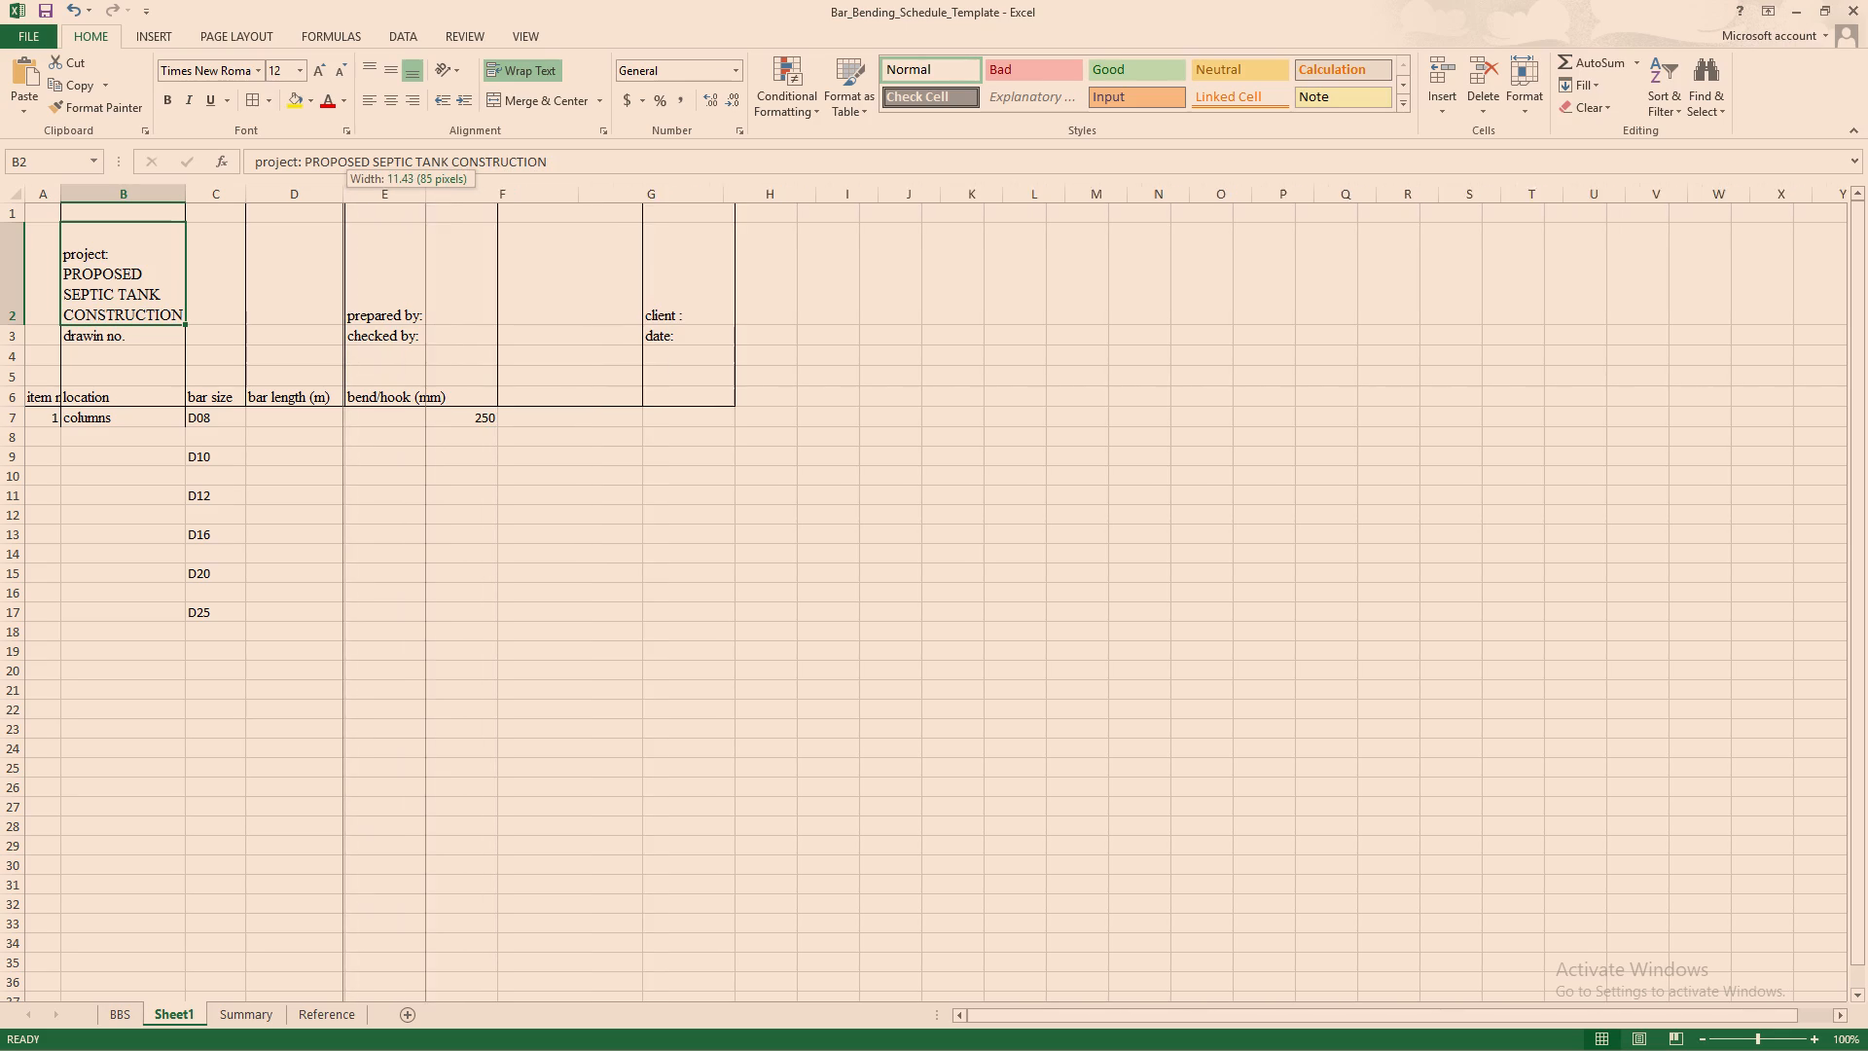
left_click_drag(415, 209, 390, 205)
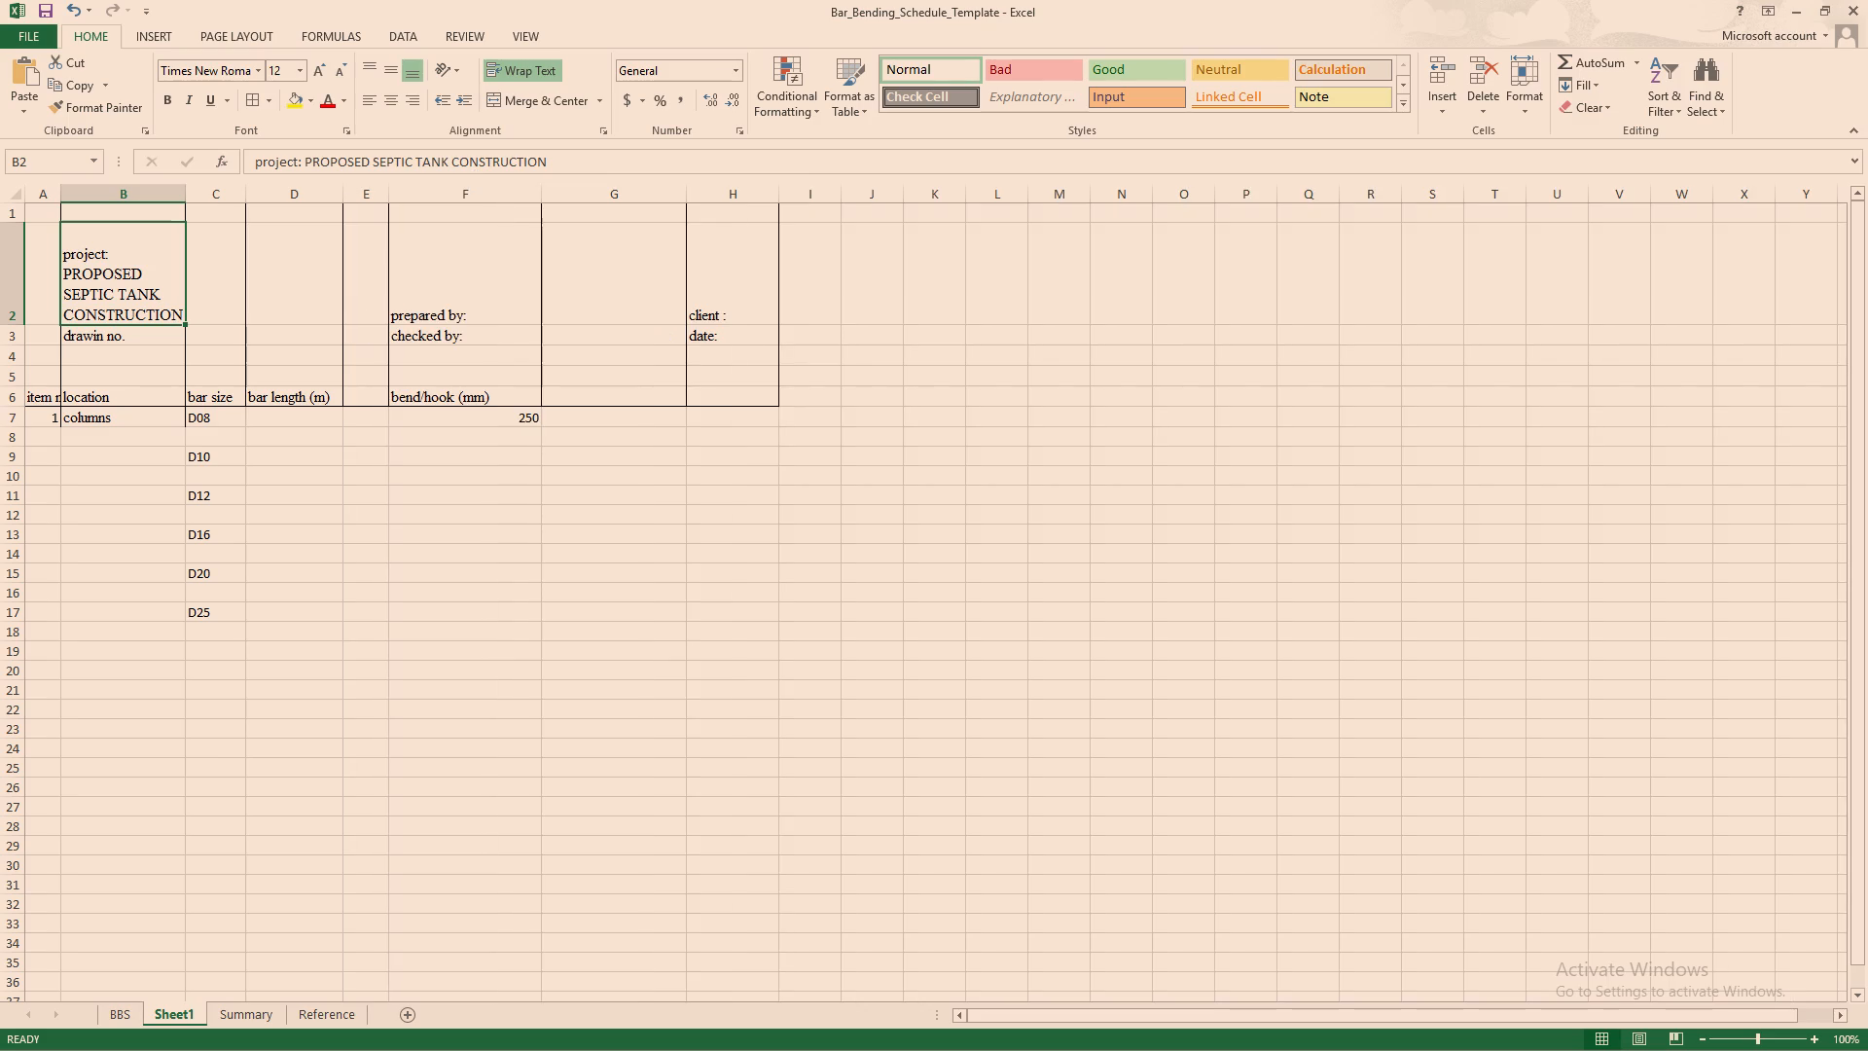
Widen the bar length column D to a width of about 19.
left_click_drag(346, 200, 377, 198)
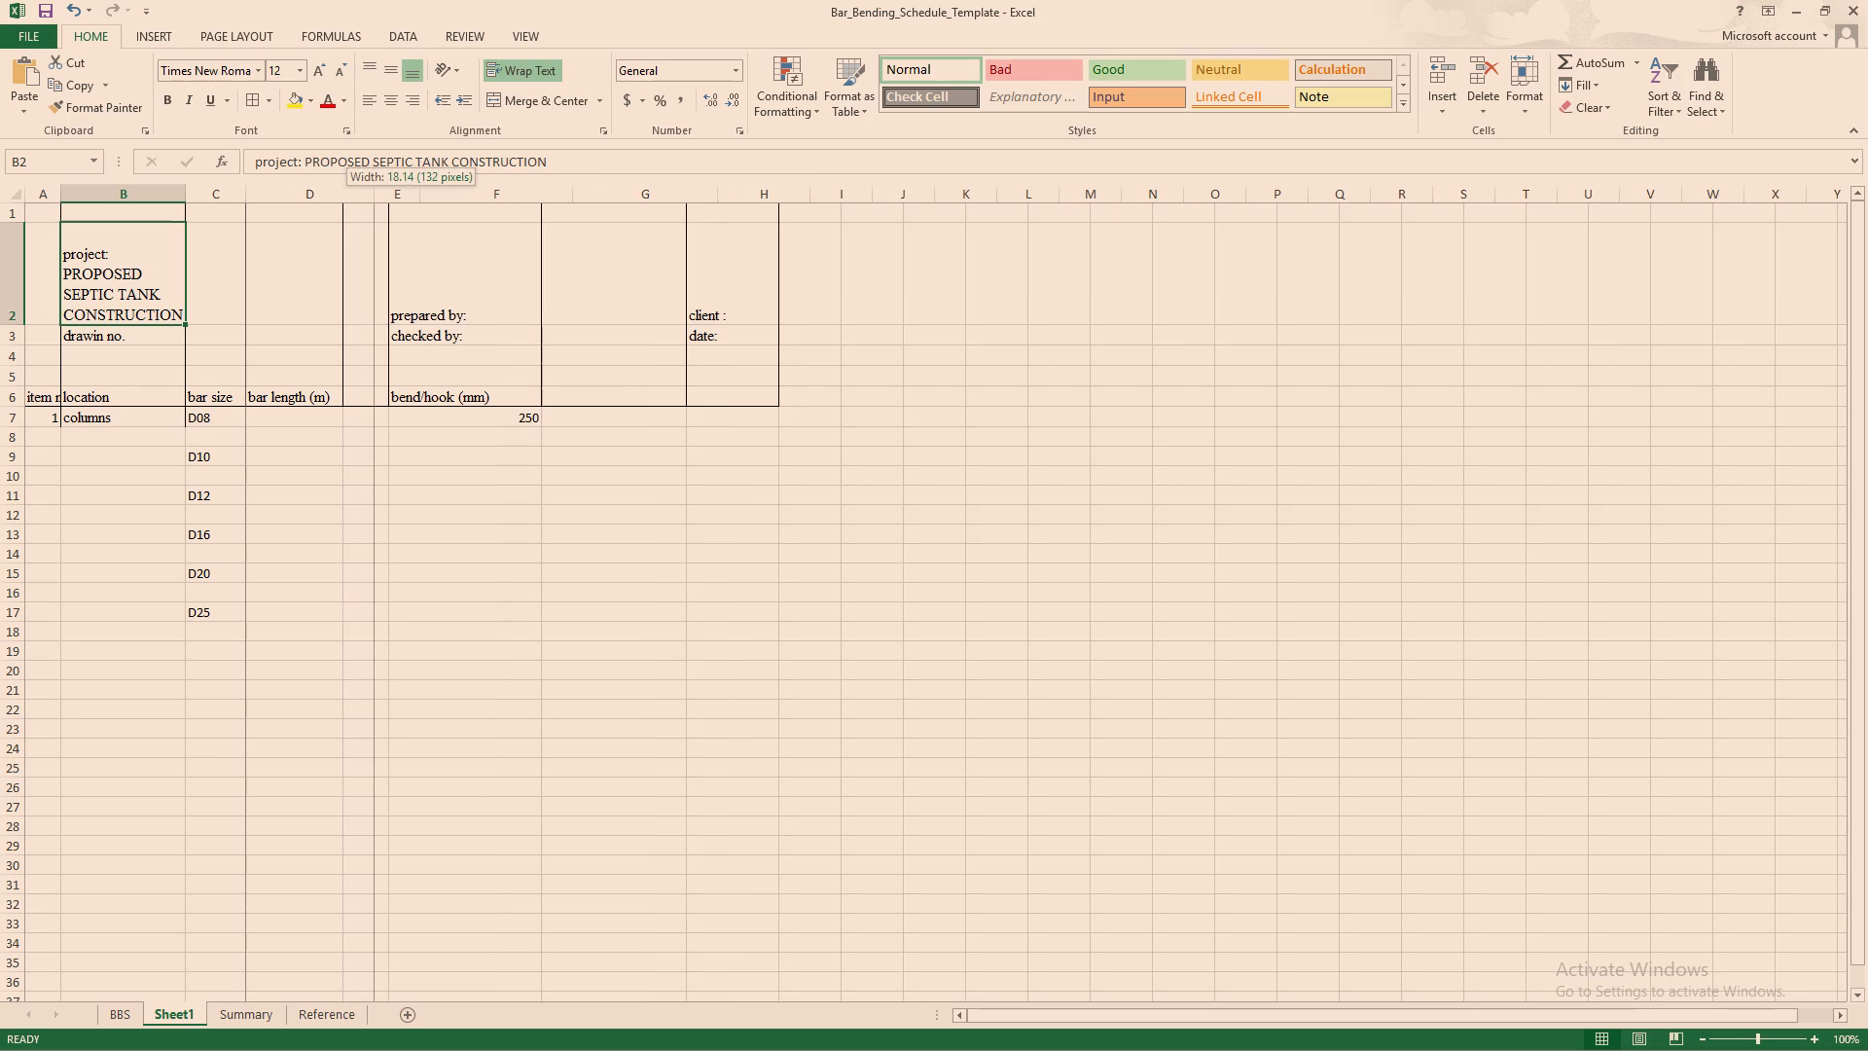
left_click_drag(377, 198, 381, 200)
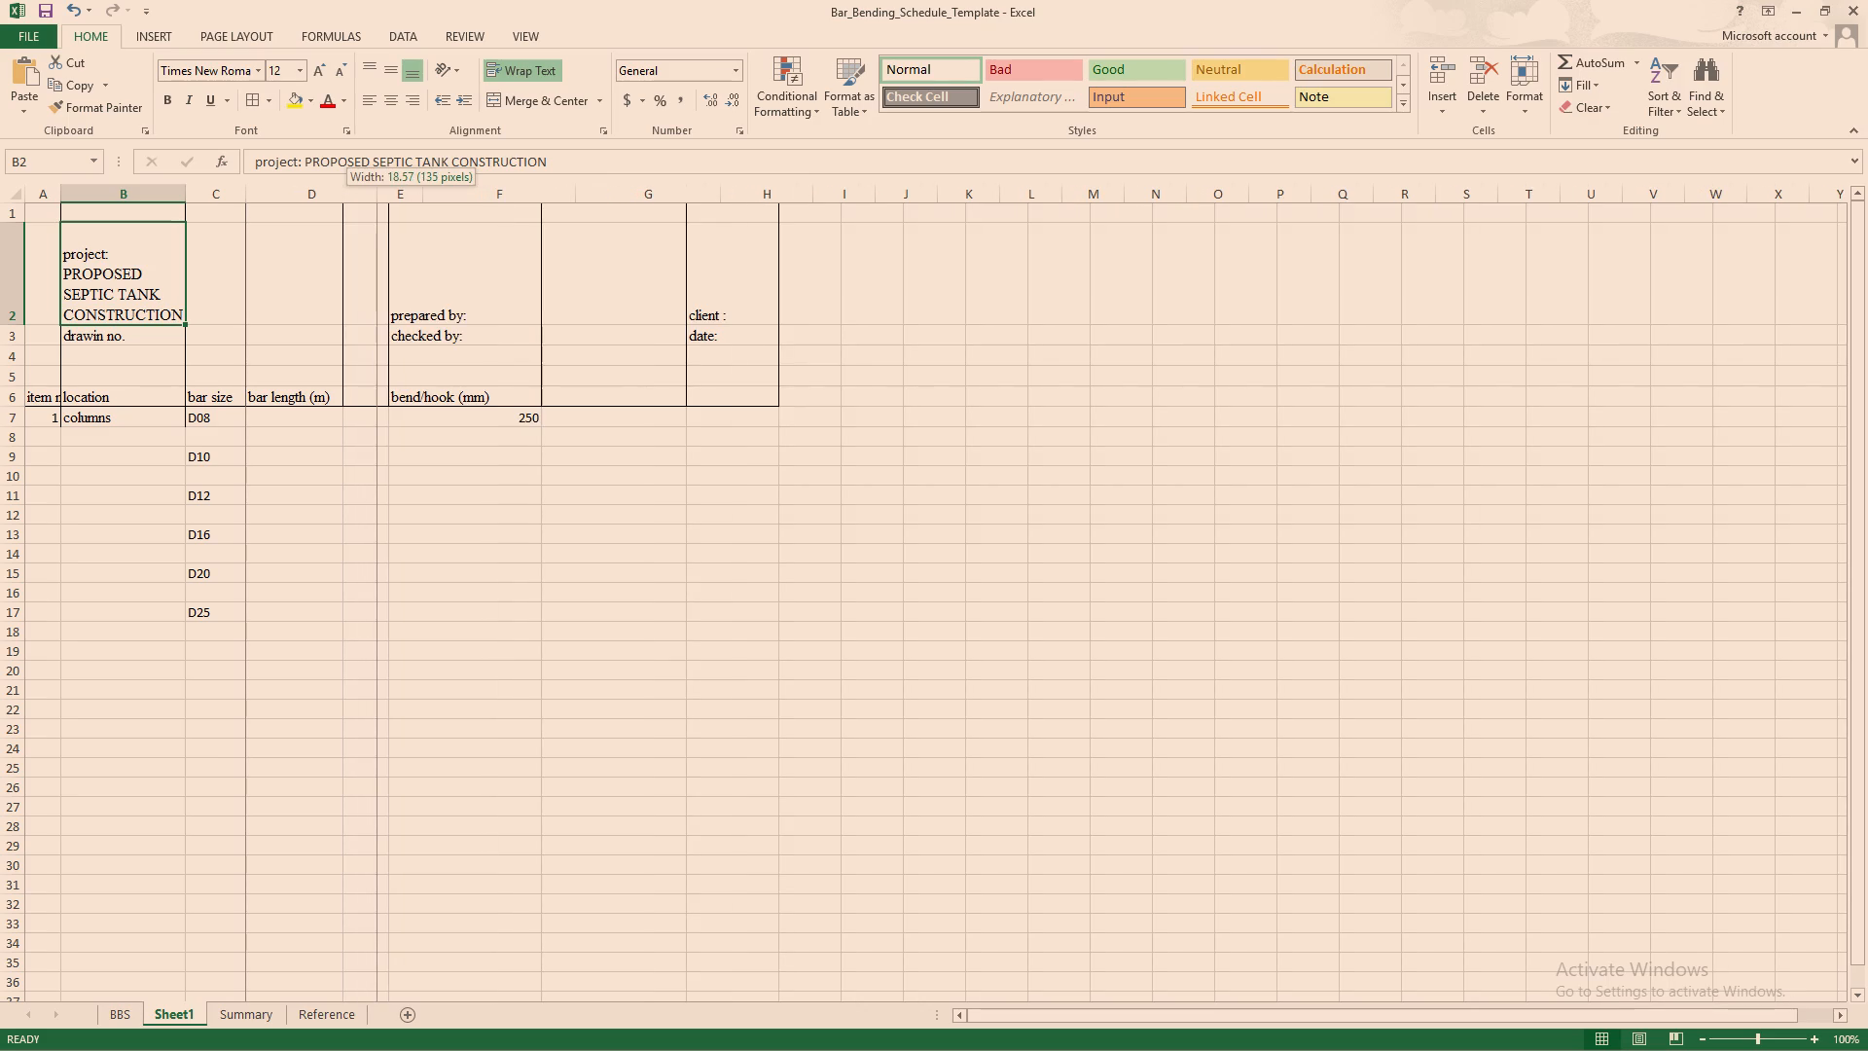
left_click_drag(381, 200, 383, 207)
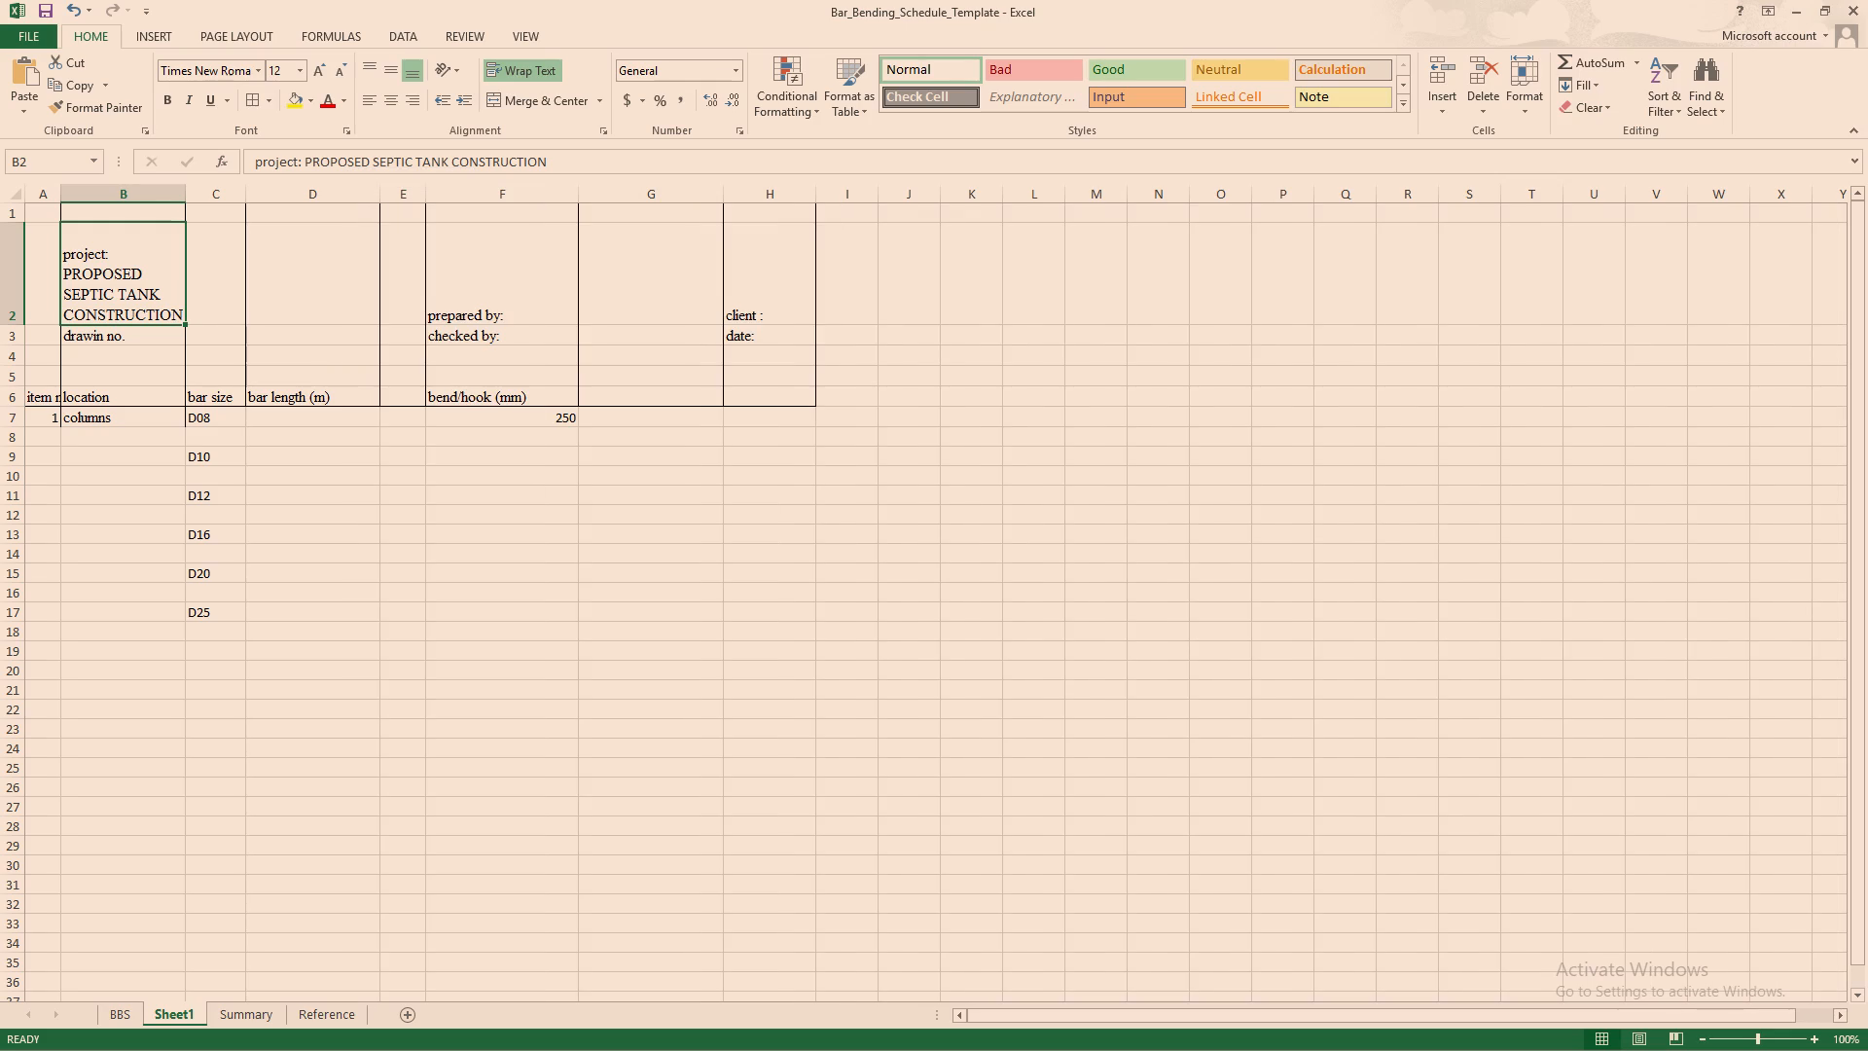
Widen the location column B so the project title in B2 wraps onto only two lines.
left_click_drag(245, 207, 259, 207)
left_click_drag(273, 274, 269, 266)
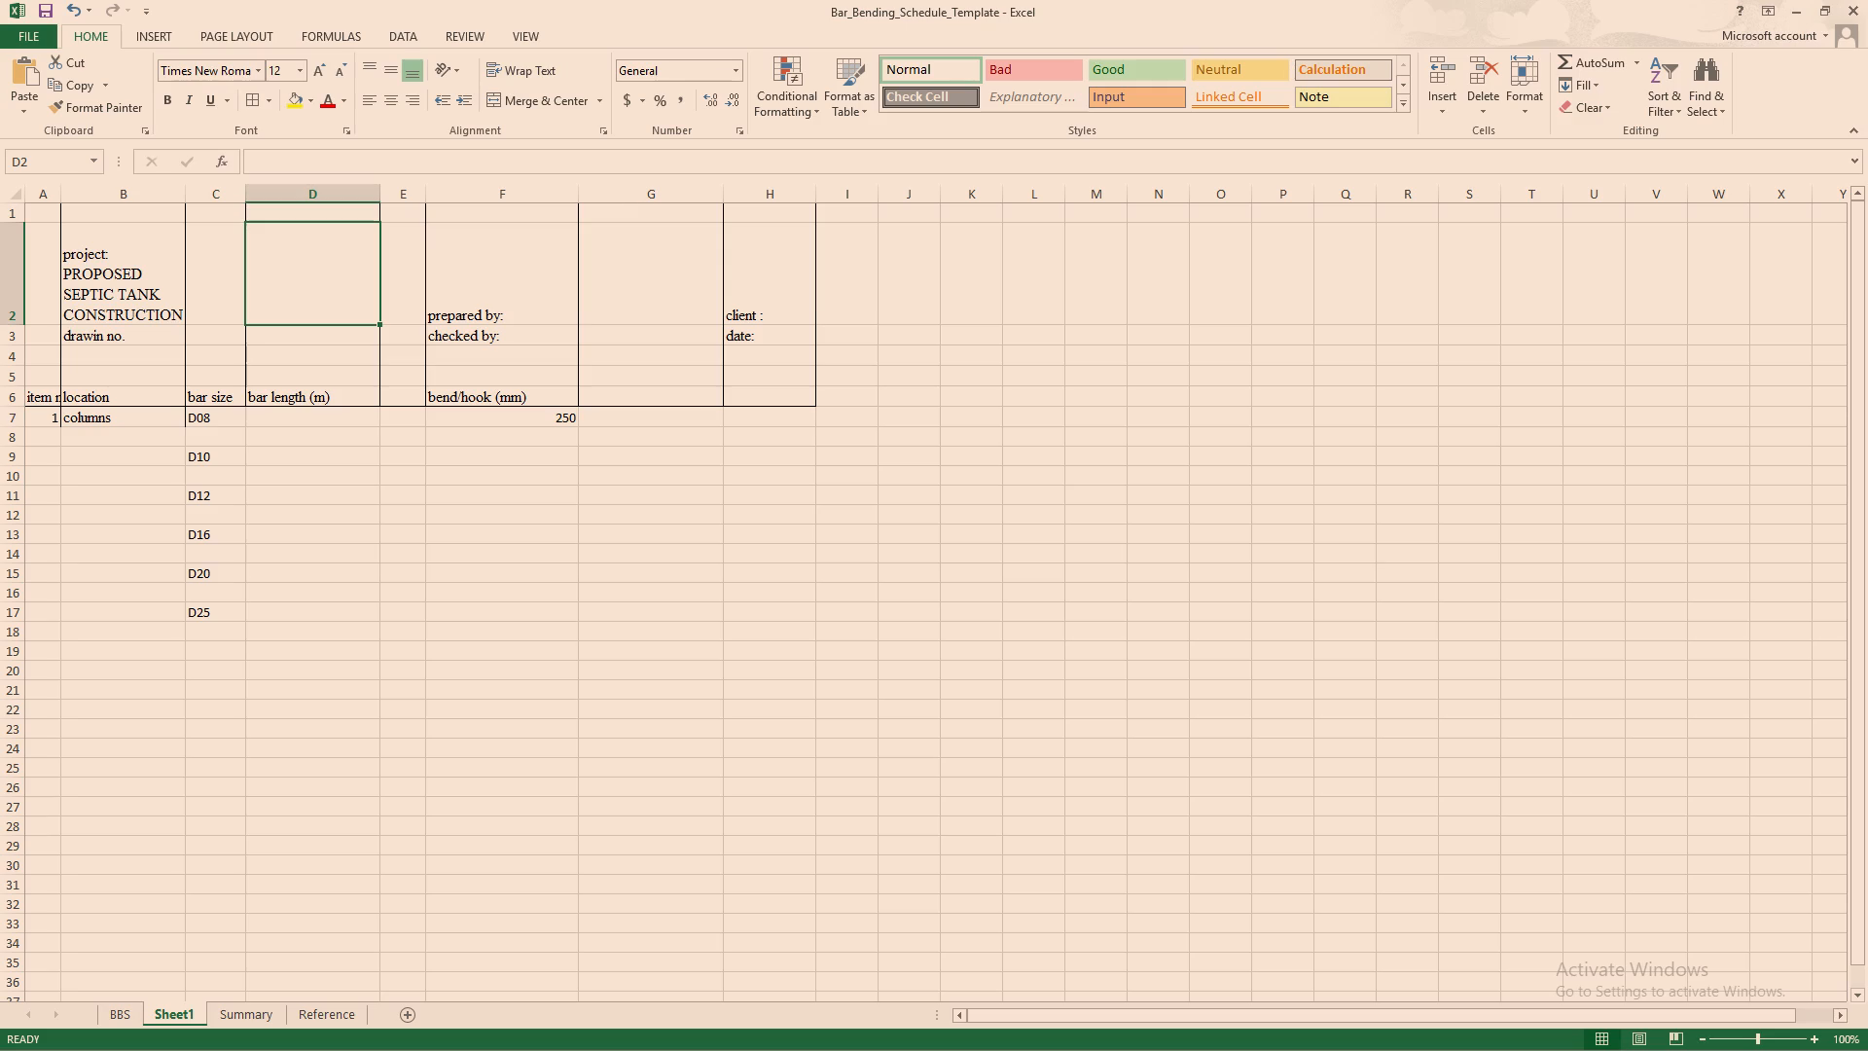
left_click_drag(186, 196, 243, 200)
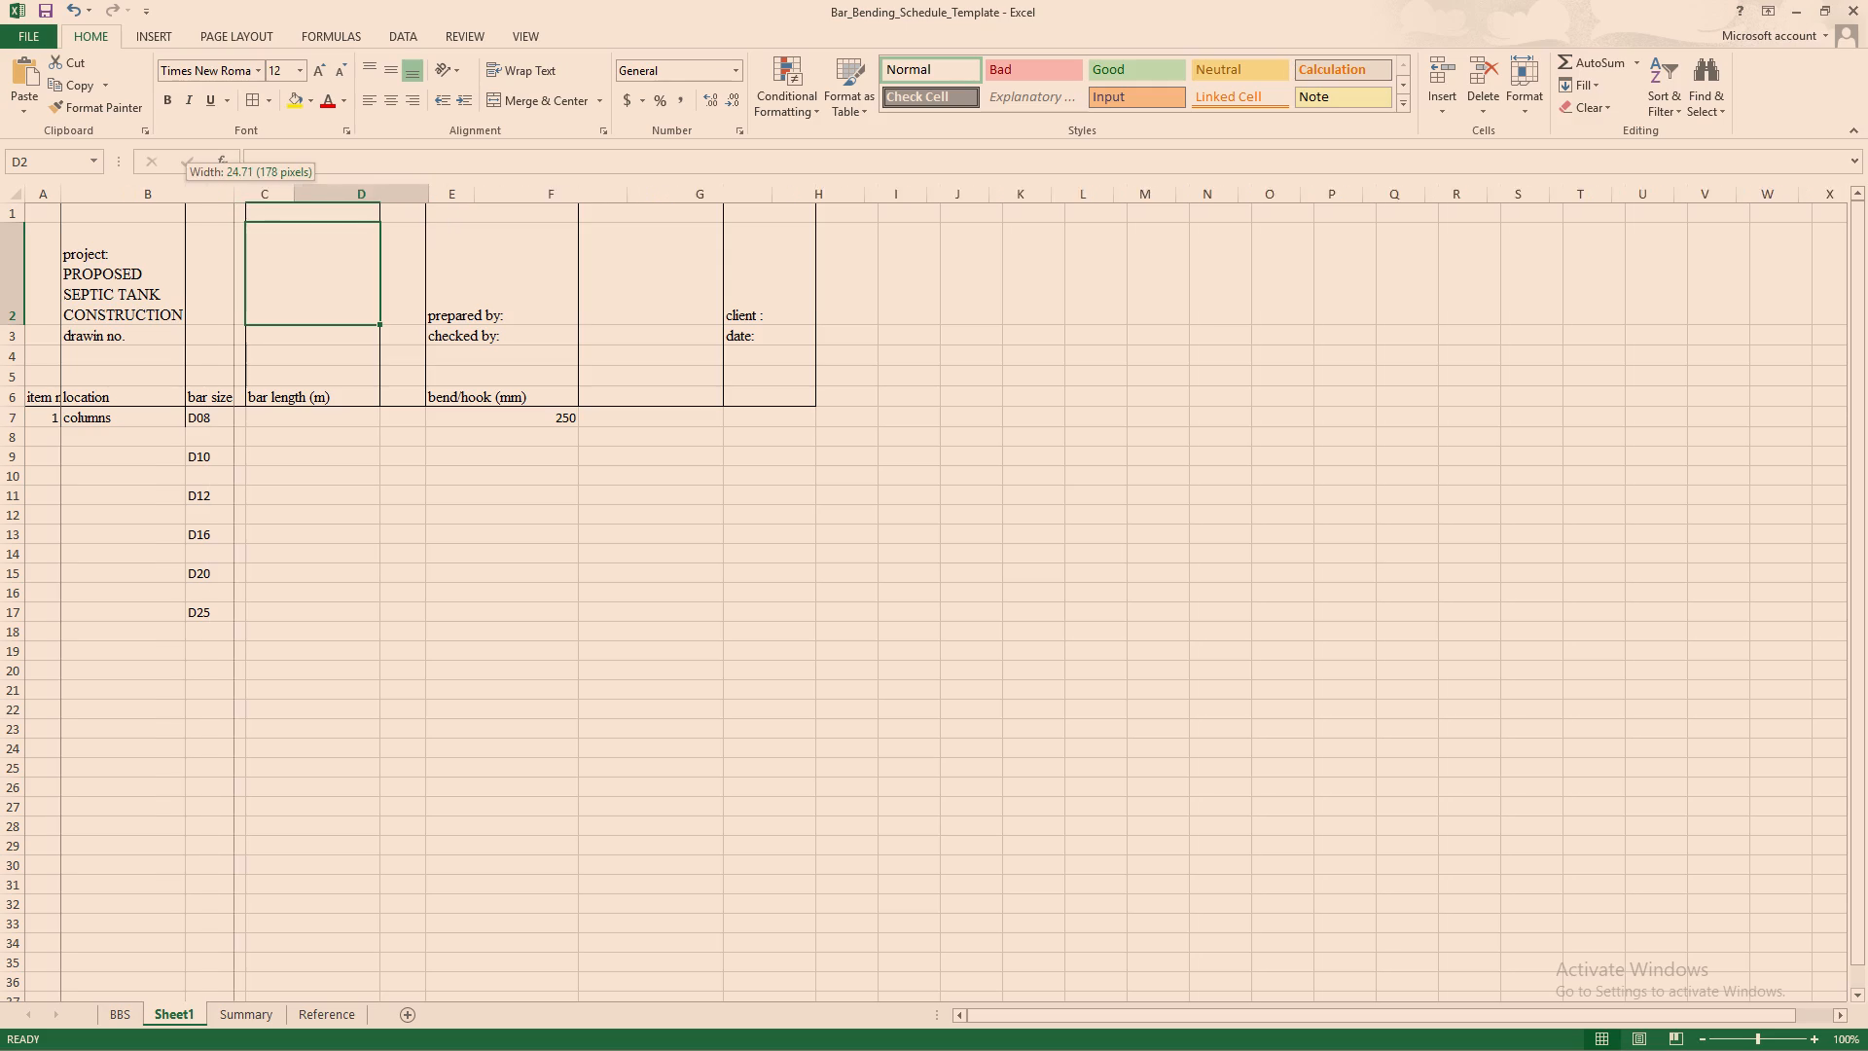
left_click_drag(243, 200, 257, 201)
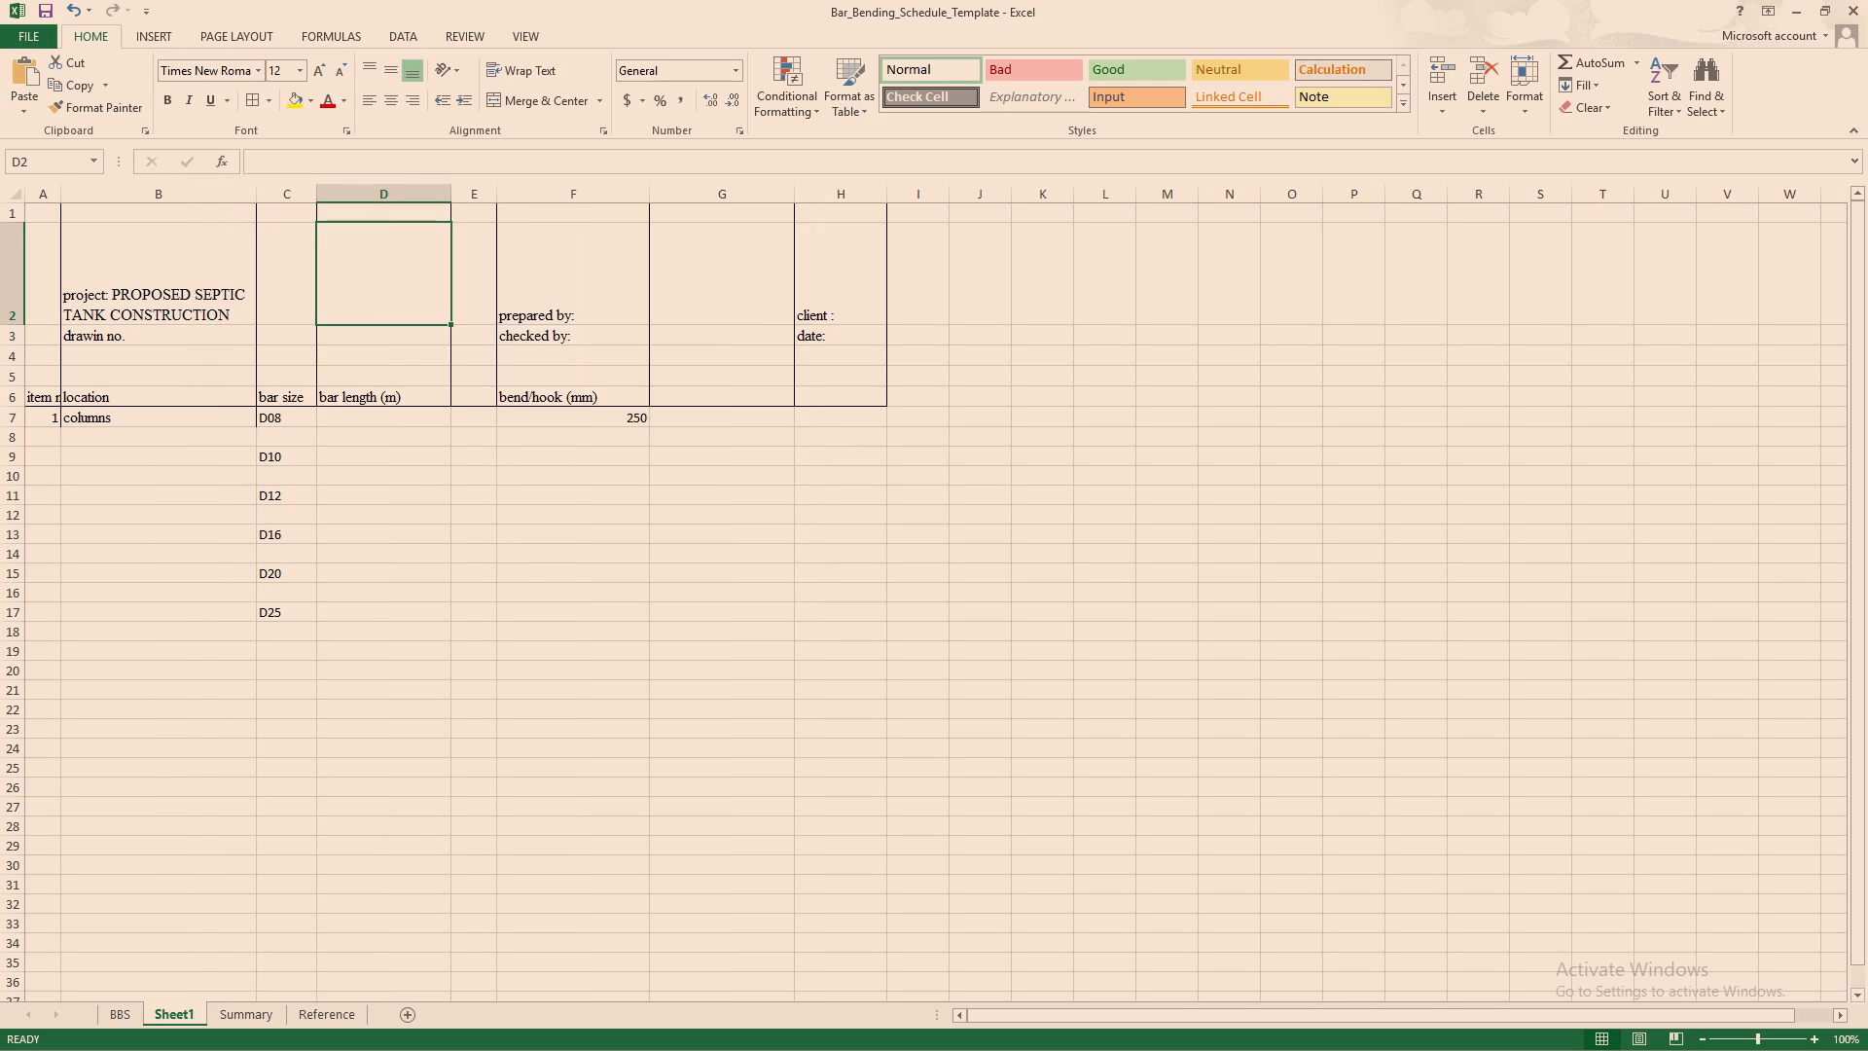
Fill in the header details: drawing no. 01, prepared by RJ, checked by NNB, and date 01/11/26.
left_click(423, 486)
left_click(203, 344)
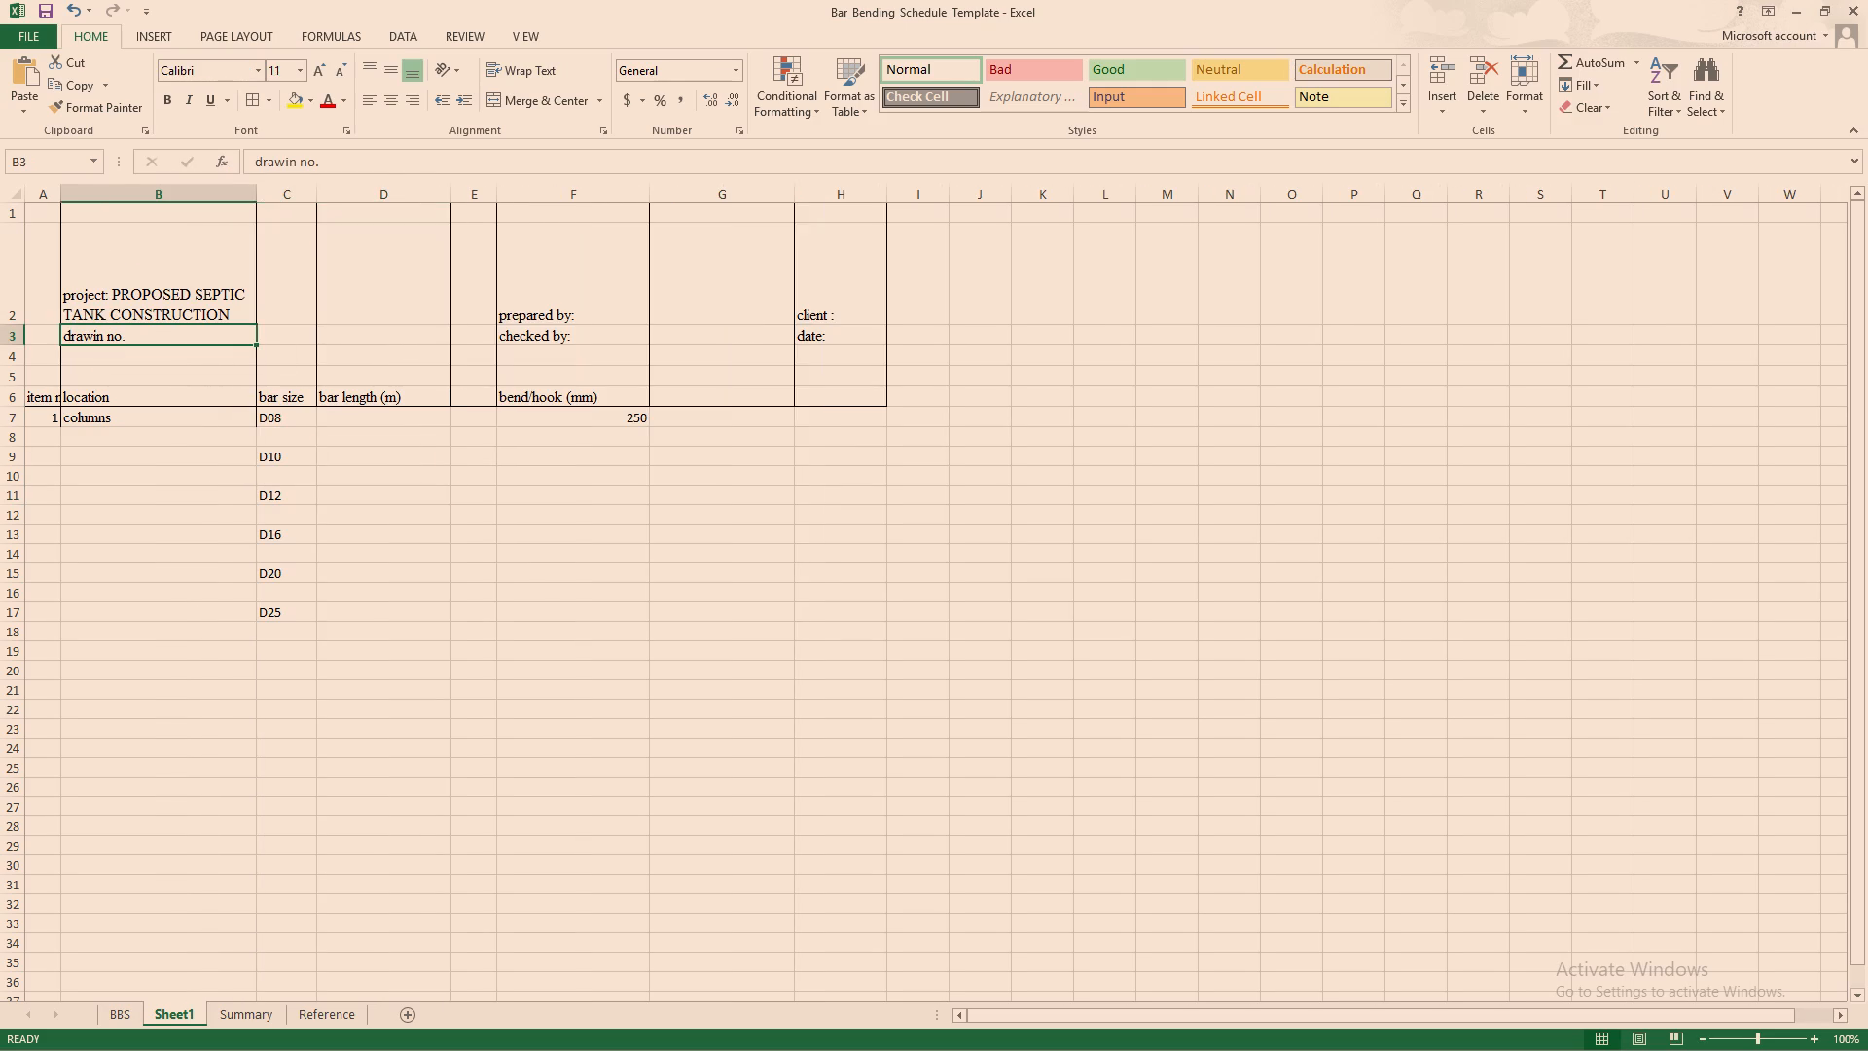
left_click(106, 297)
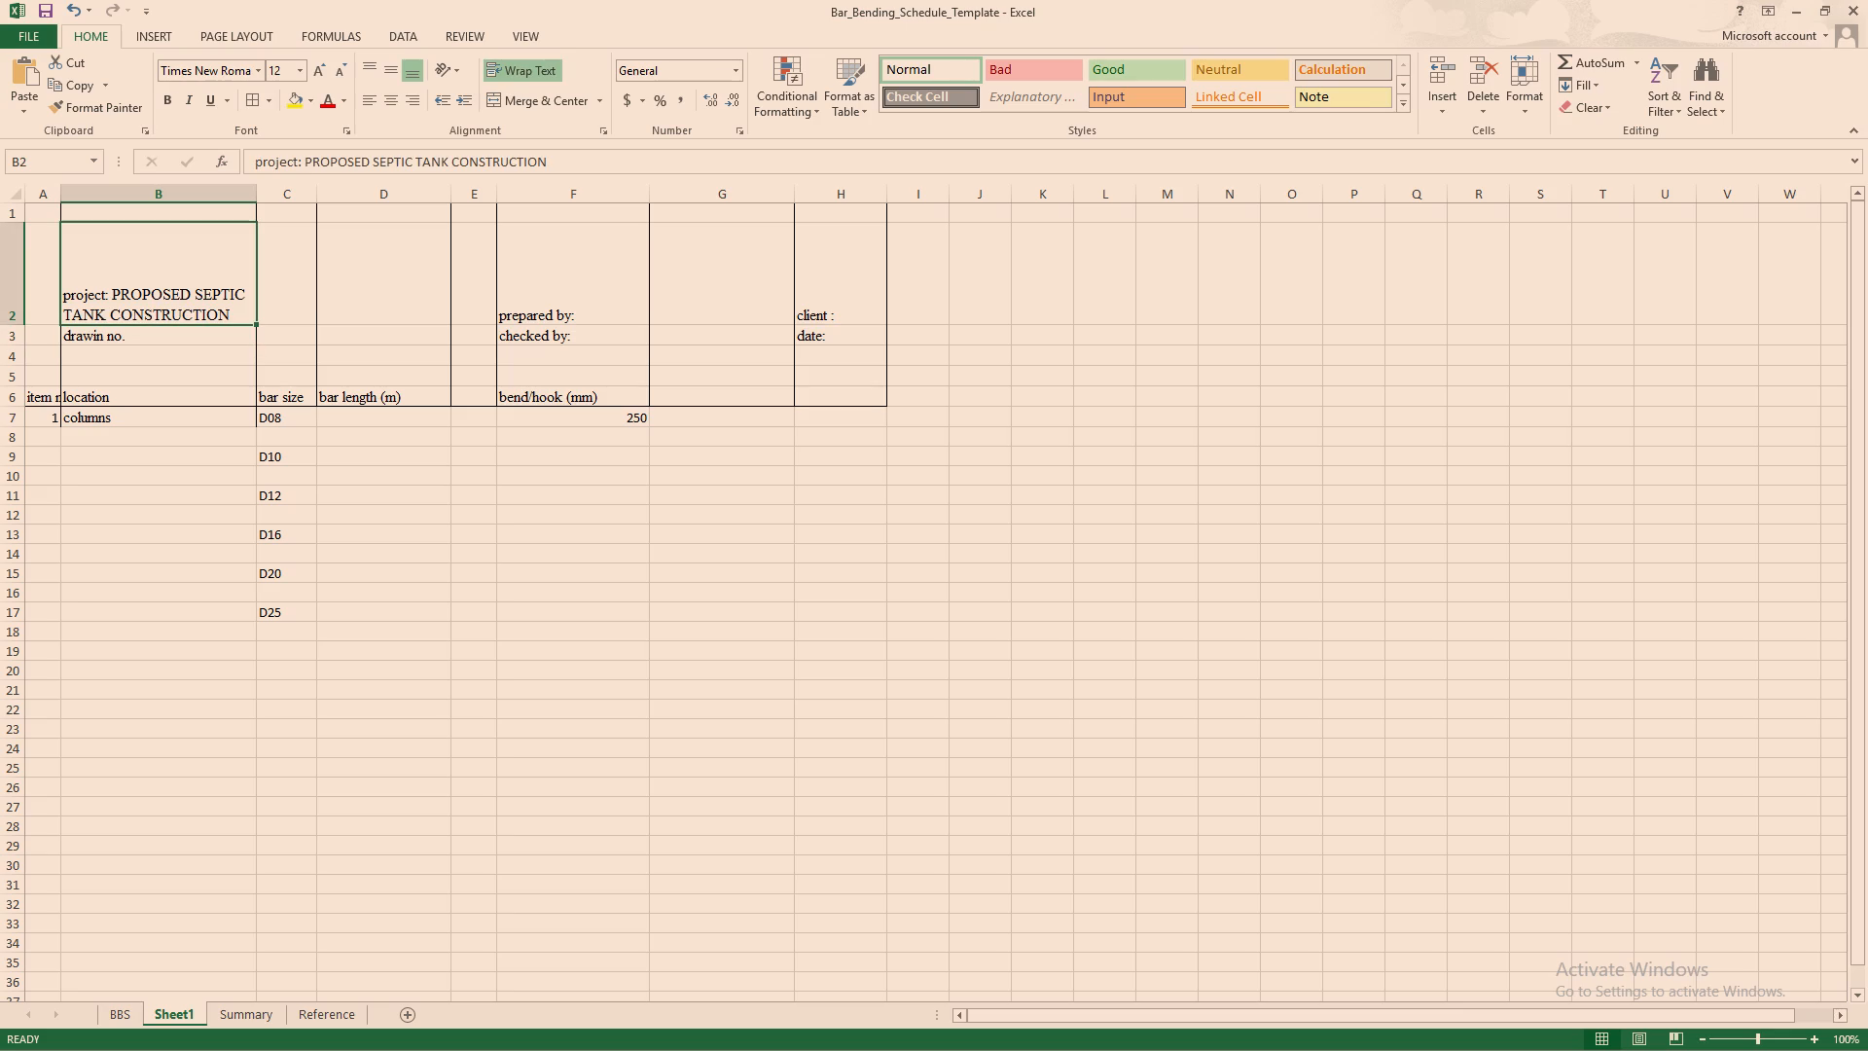
left_click(149, 341)
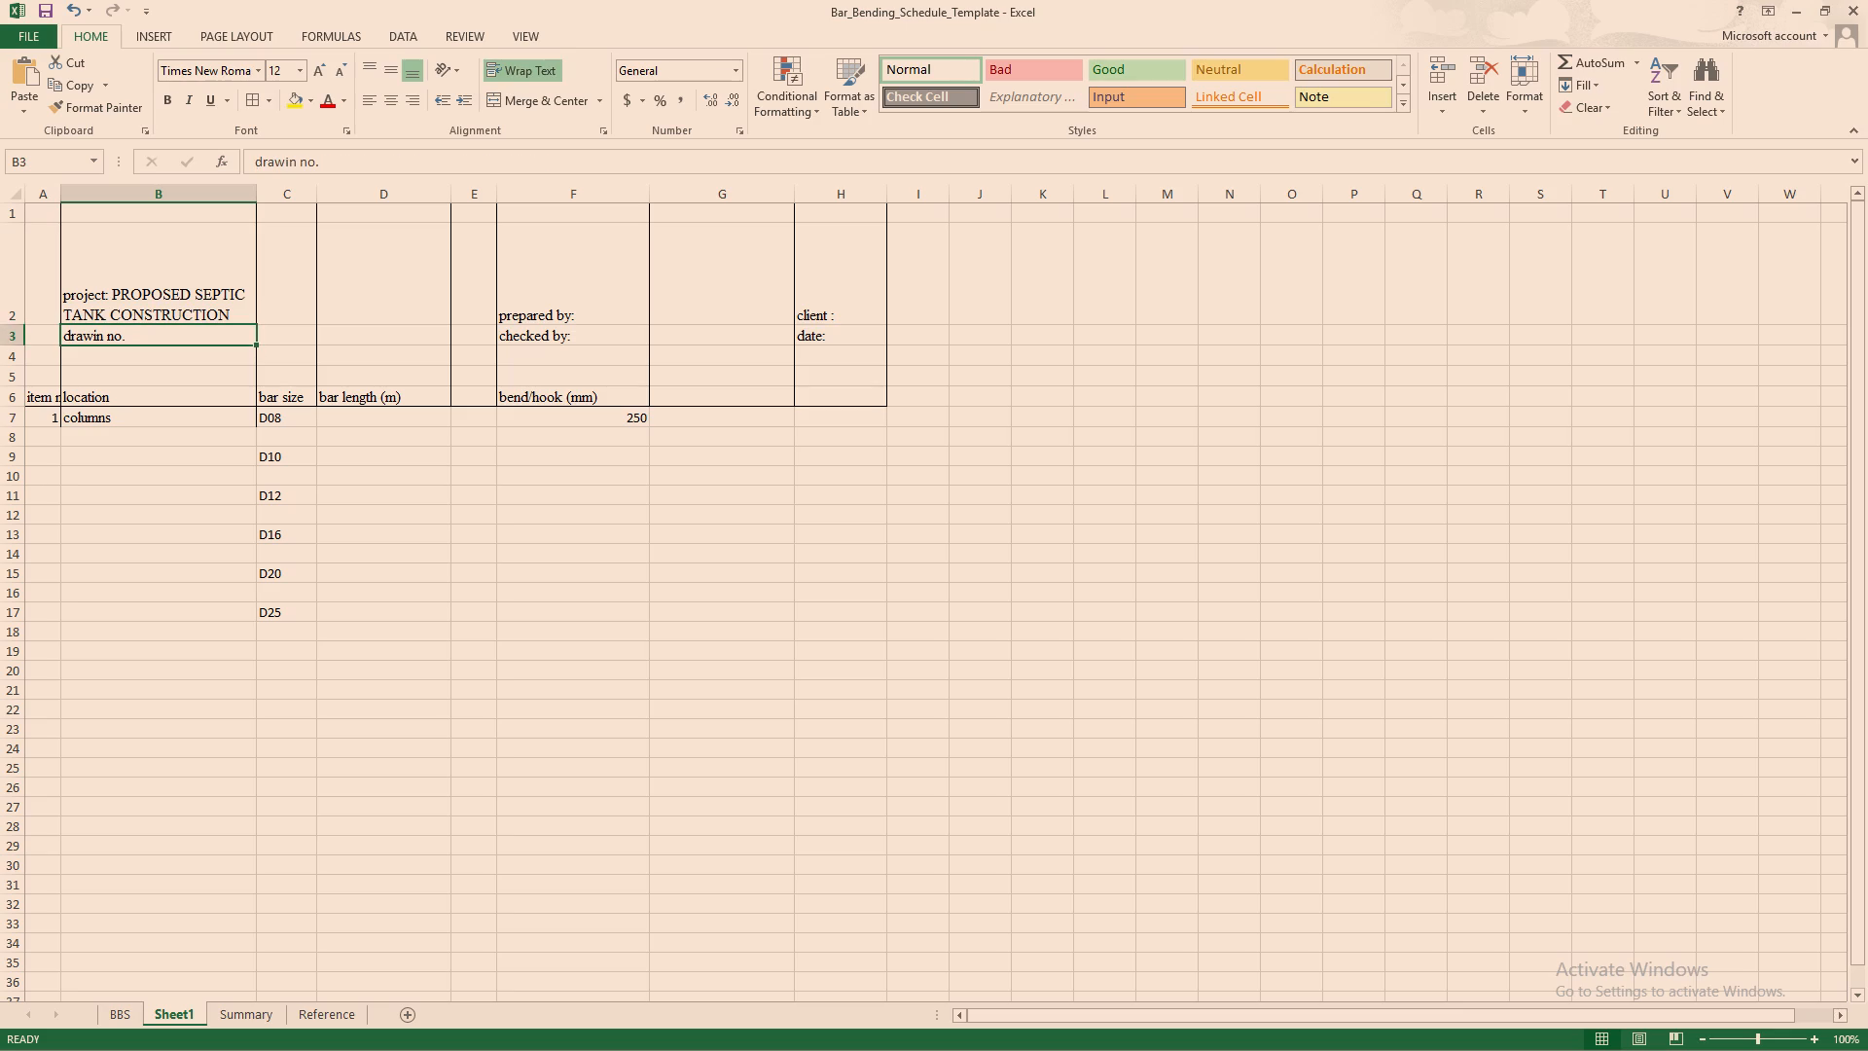
Add the number 01 after the drawing number label in B3.
left_click(342, 164)
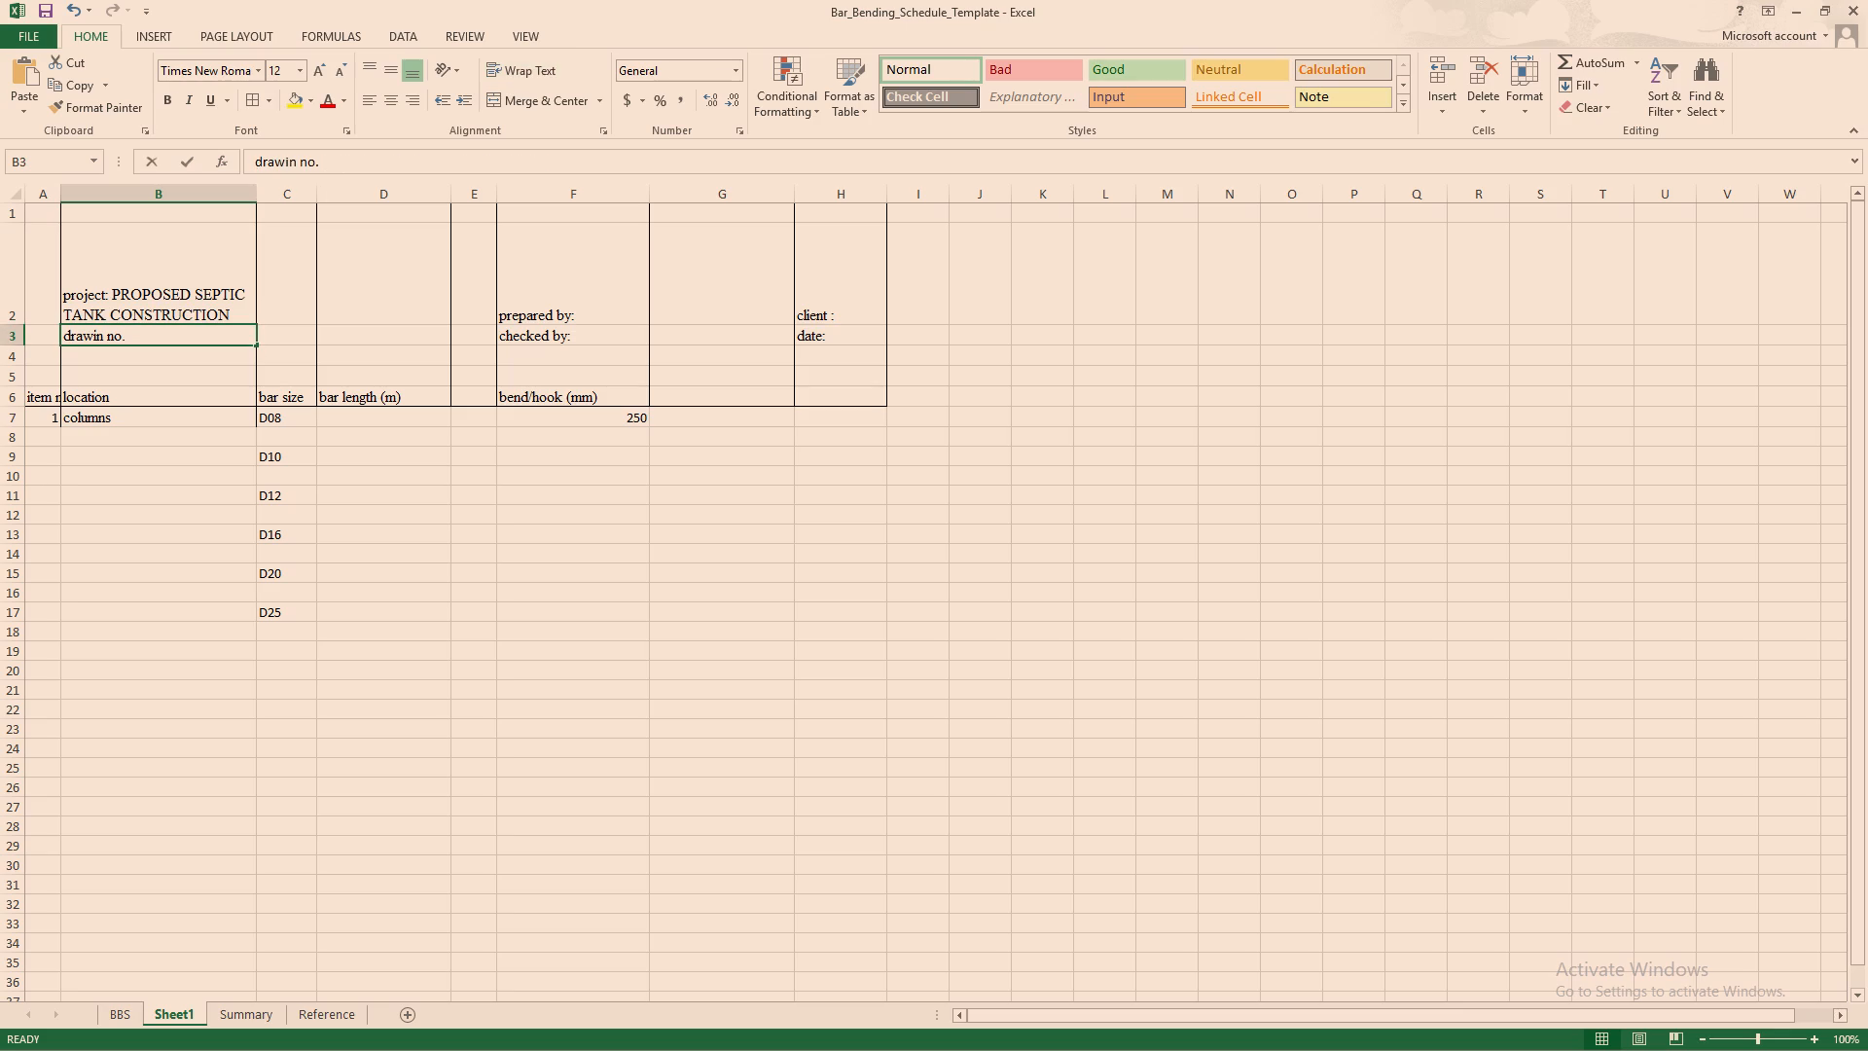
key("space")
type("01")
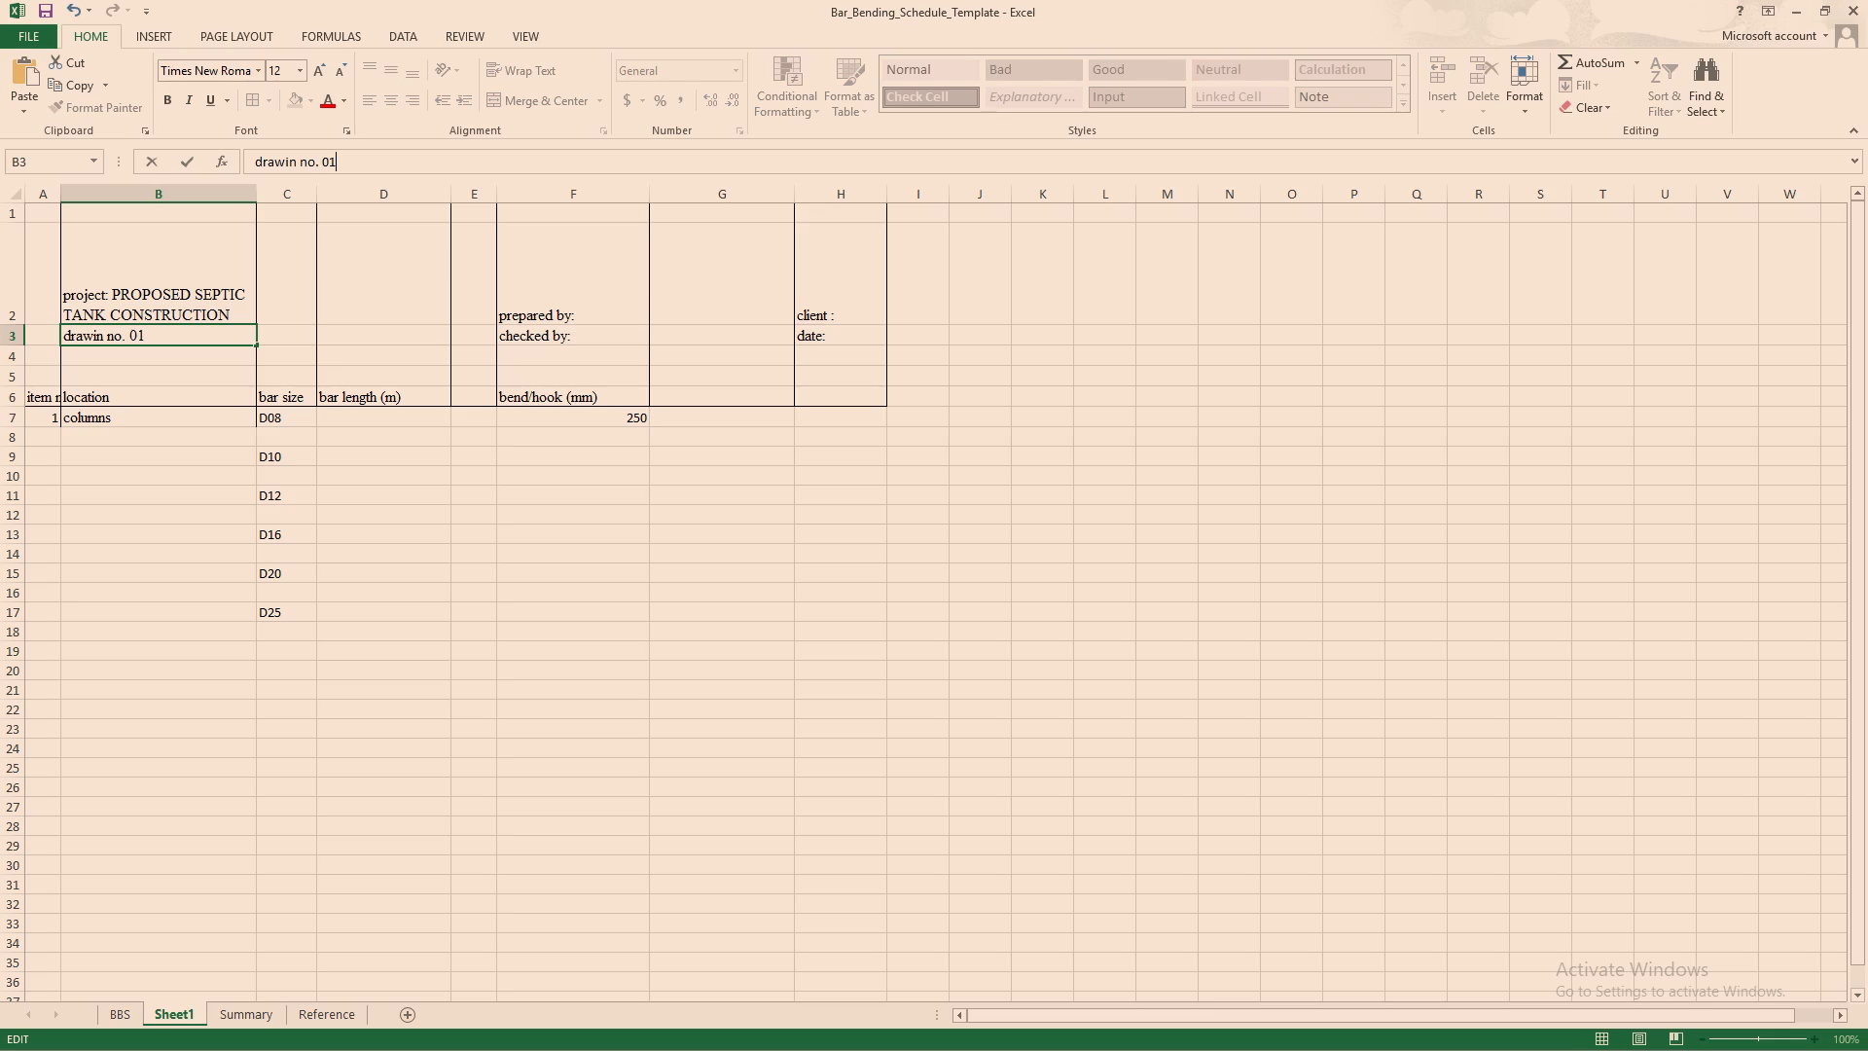
left_click(345, 351)
Add the initials RJ after the prepared by label in F2 and NNB after the checked by label in F3.
left_click(605, 314)
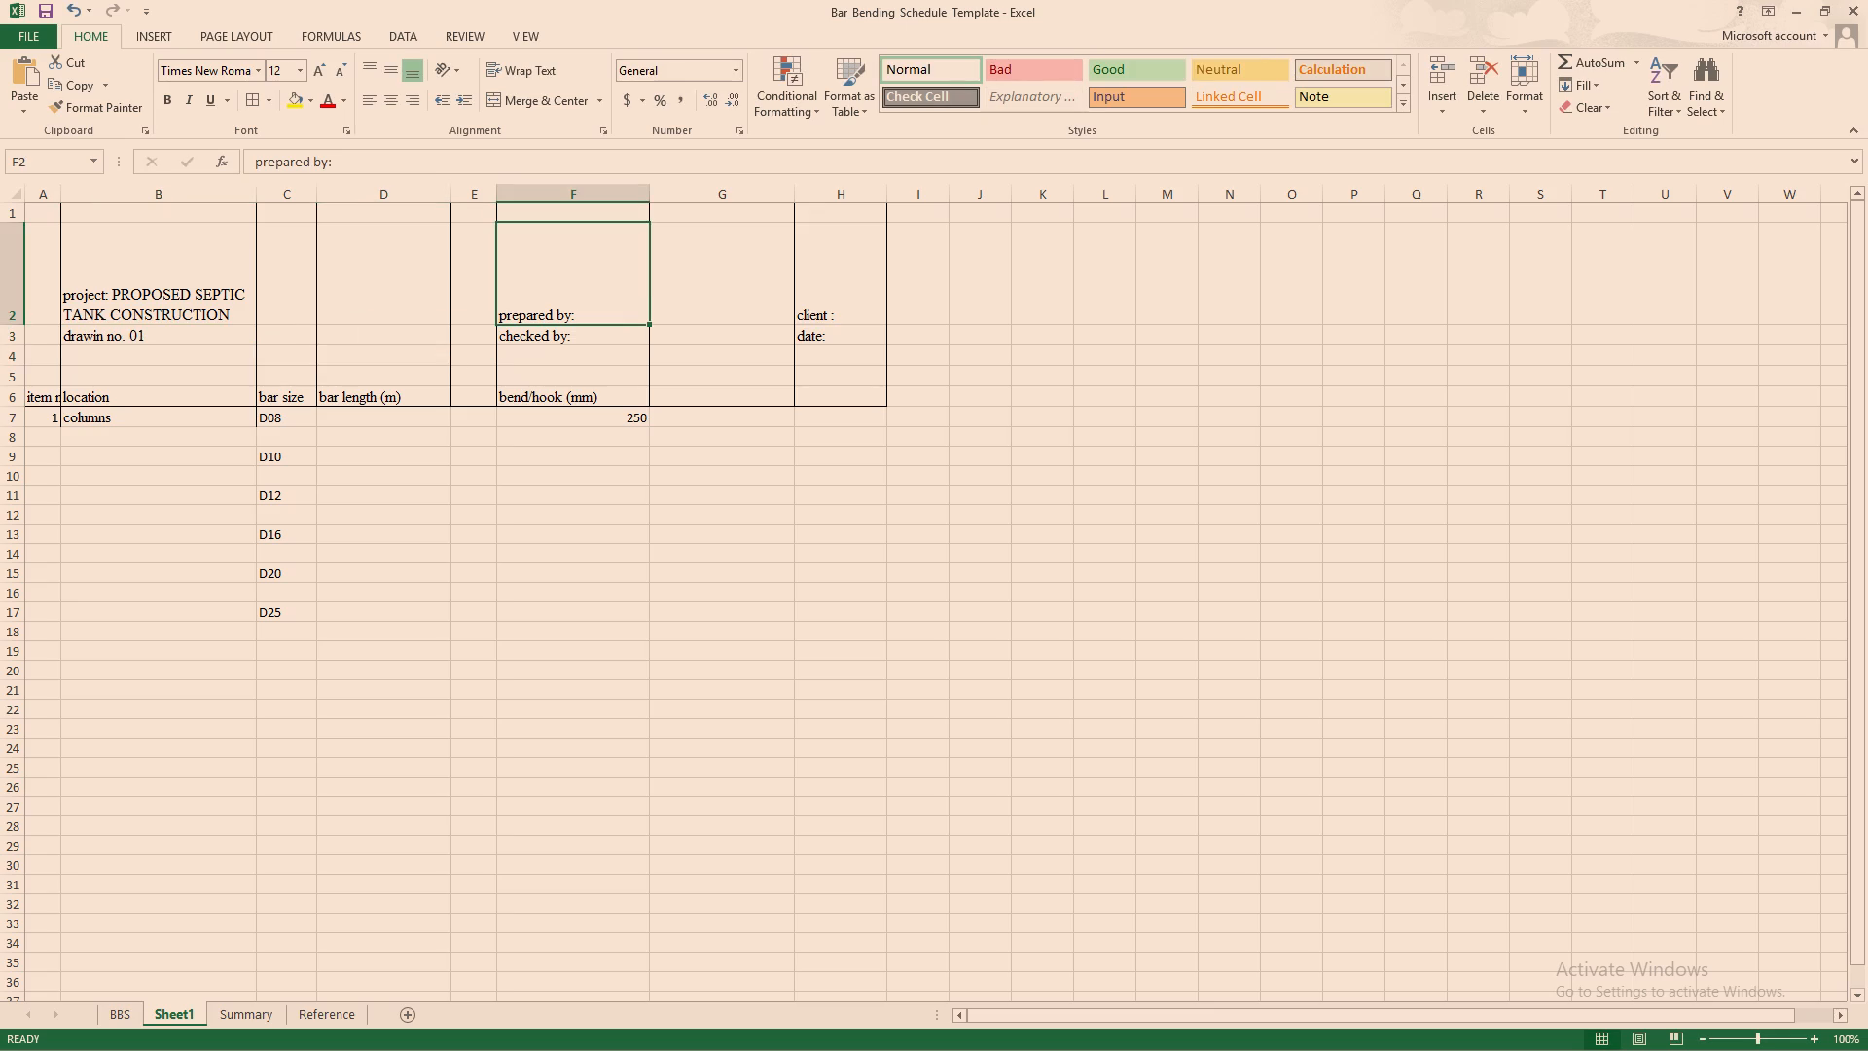
left_click(397, 155)
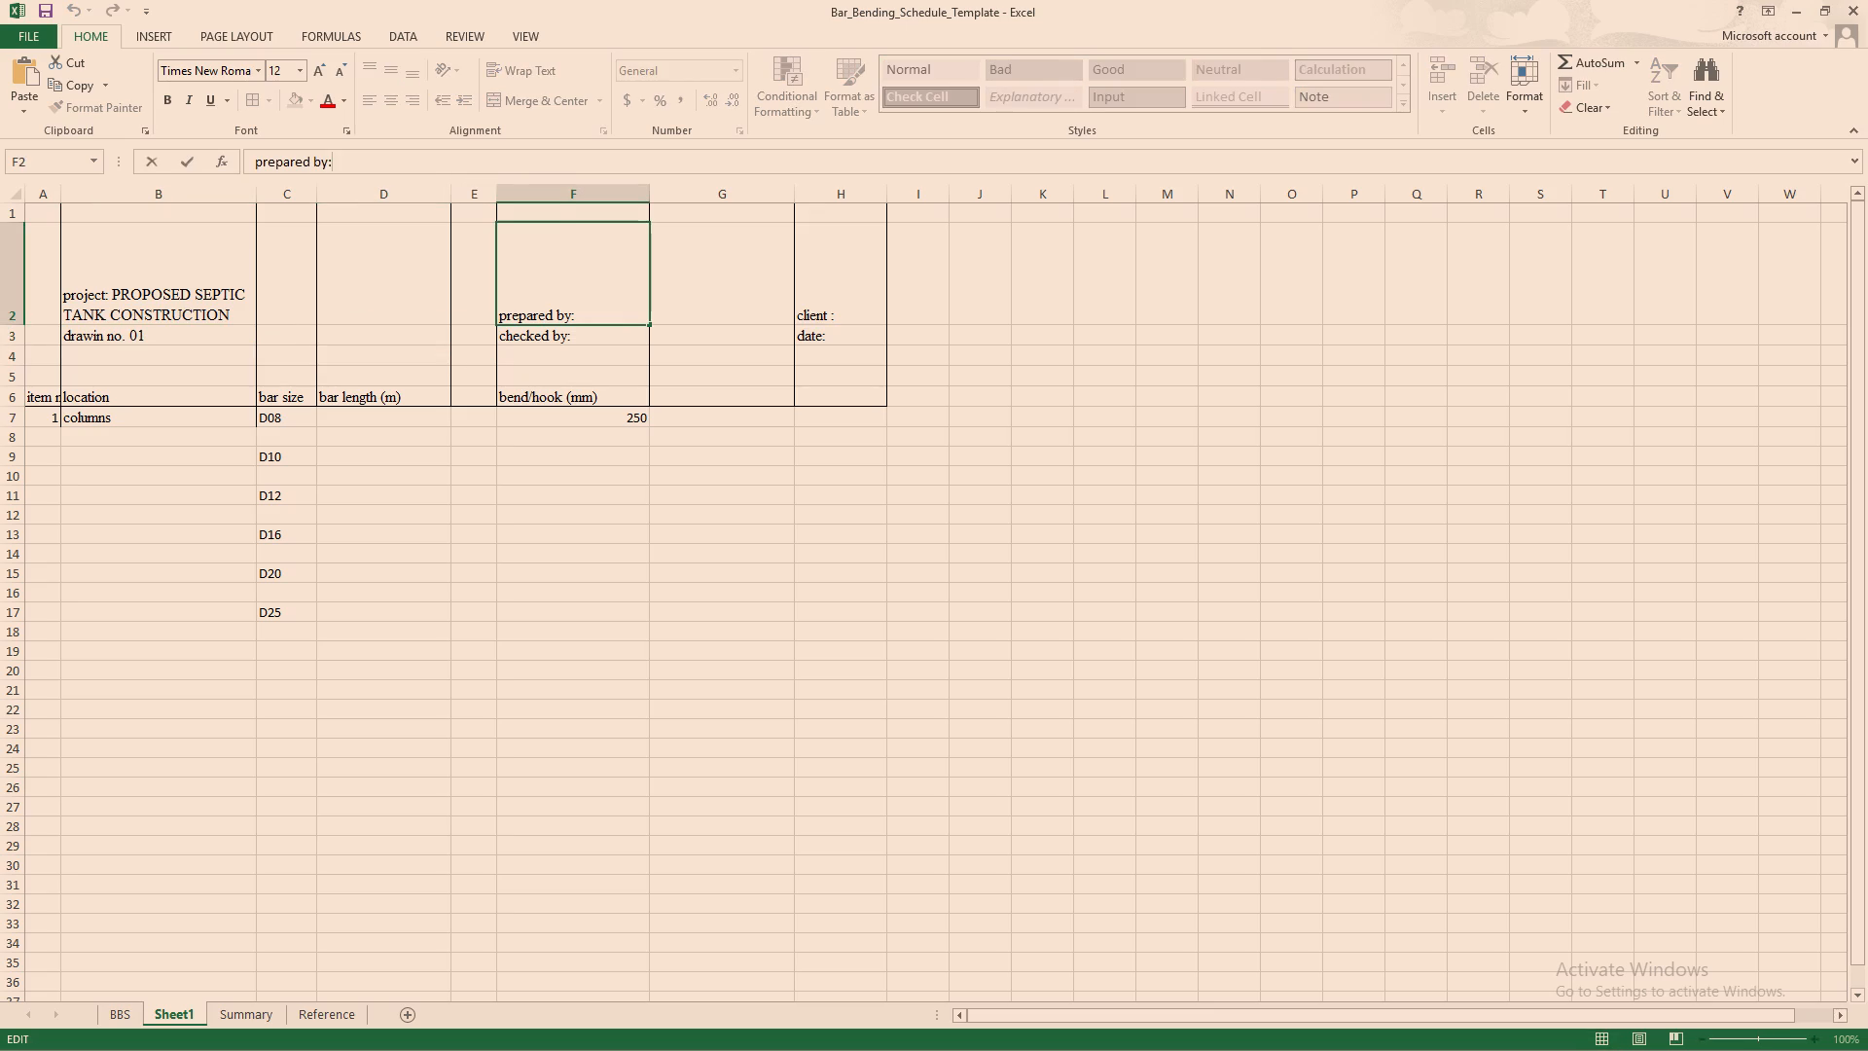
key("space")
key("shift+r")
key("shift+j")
key("BackSpace")
key("BackSpace")
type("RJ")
left_click(609, 336)
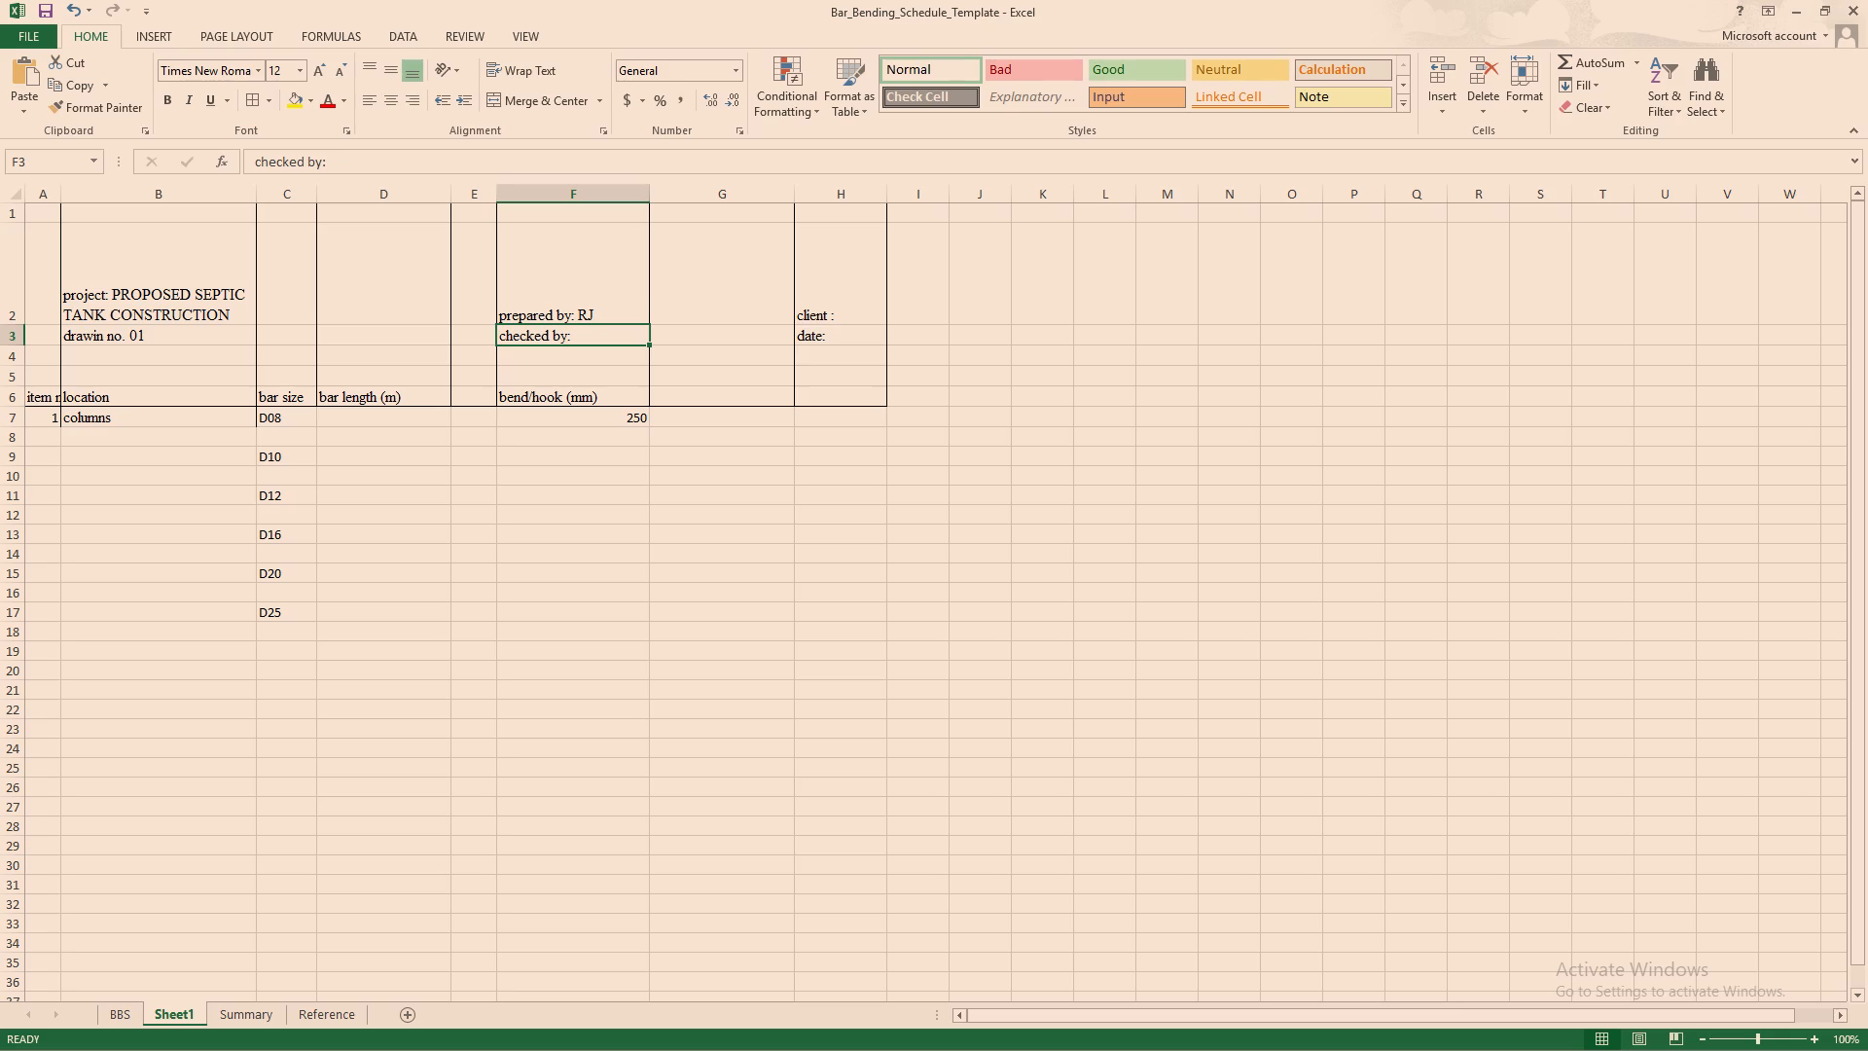
left_click(439, 165)
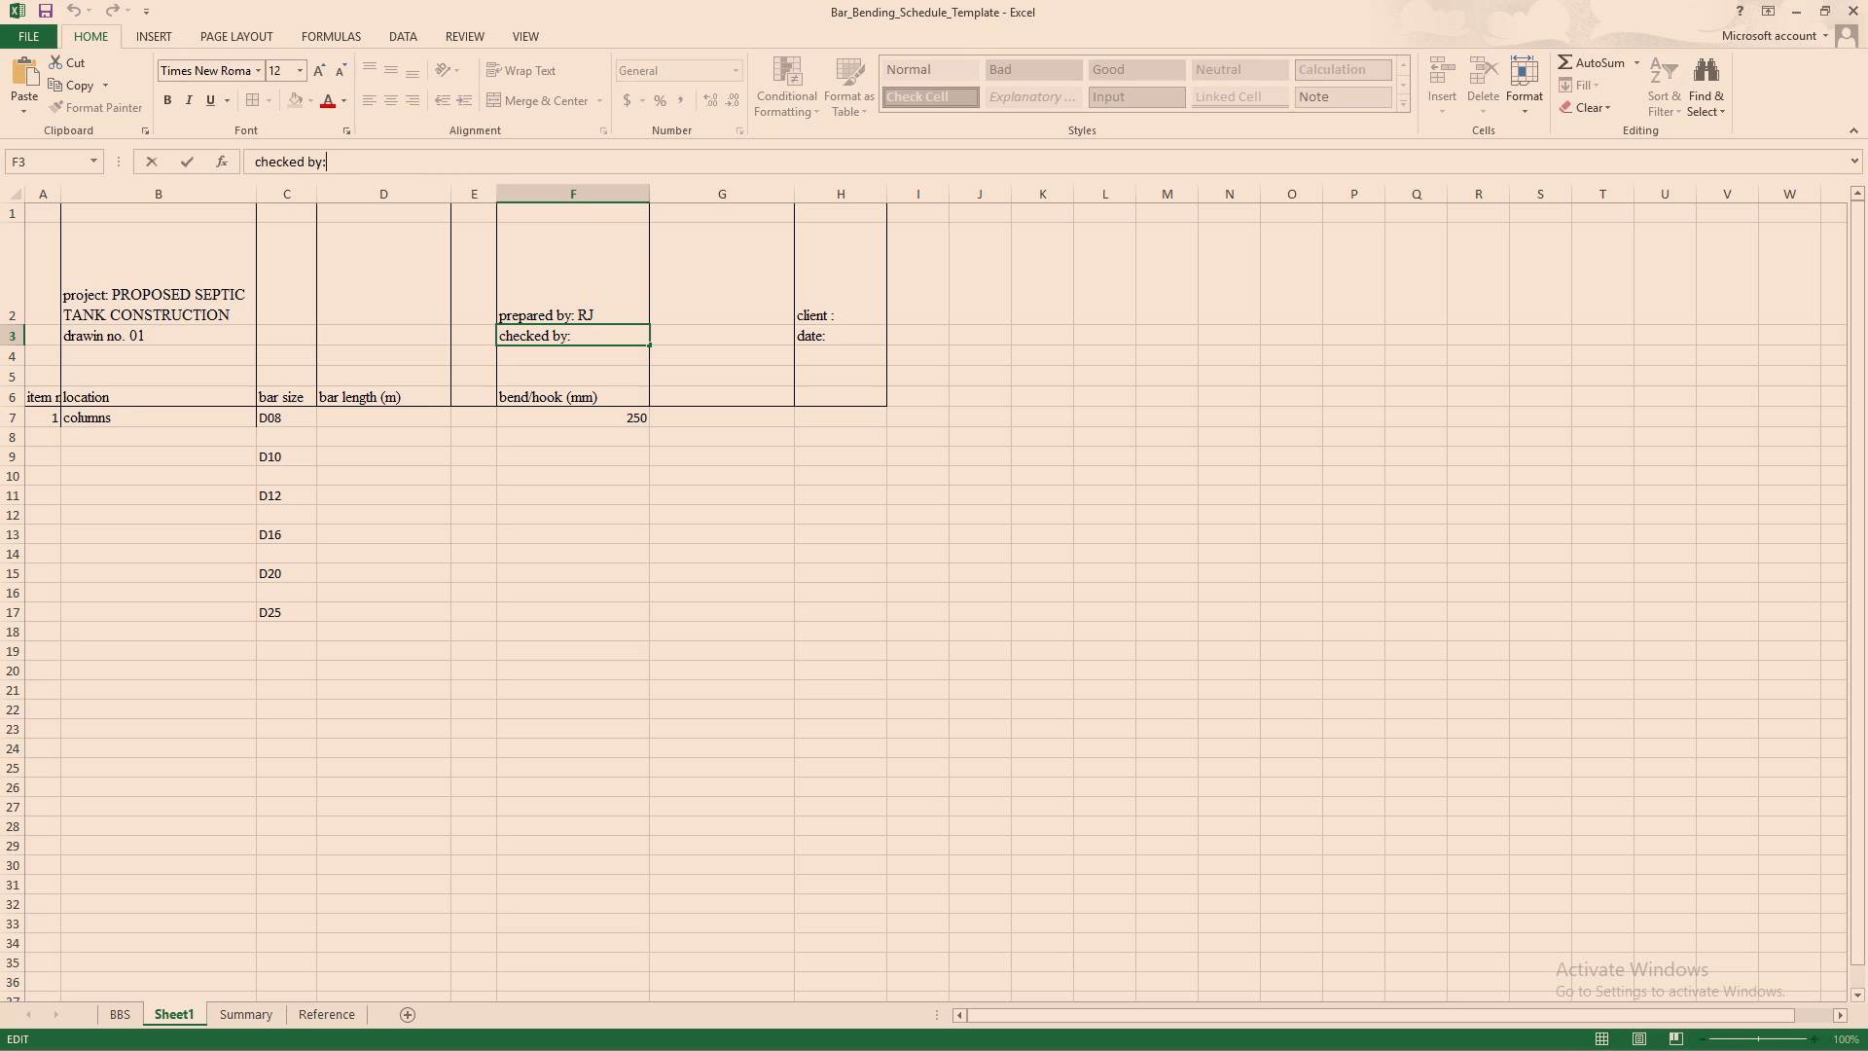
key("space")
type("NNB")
left_click(841, 320)
Add 01/11/26 after the date label in H3.
left_click(849, 342)
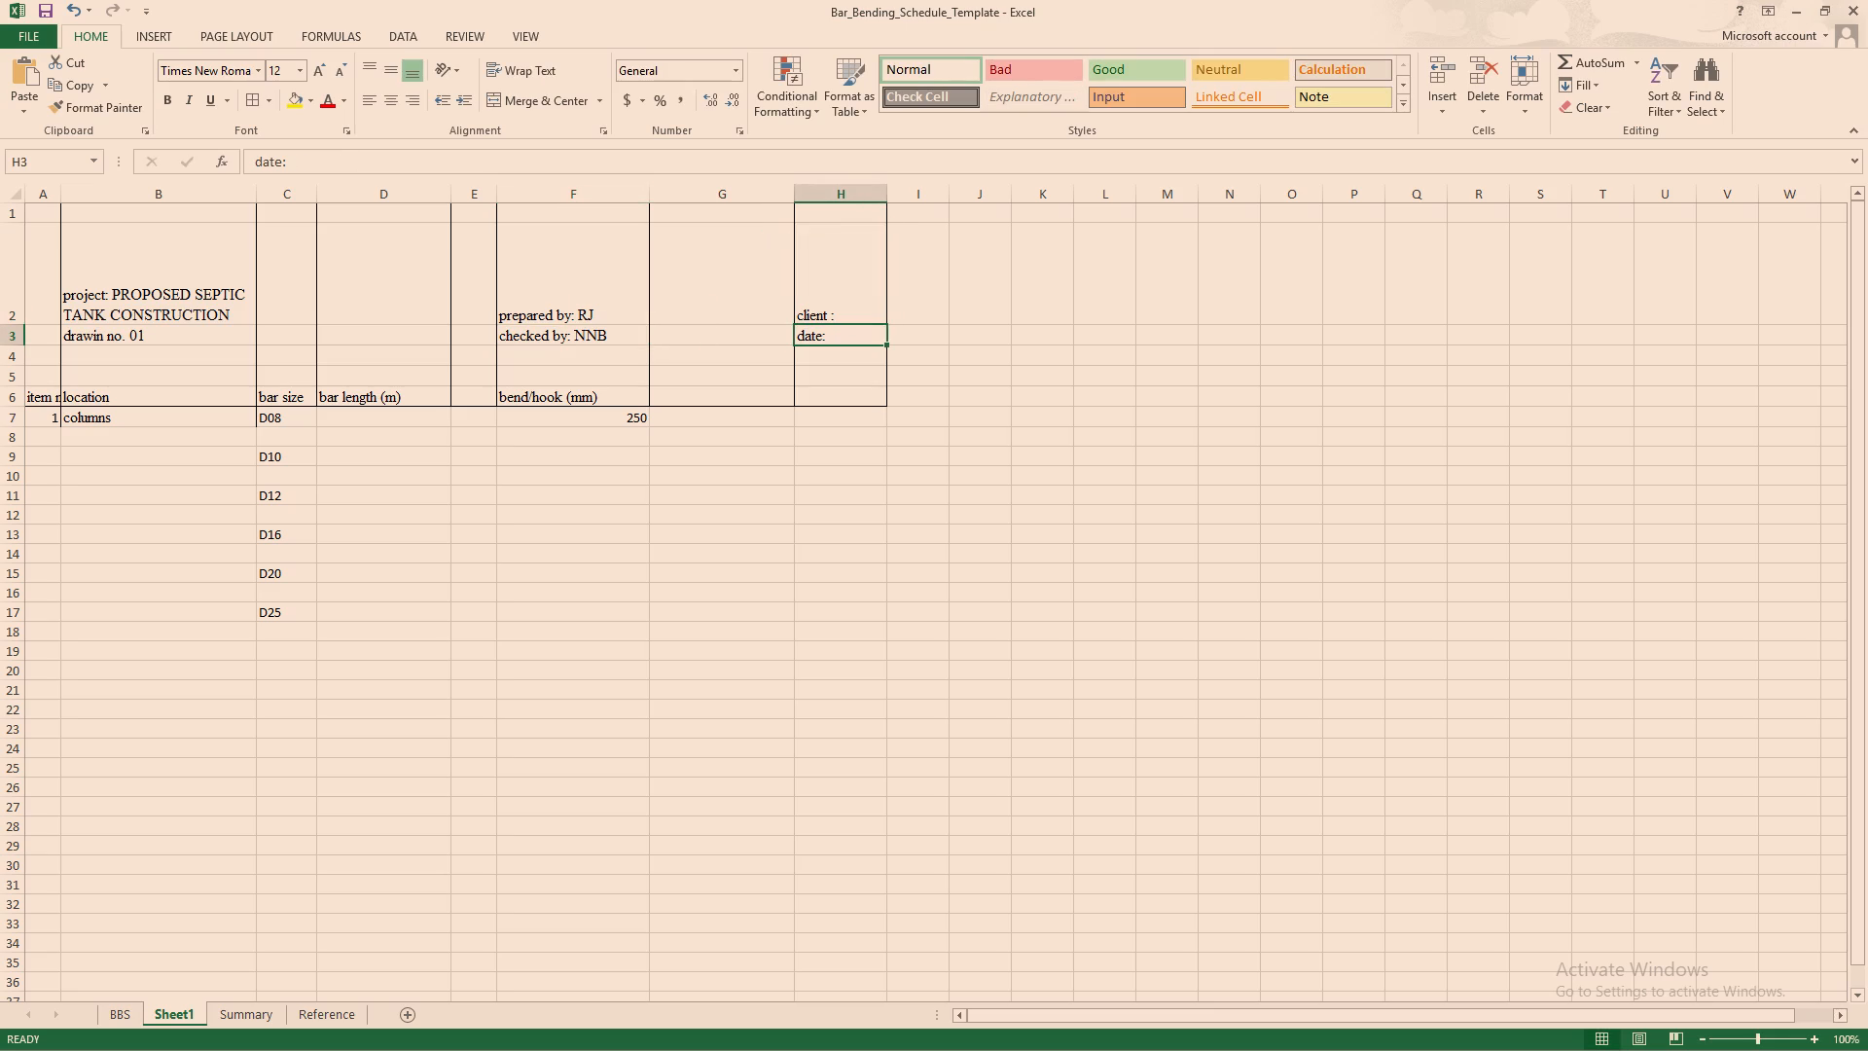
left_click(294, 163)
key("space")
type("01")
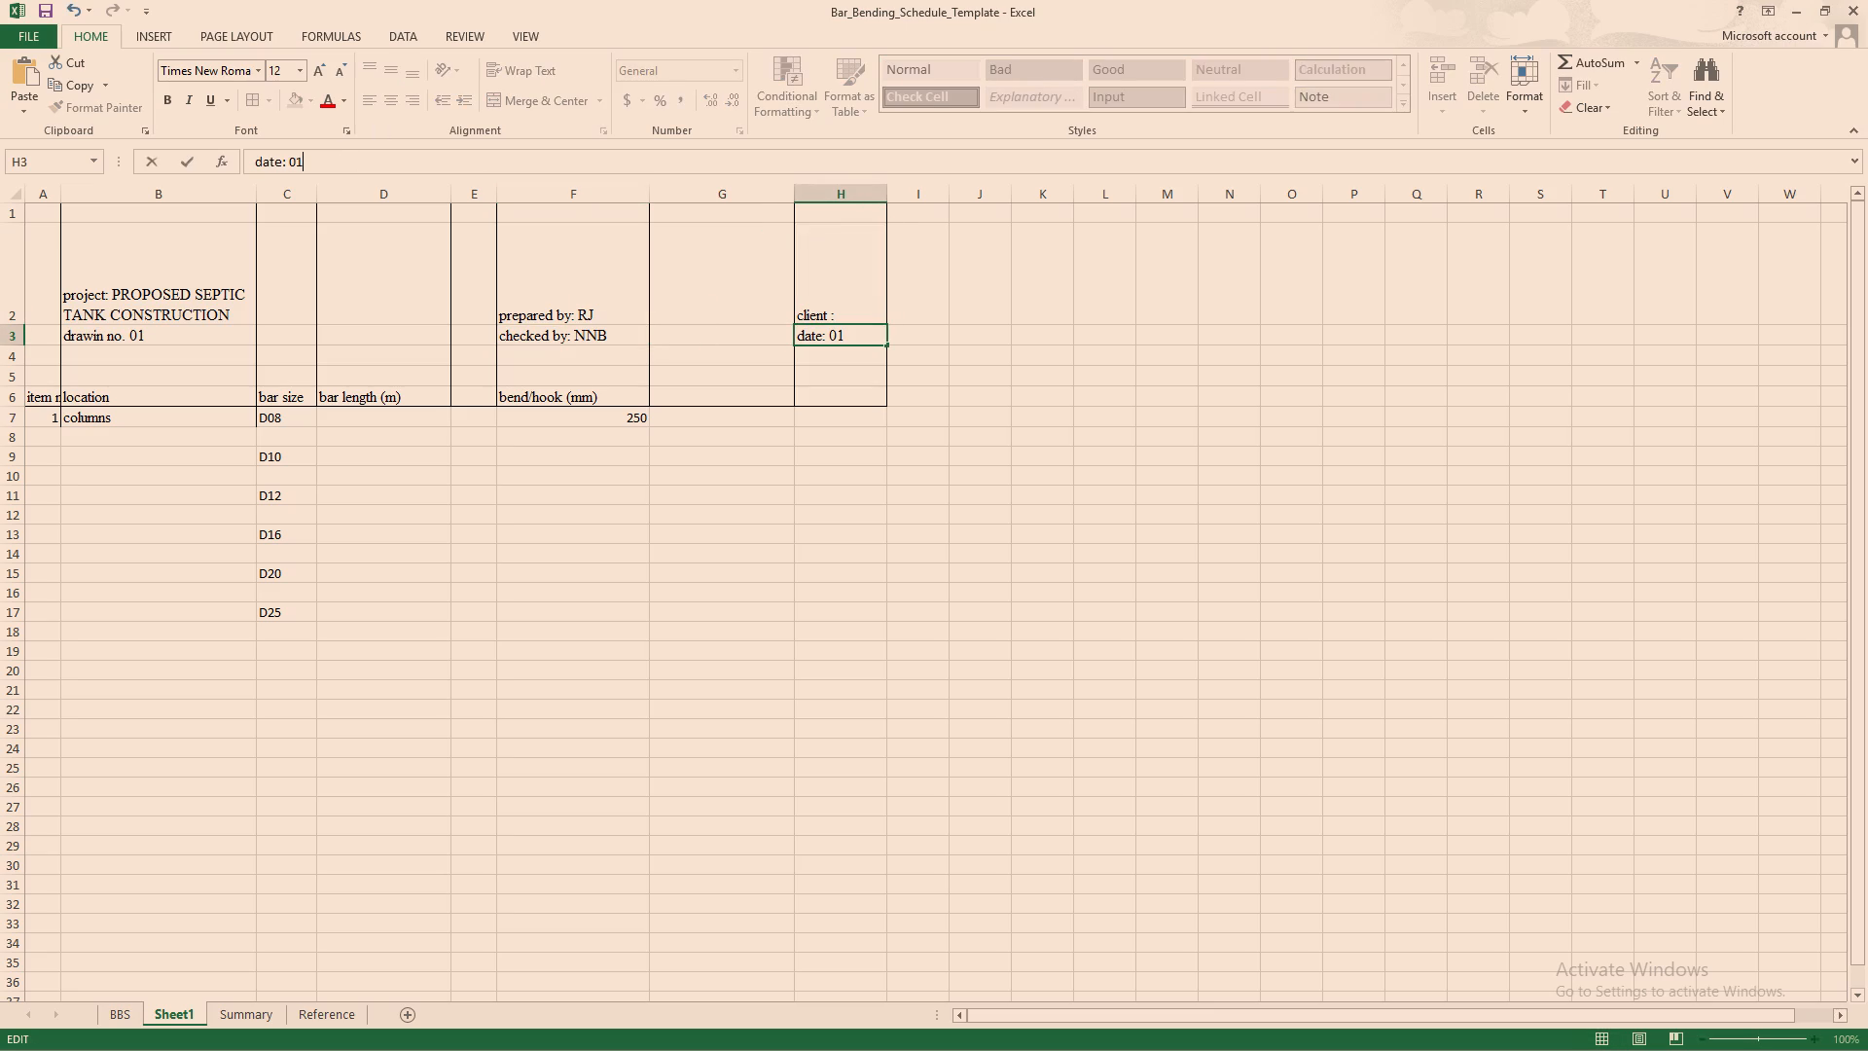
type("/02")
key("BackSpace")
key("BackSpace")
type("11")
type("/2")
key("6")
left_click(731, 396)
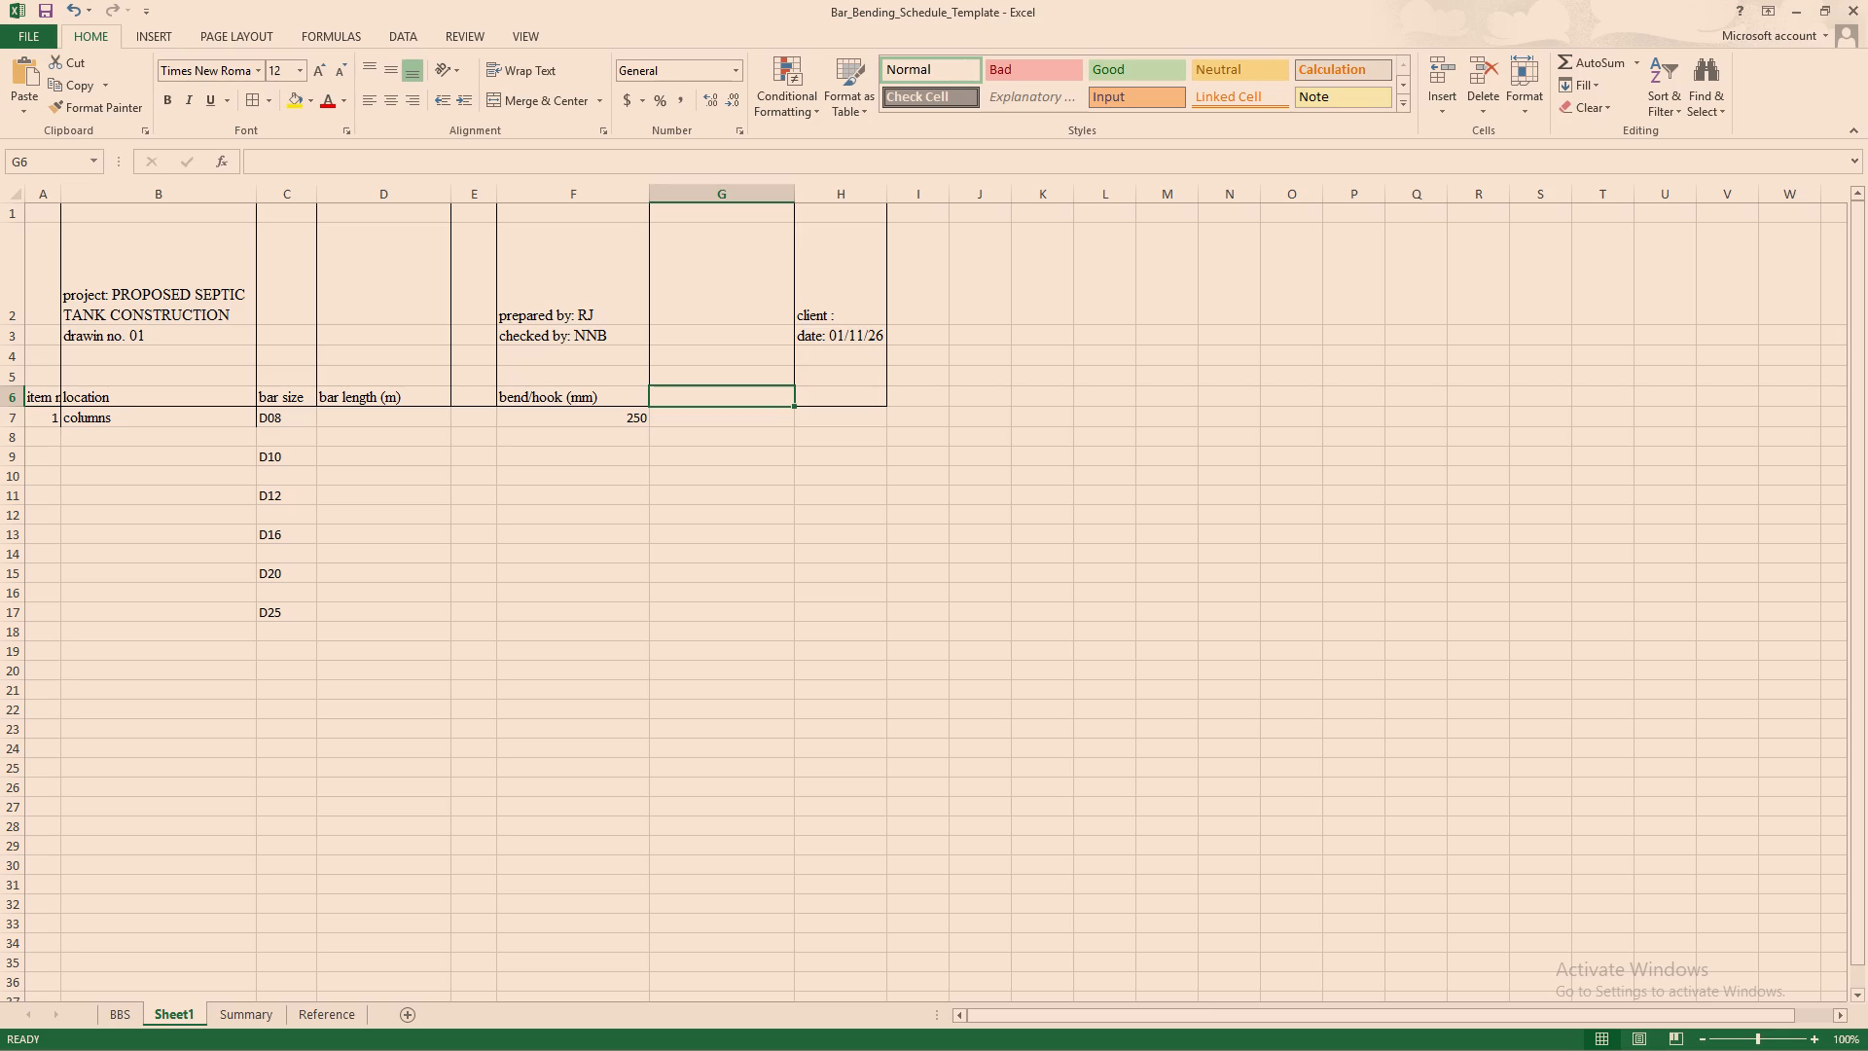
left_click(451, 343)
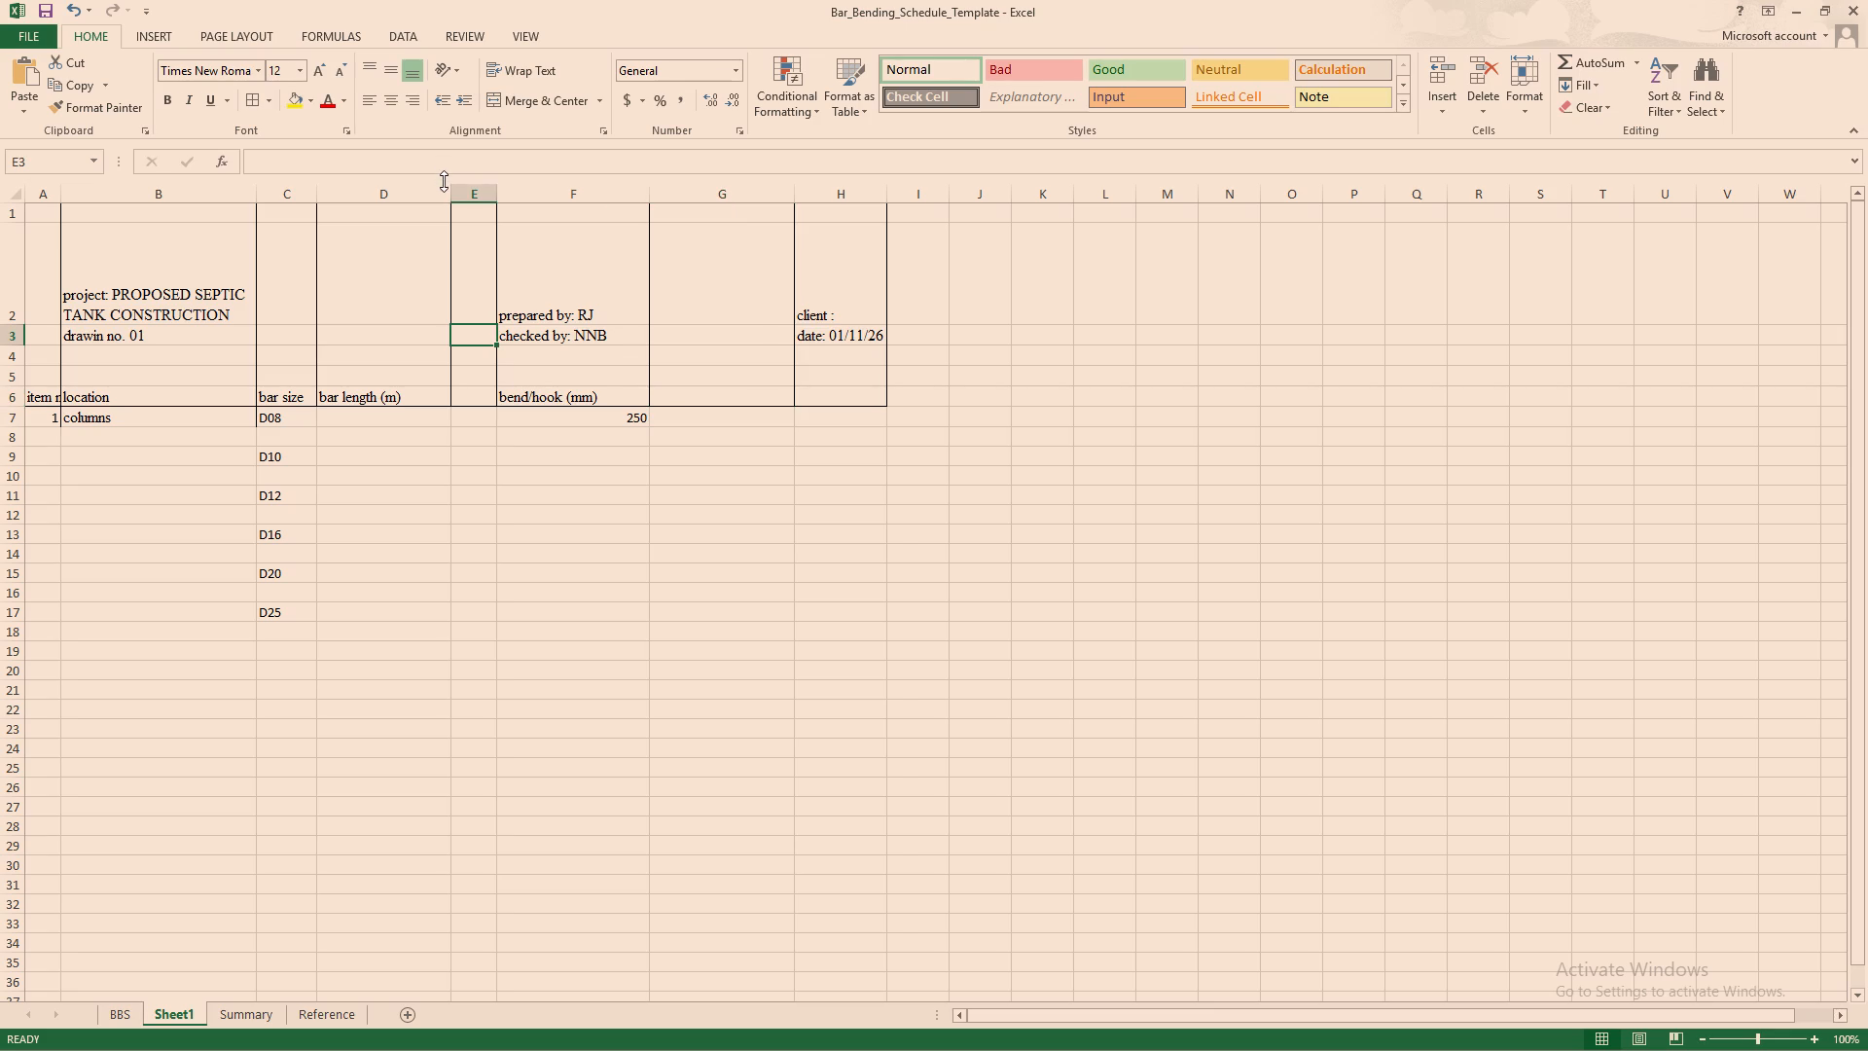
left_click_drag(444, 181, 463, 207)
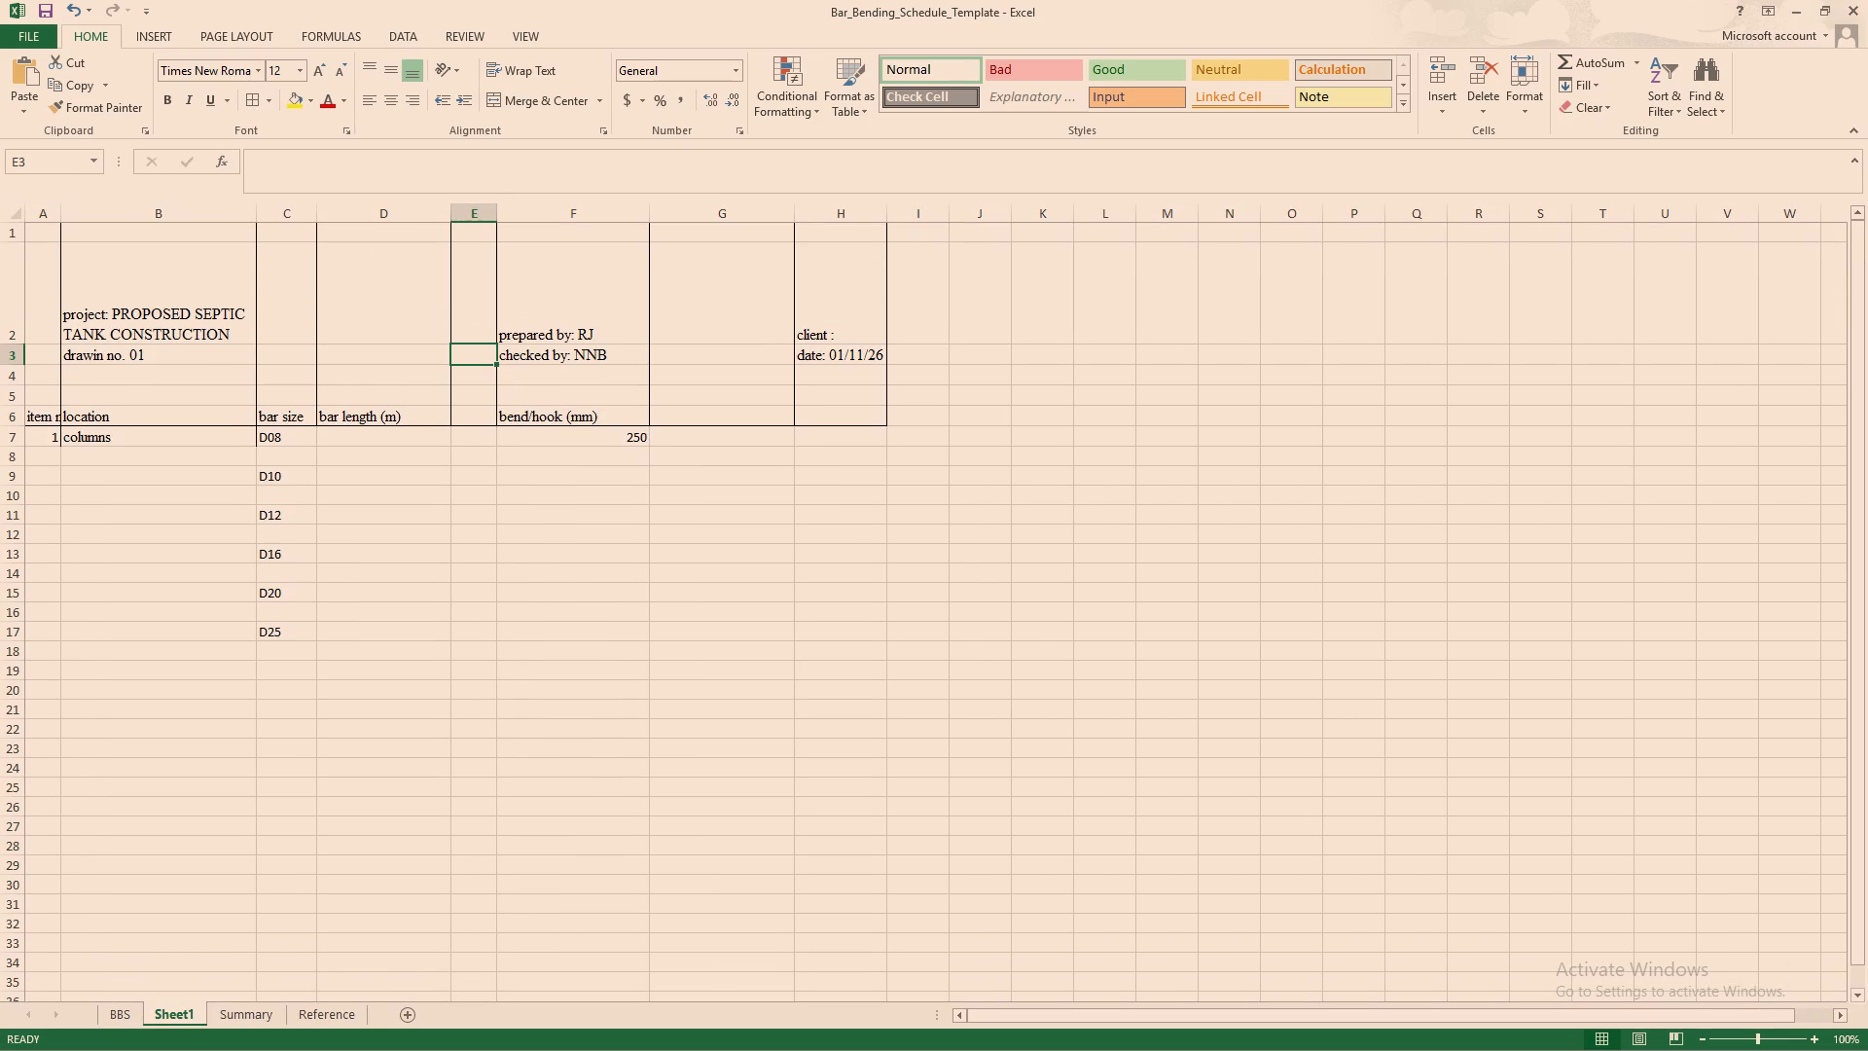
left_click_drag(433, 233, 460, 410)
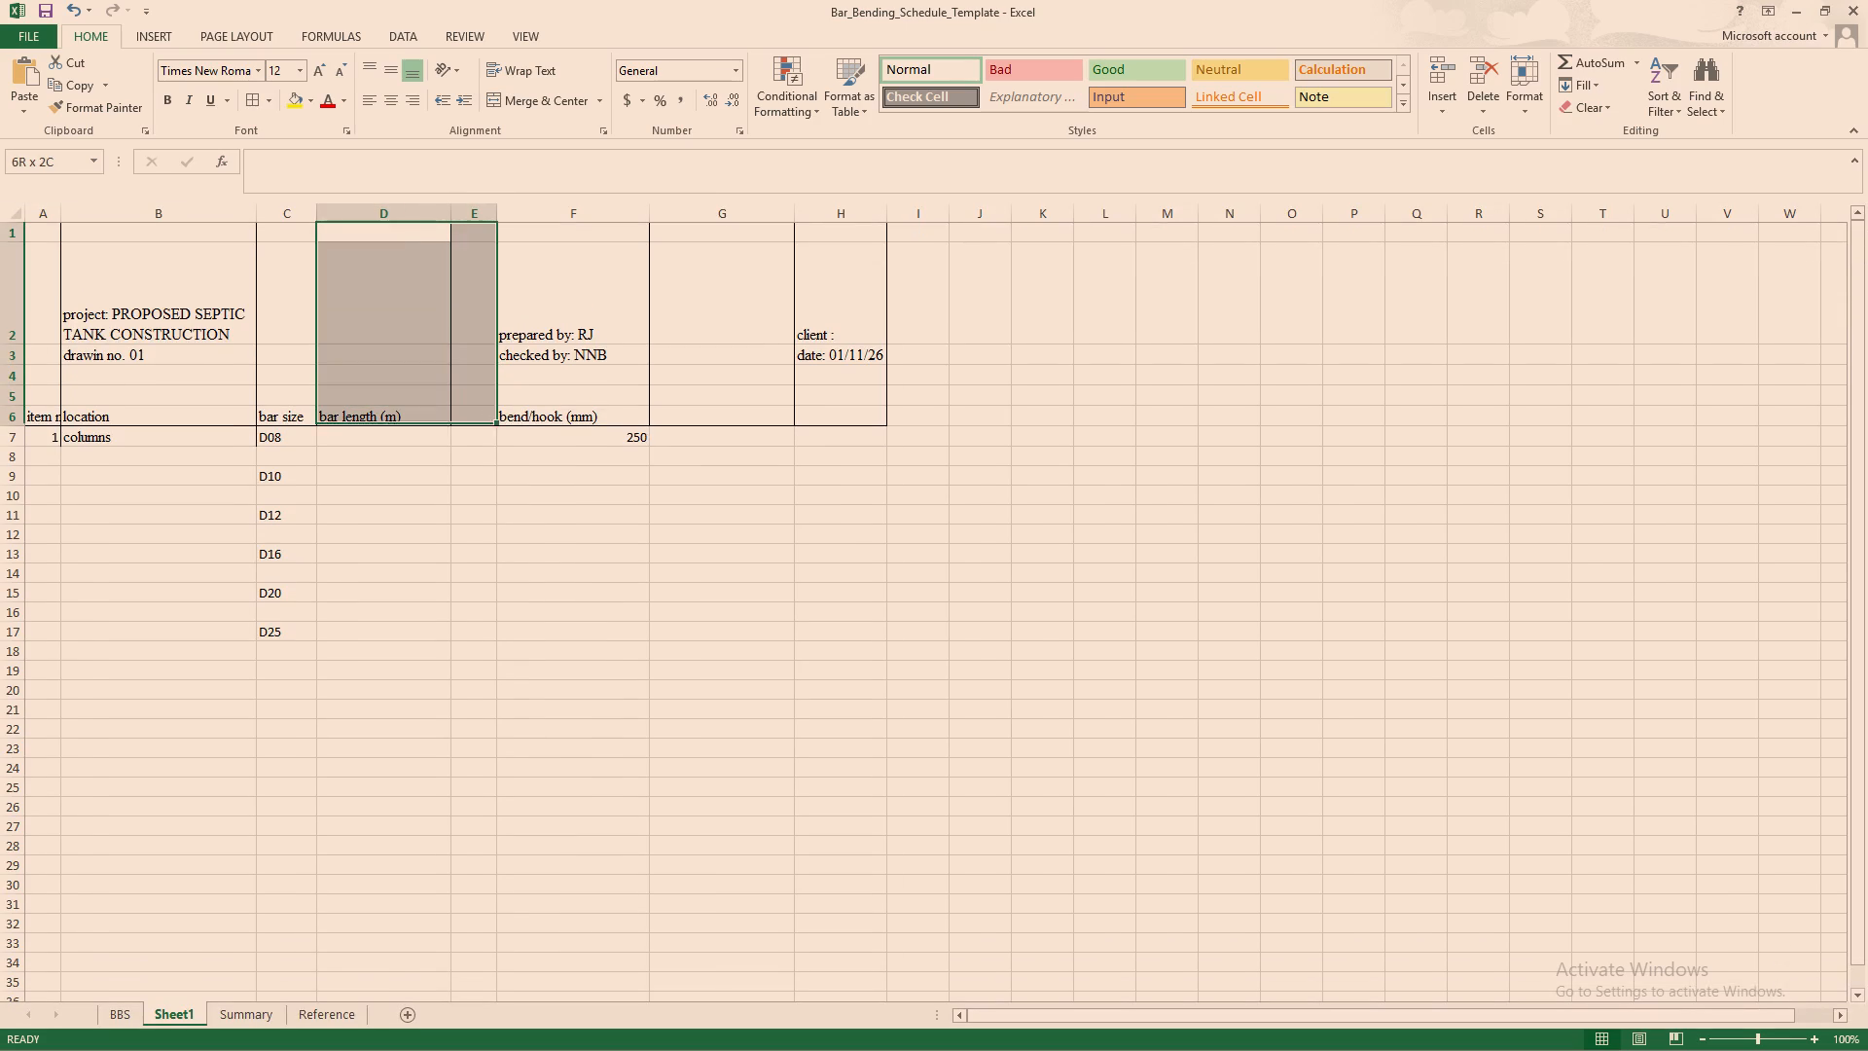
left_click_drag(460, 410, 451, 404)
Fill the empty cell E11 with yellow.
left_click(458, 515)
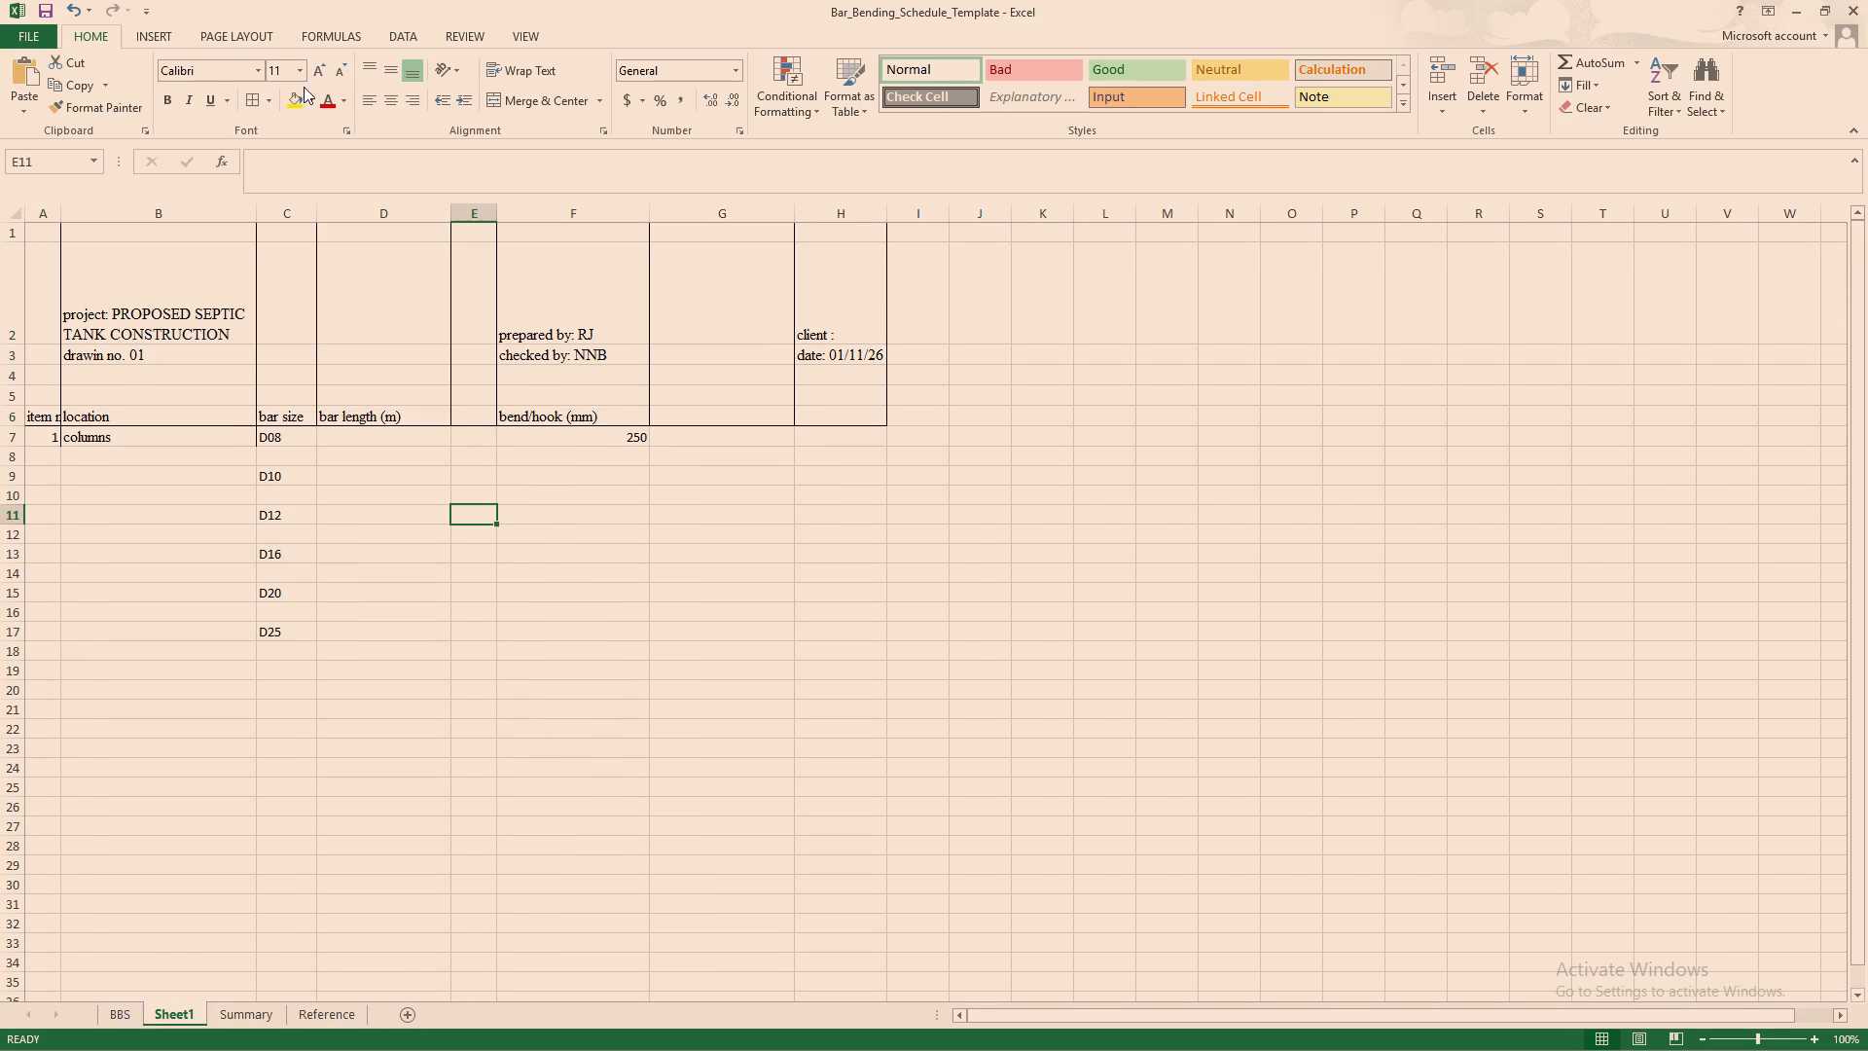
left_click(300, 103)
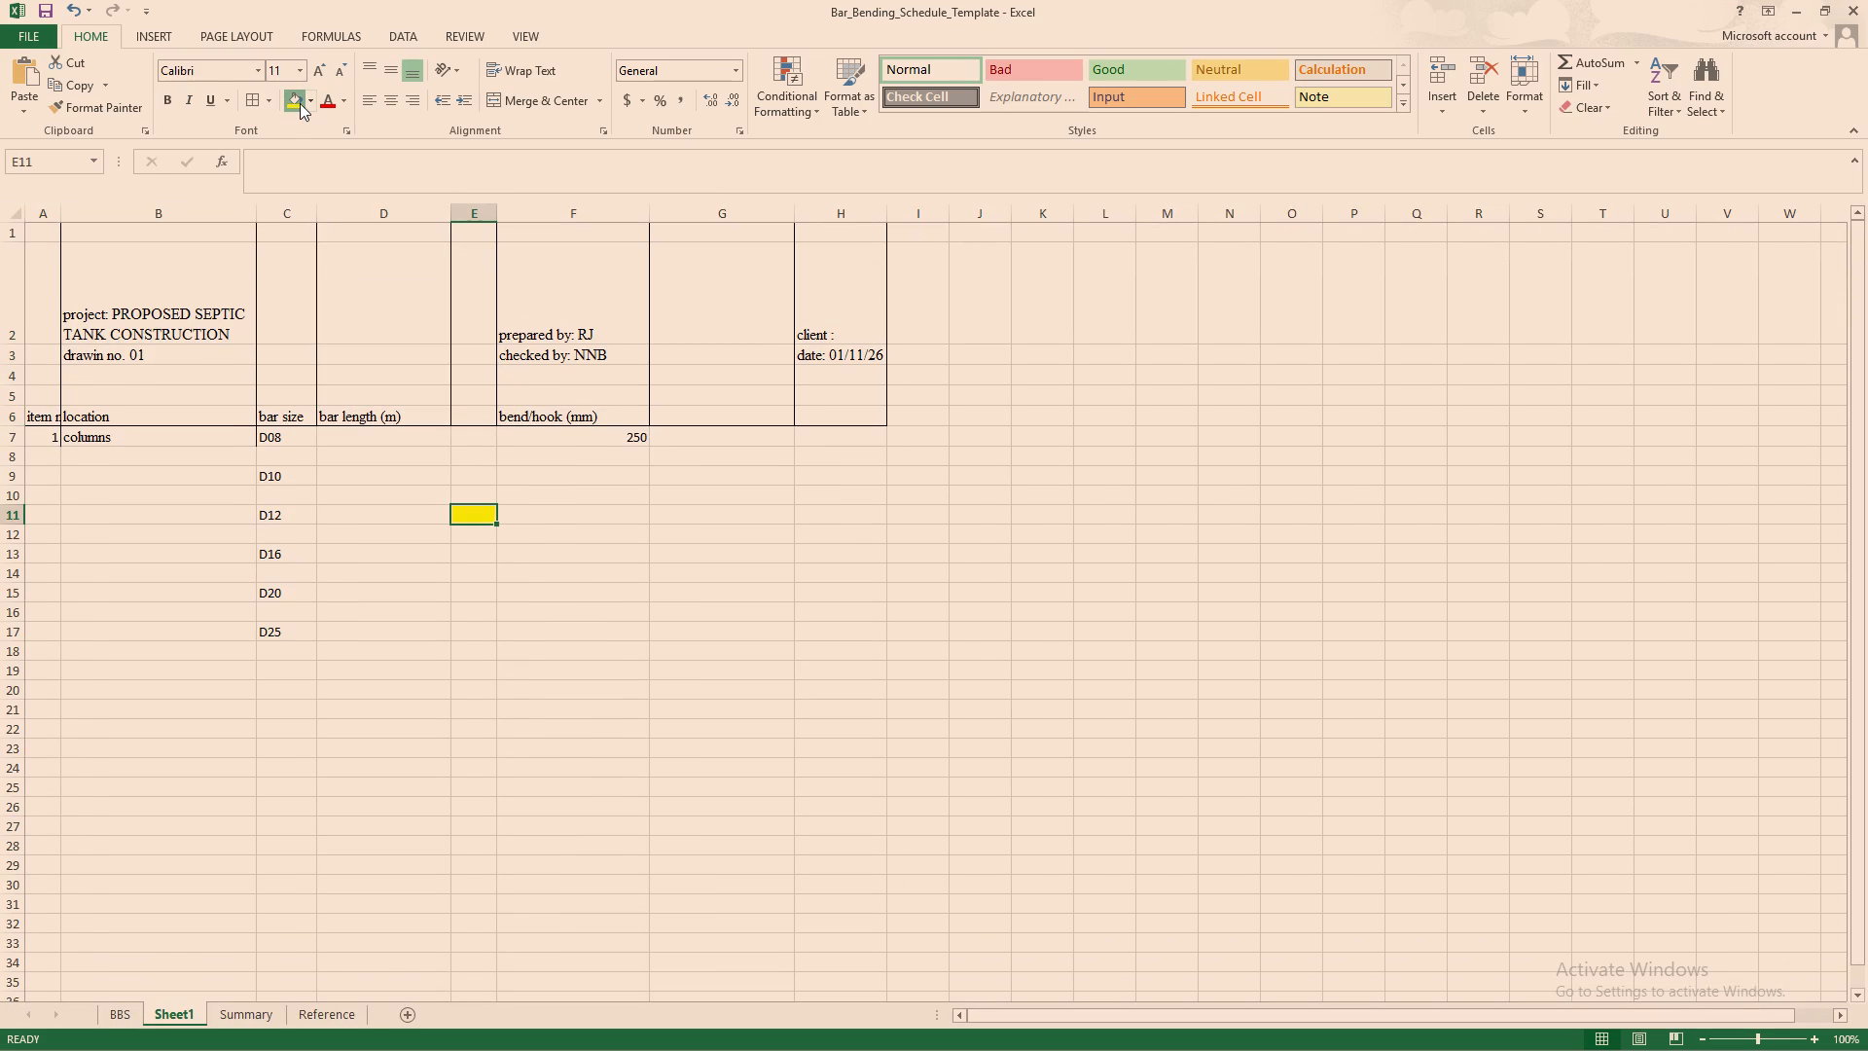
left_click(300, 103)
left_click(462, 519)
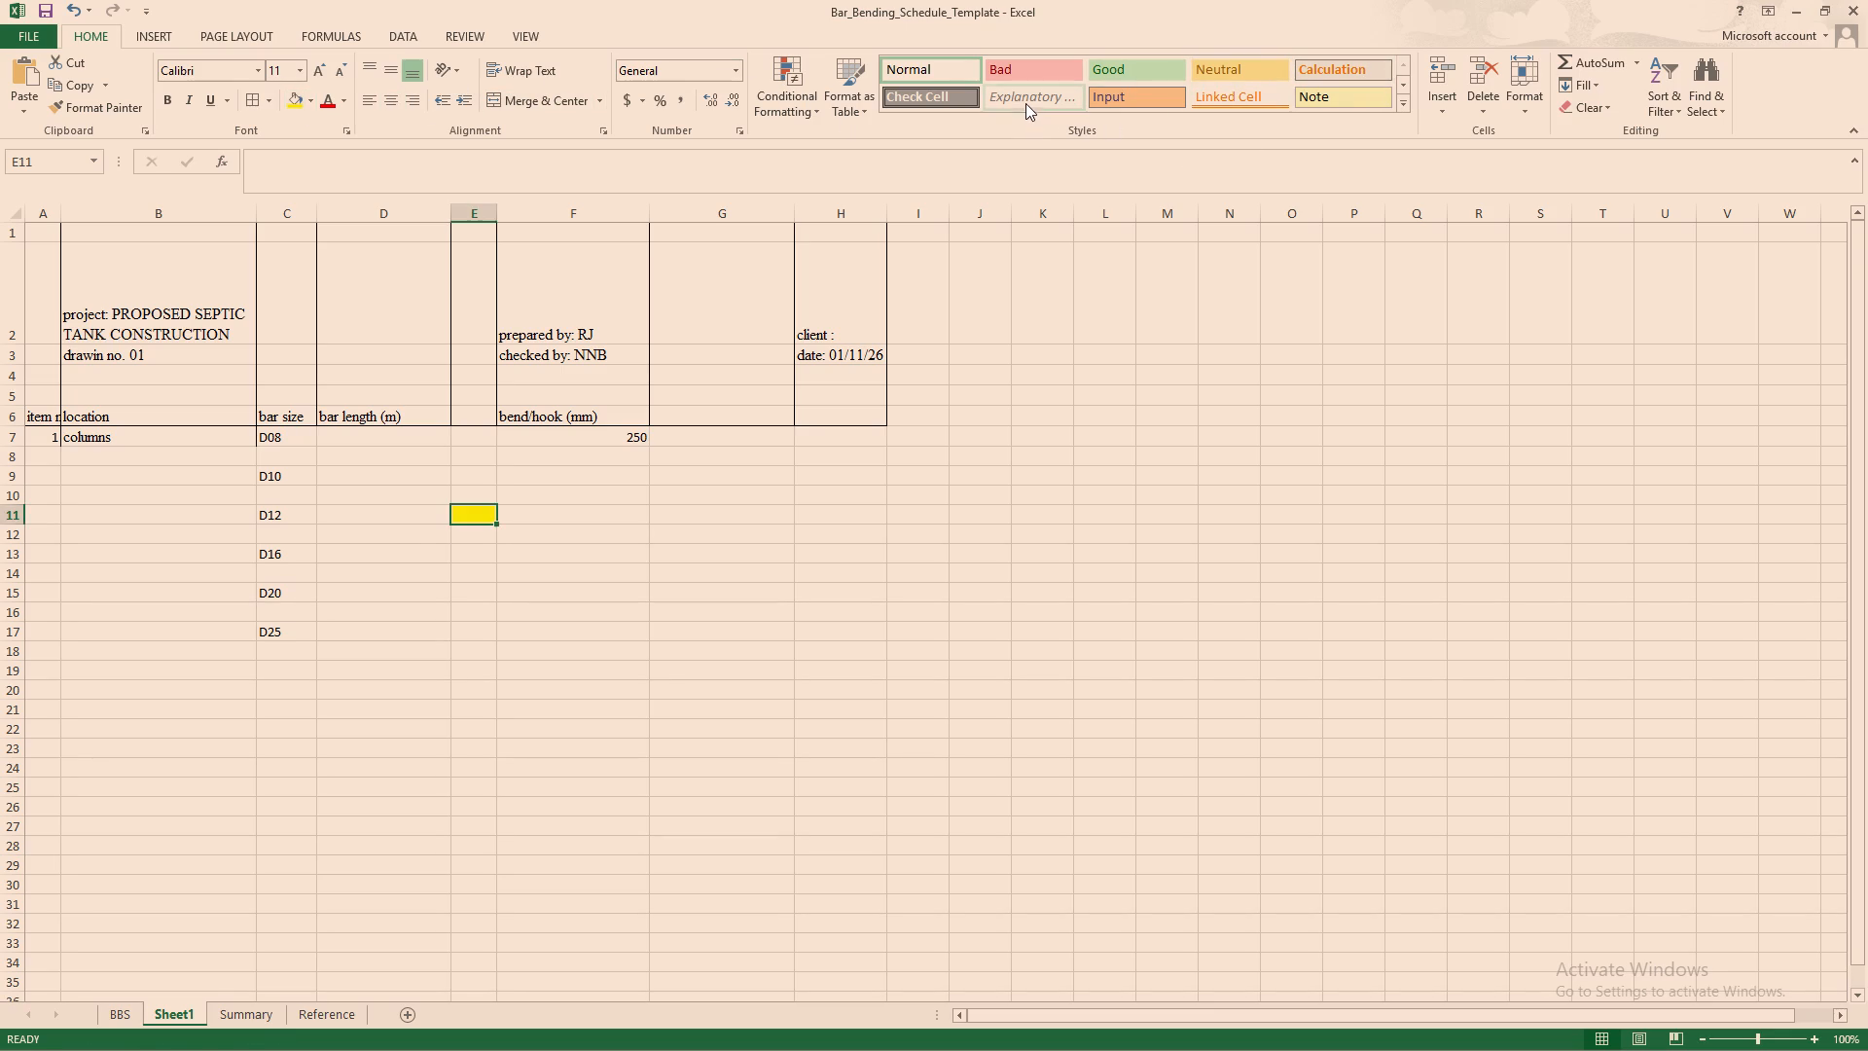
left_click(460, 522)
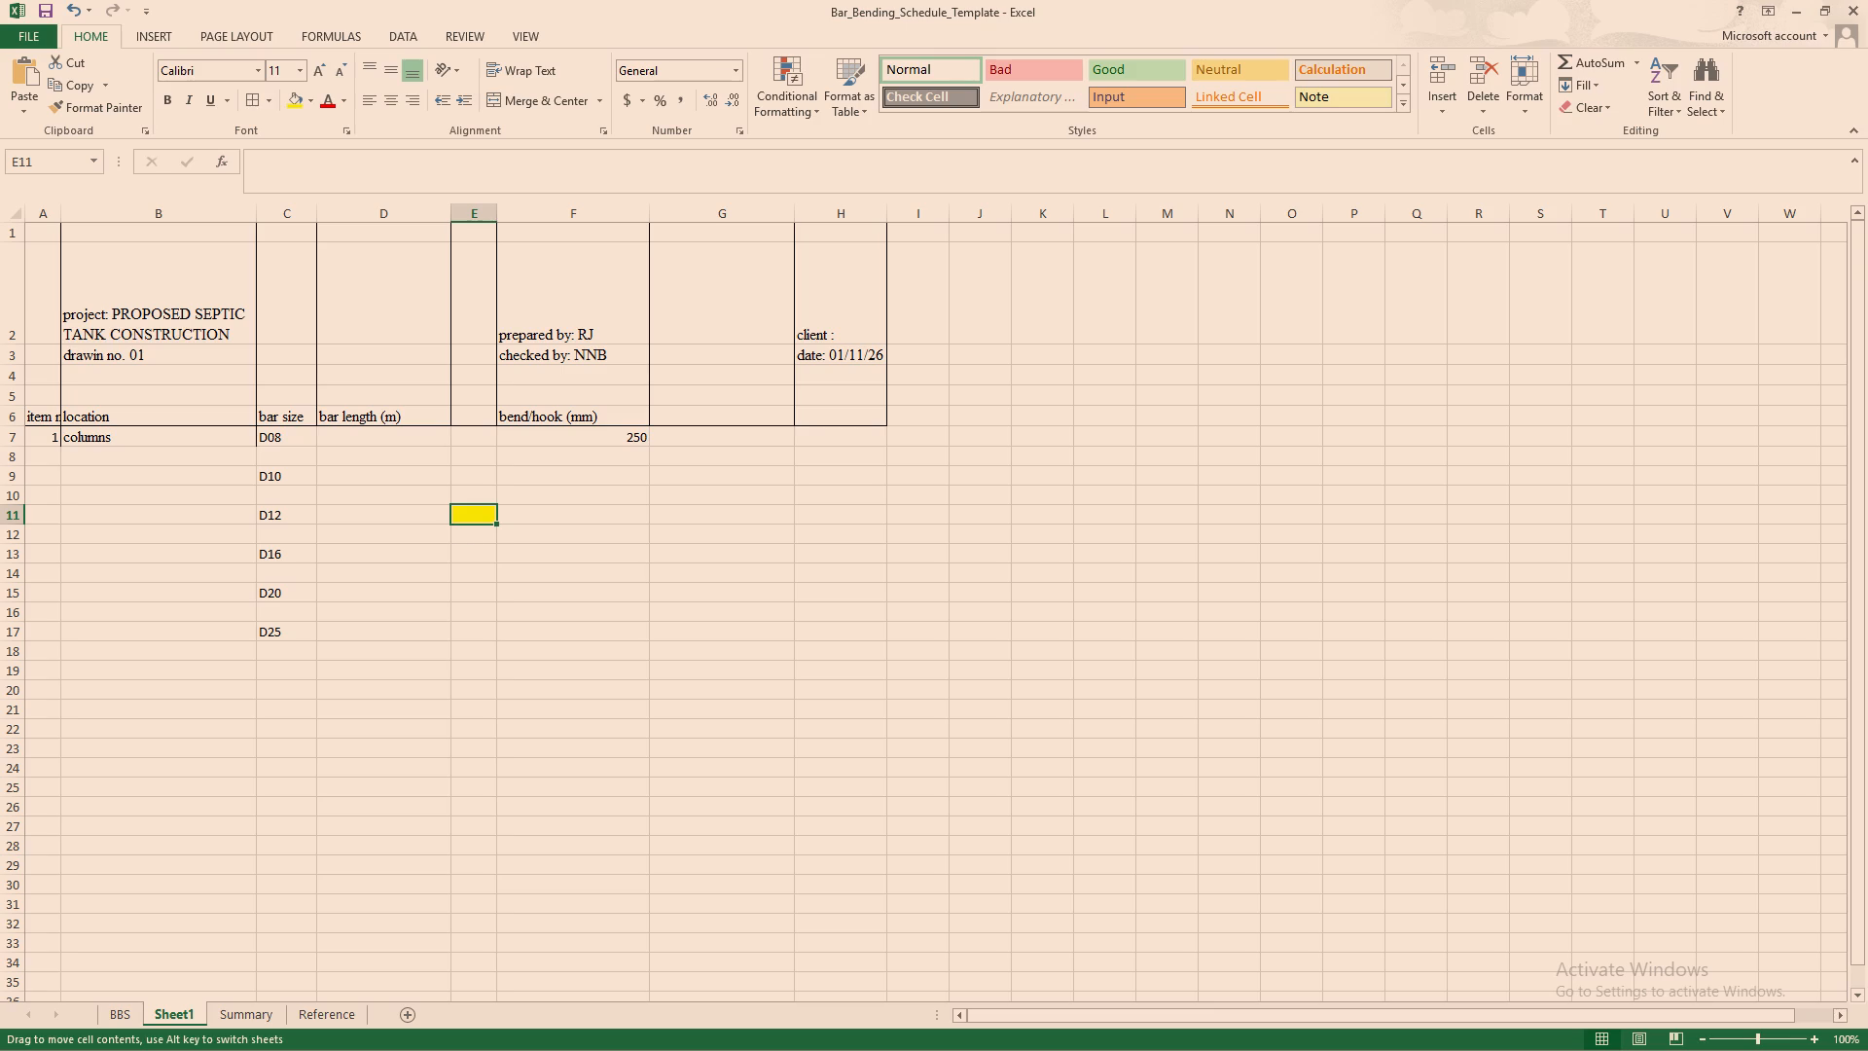
Apply the Explanatory cell style to E11.
left_click(1021, 93)
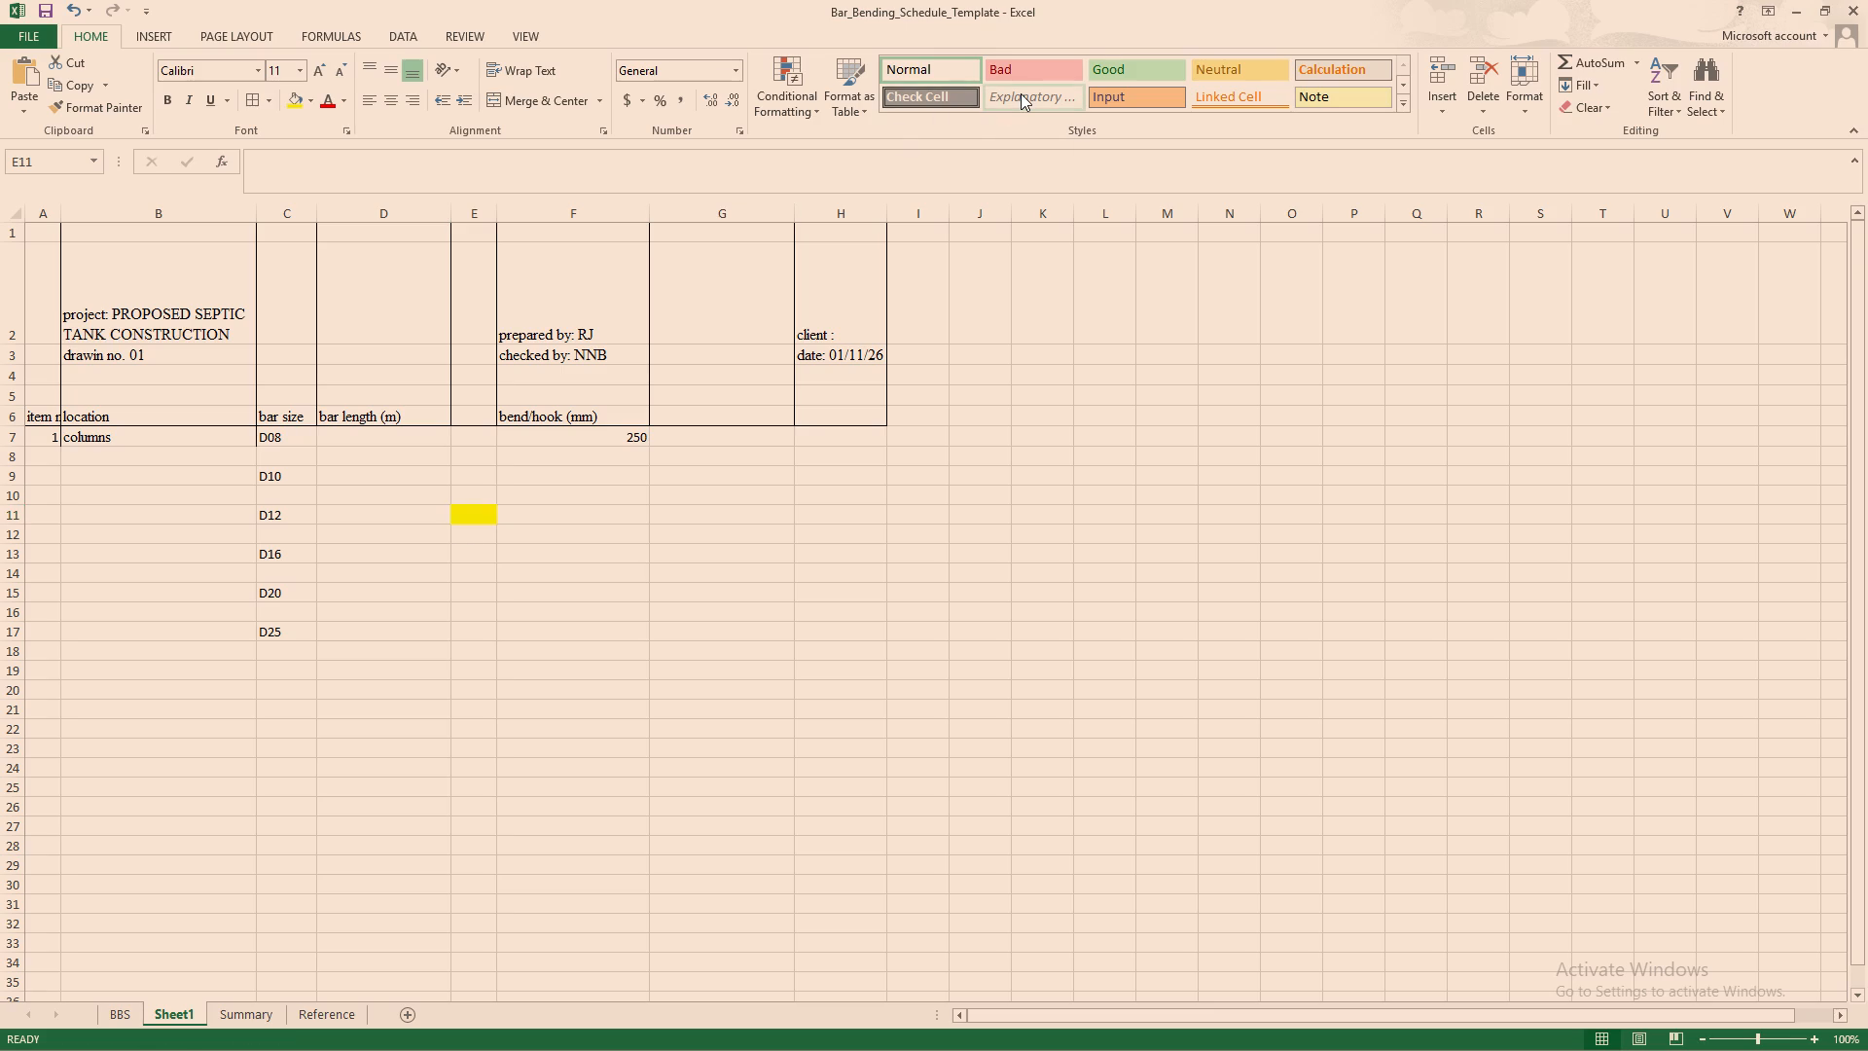
left_click(487, 546)
left_click(479, 514)
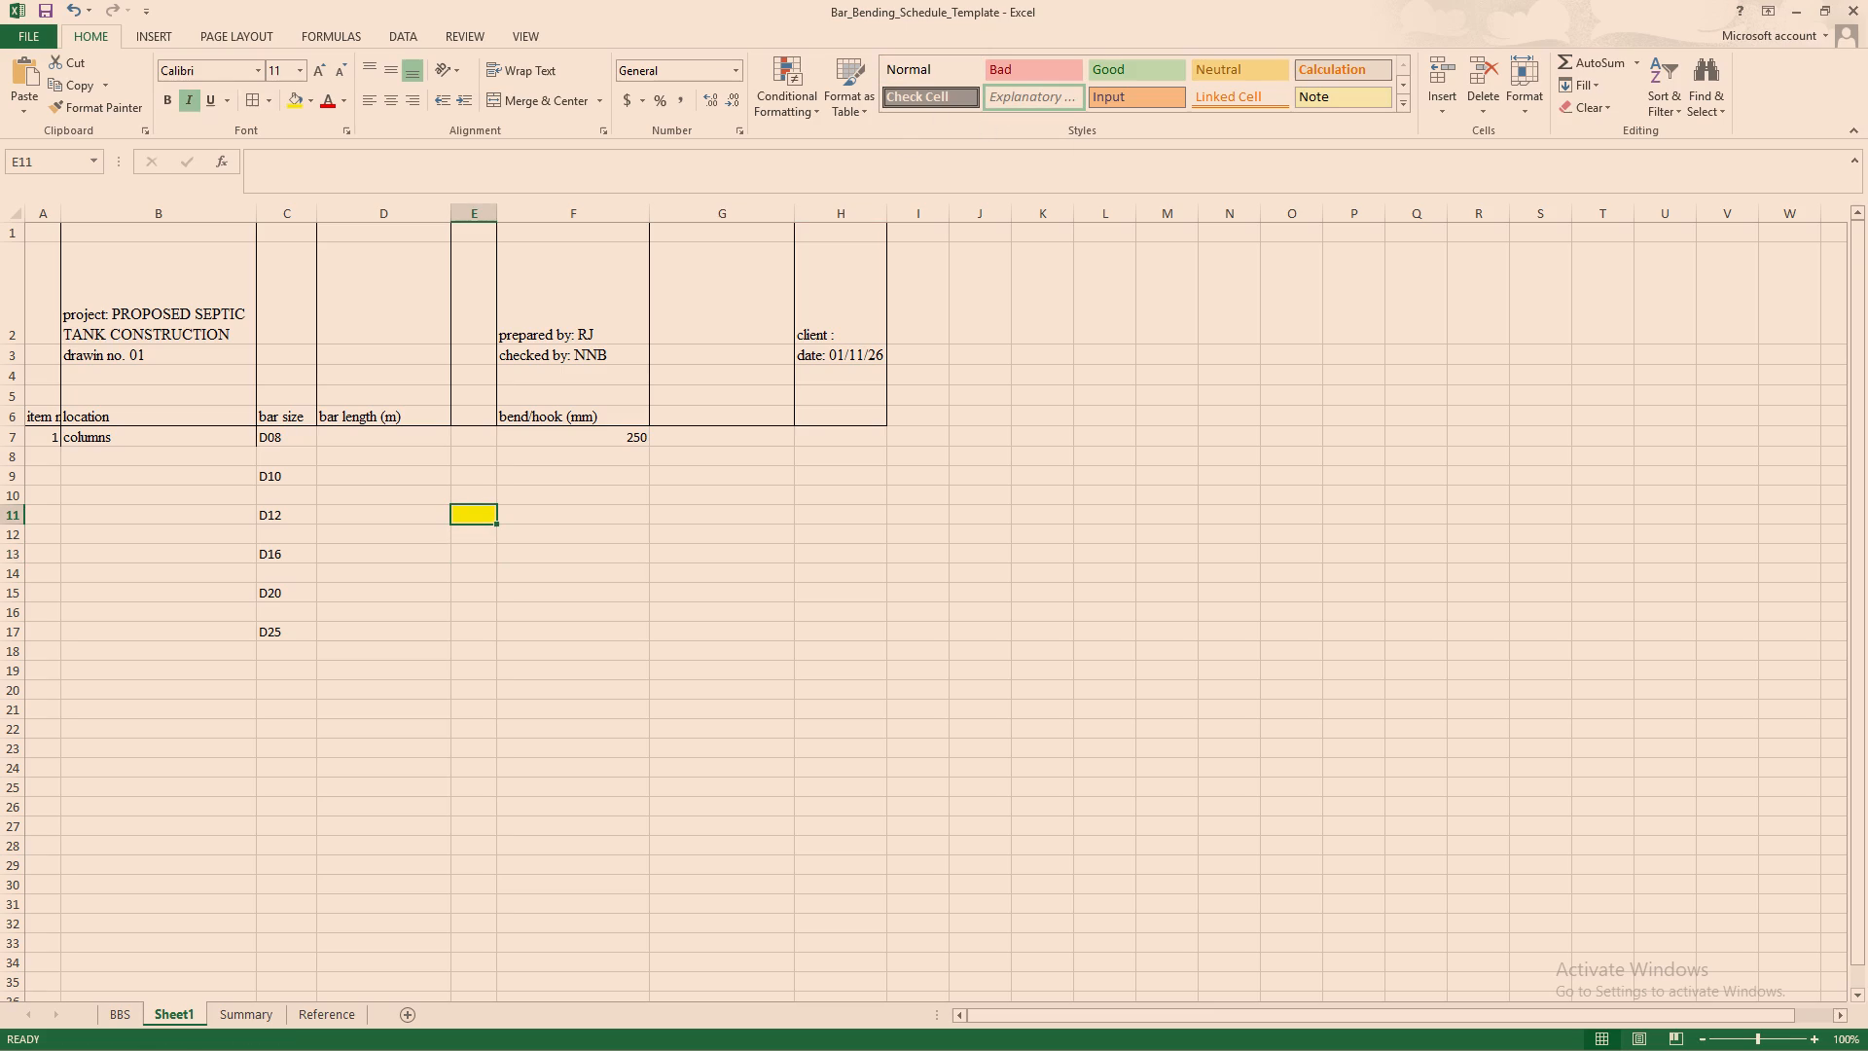
left_click(1033, 96)
Change the fill colour of cell E11 to the white theme colour.
left_click(305, 96)
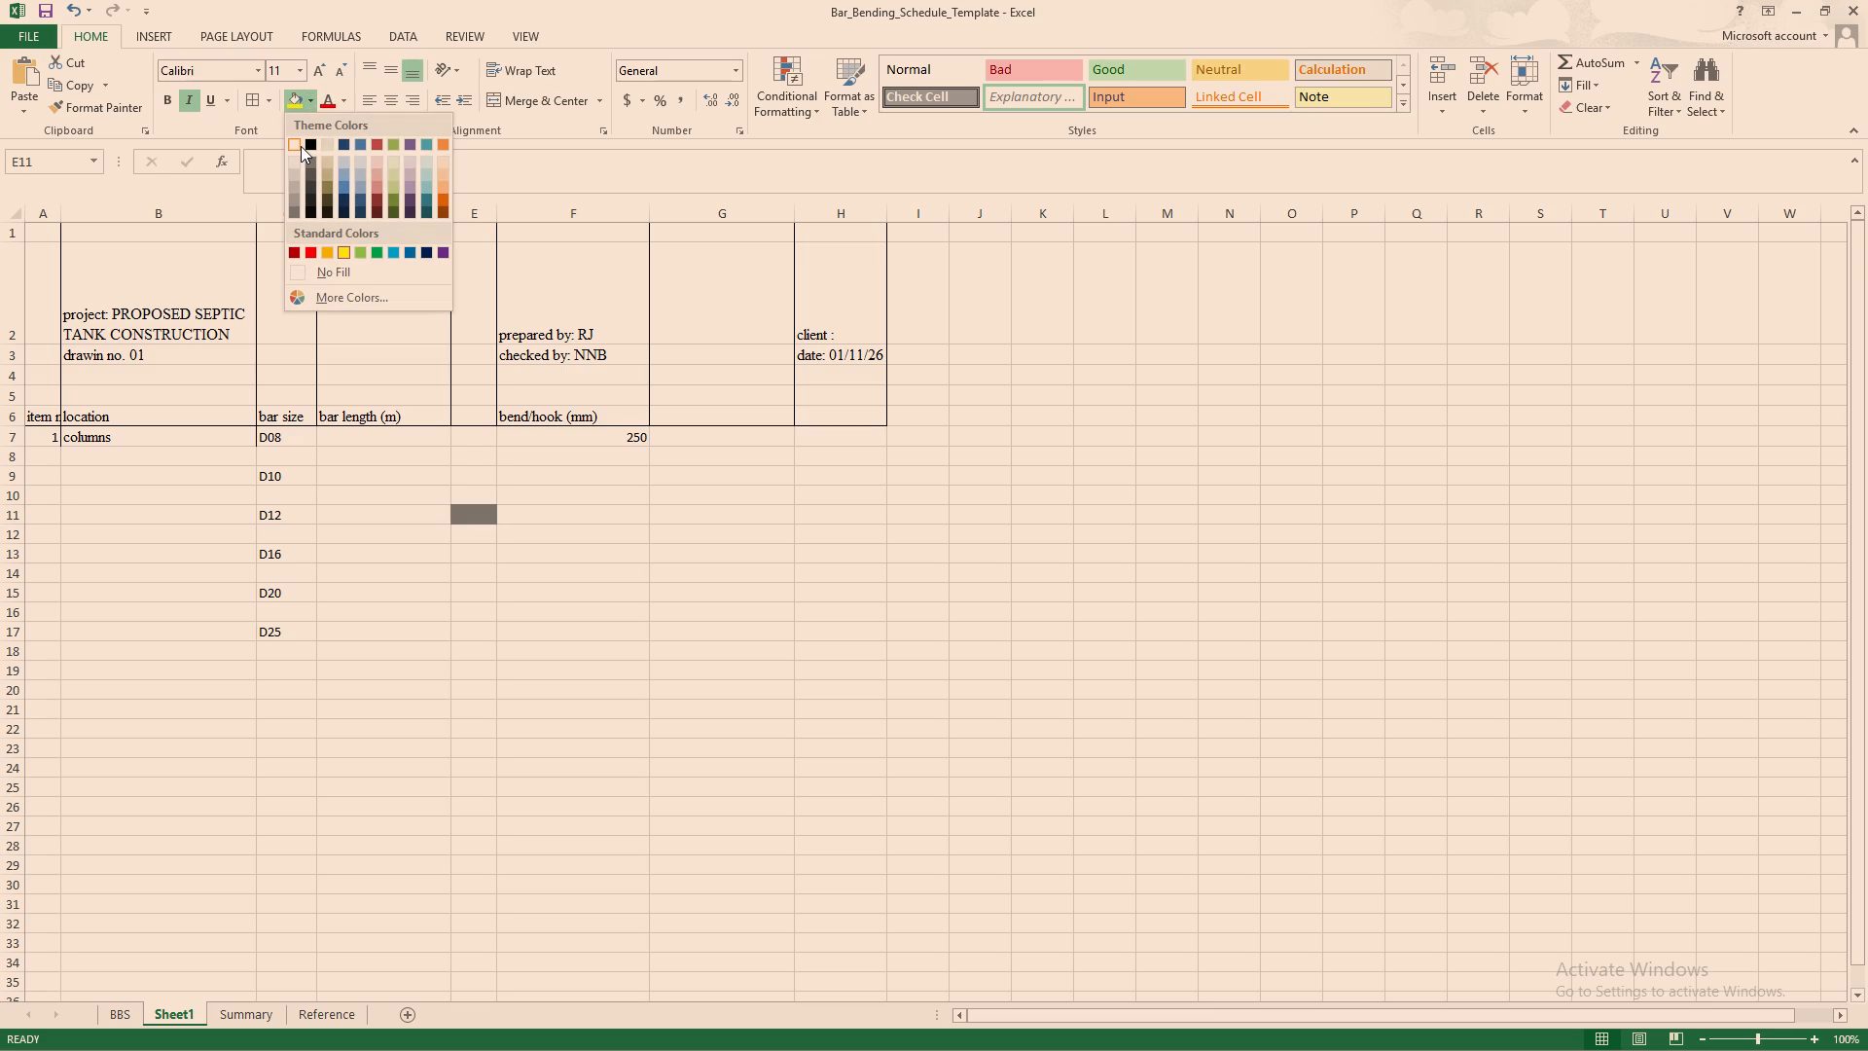
left_click(301, 146)
left_click(574, 518)
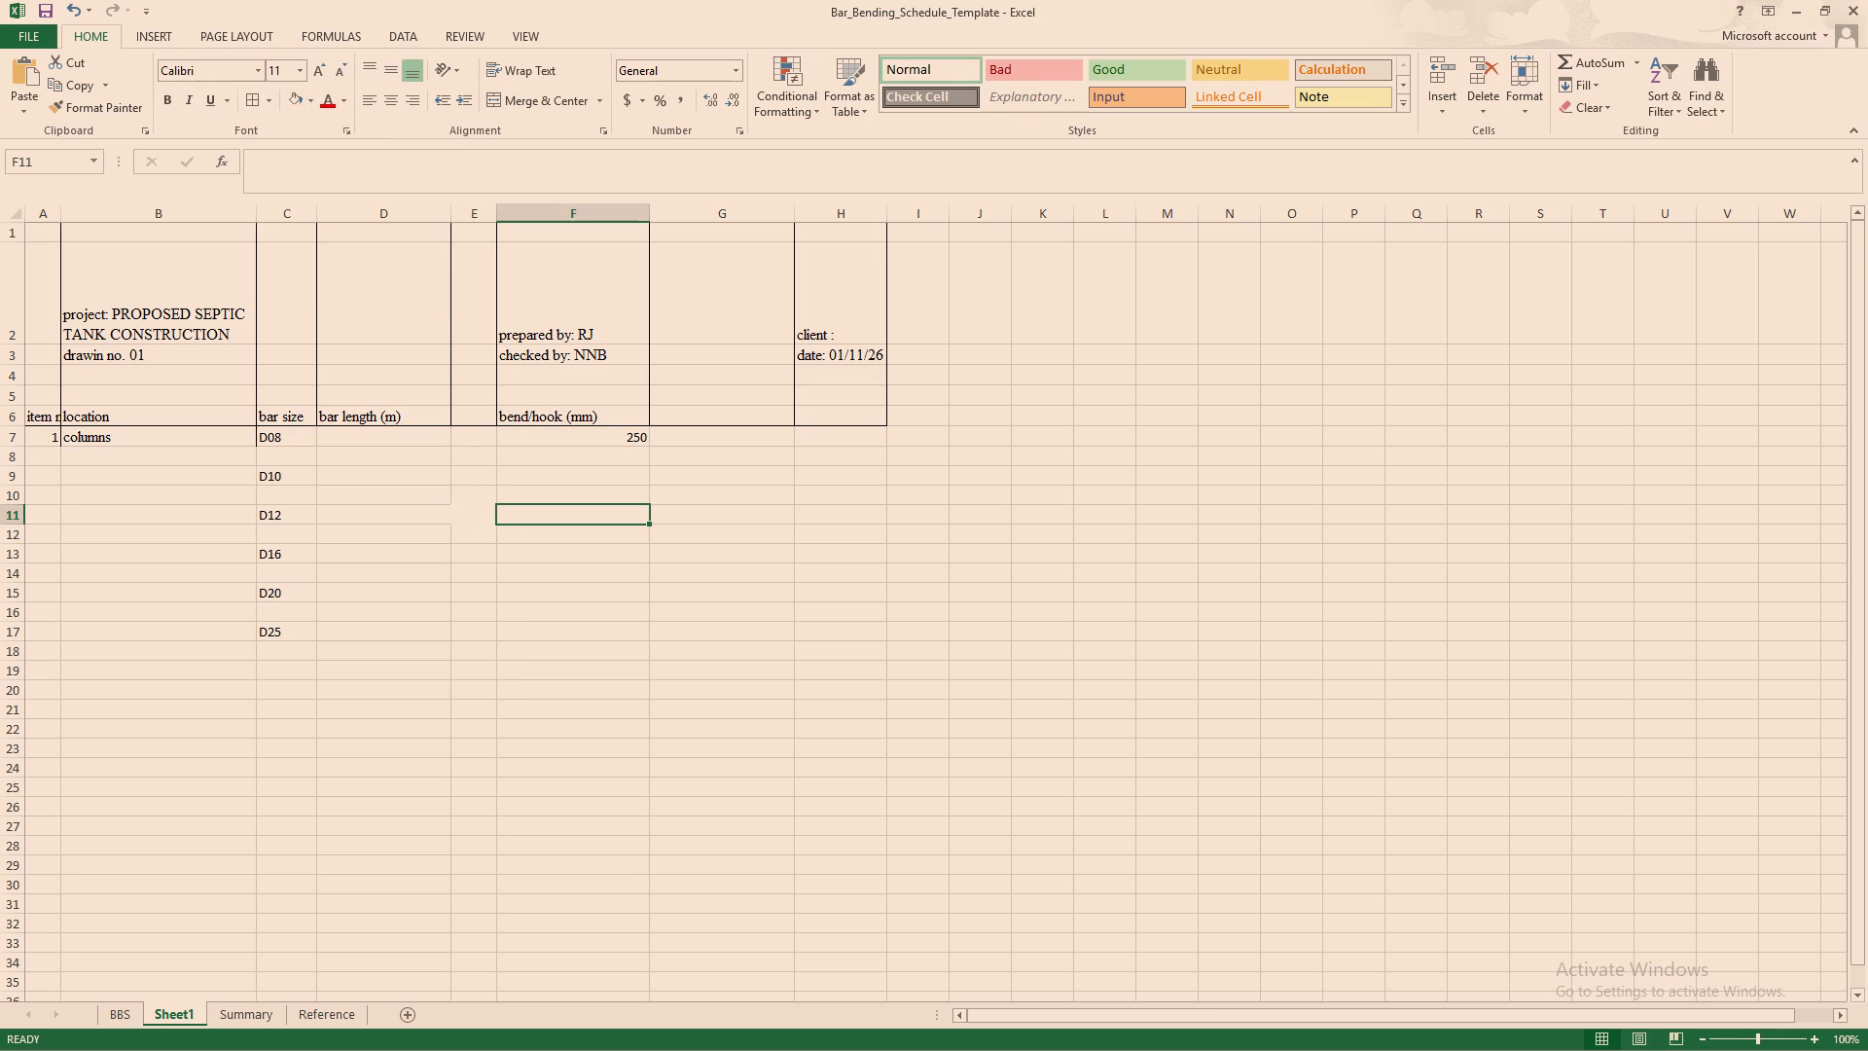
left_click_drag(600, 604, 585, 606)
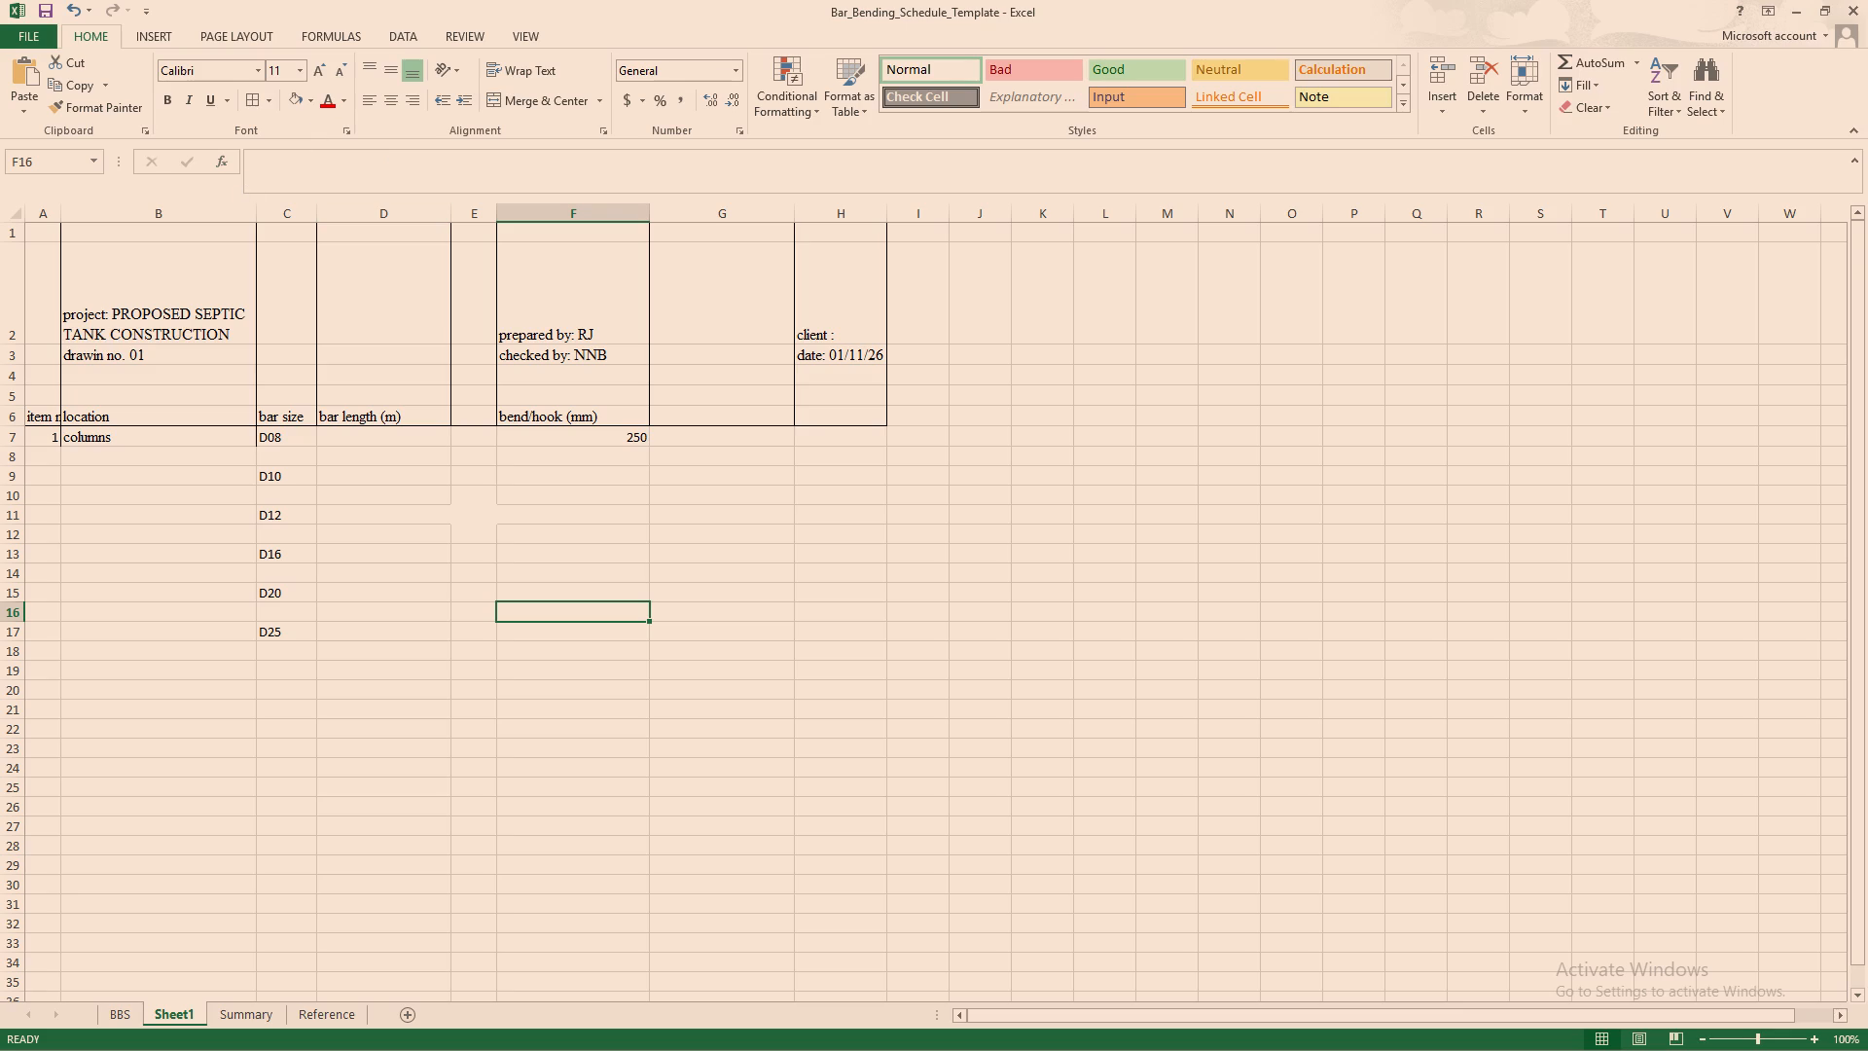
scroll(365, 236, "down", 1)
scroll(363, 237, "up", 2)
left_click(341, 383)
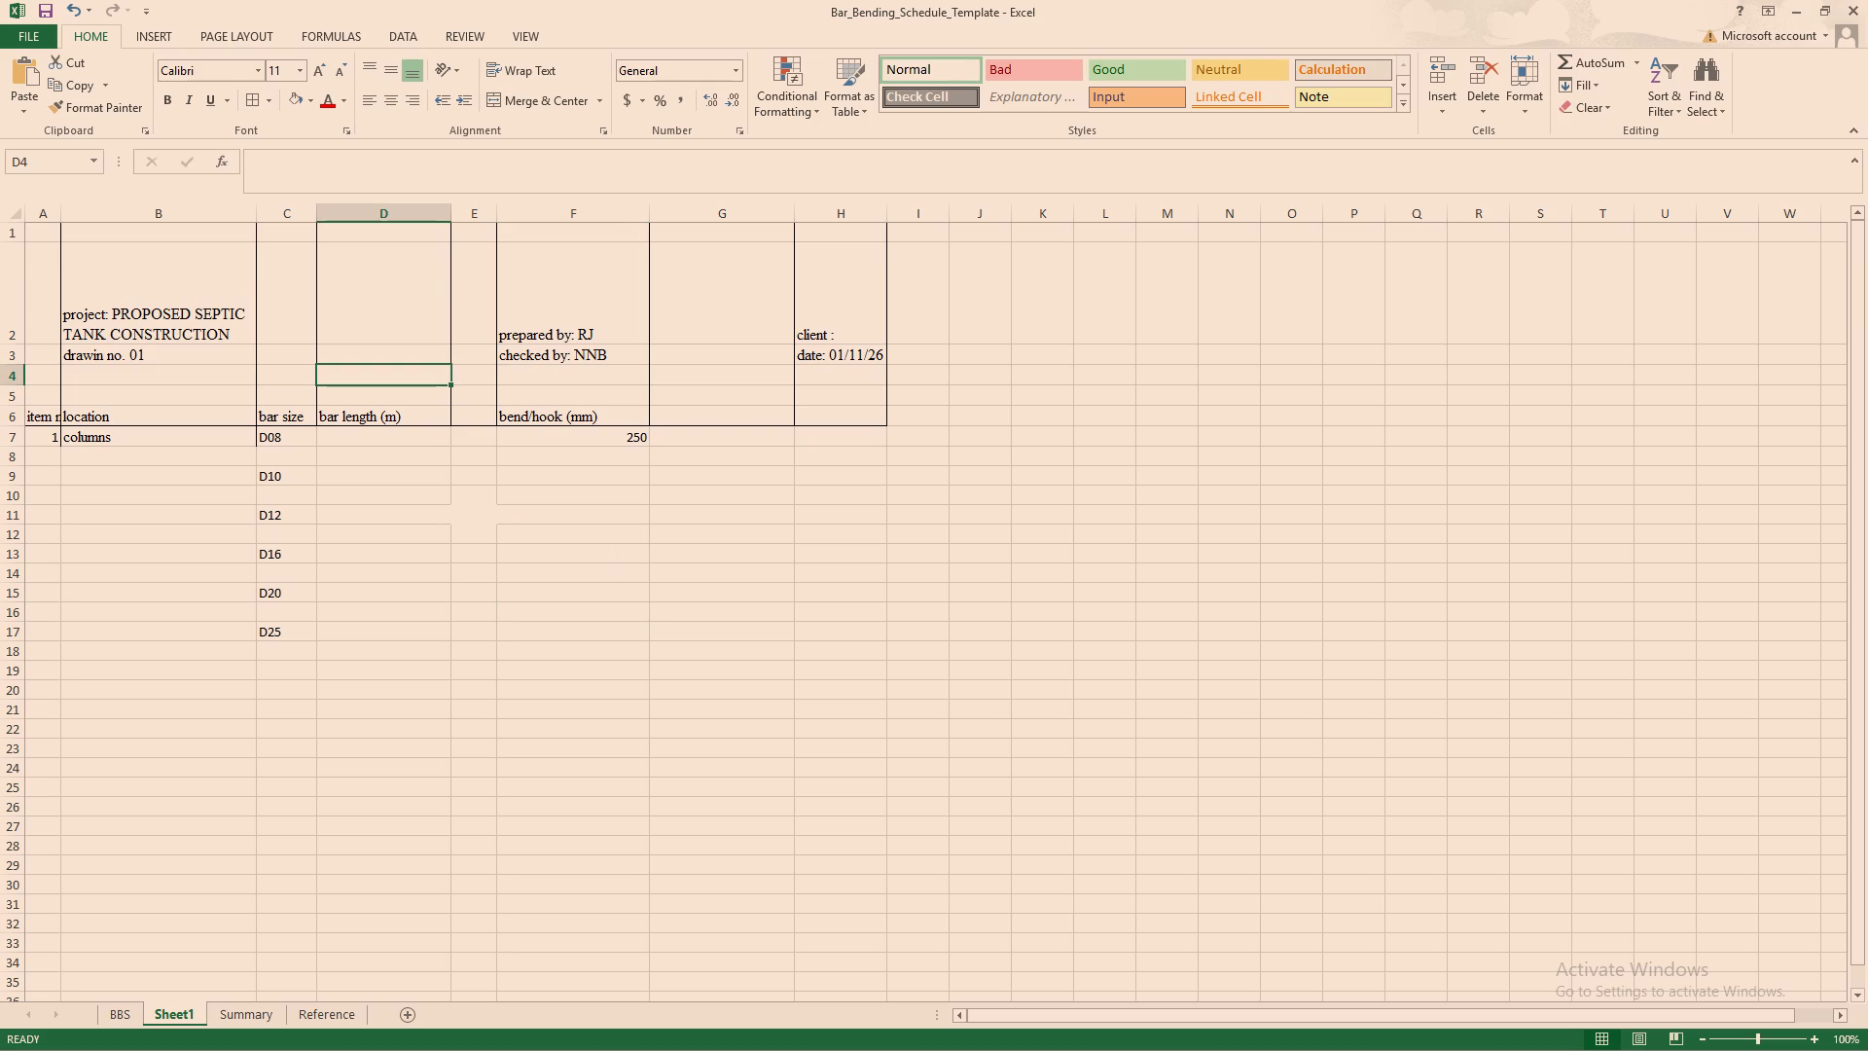
Widen column A to about 6 so the whole "item no" heading fits.
left_click(42, 416)
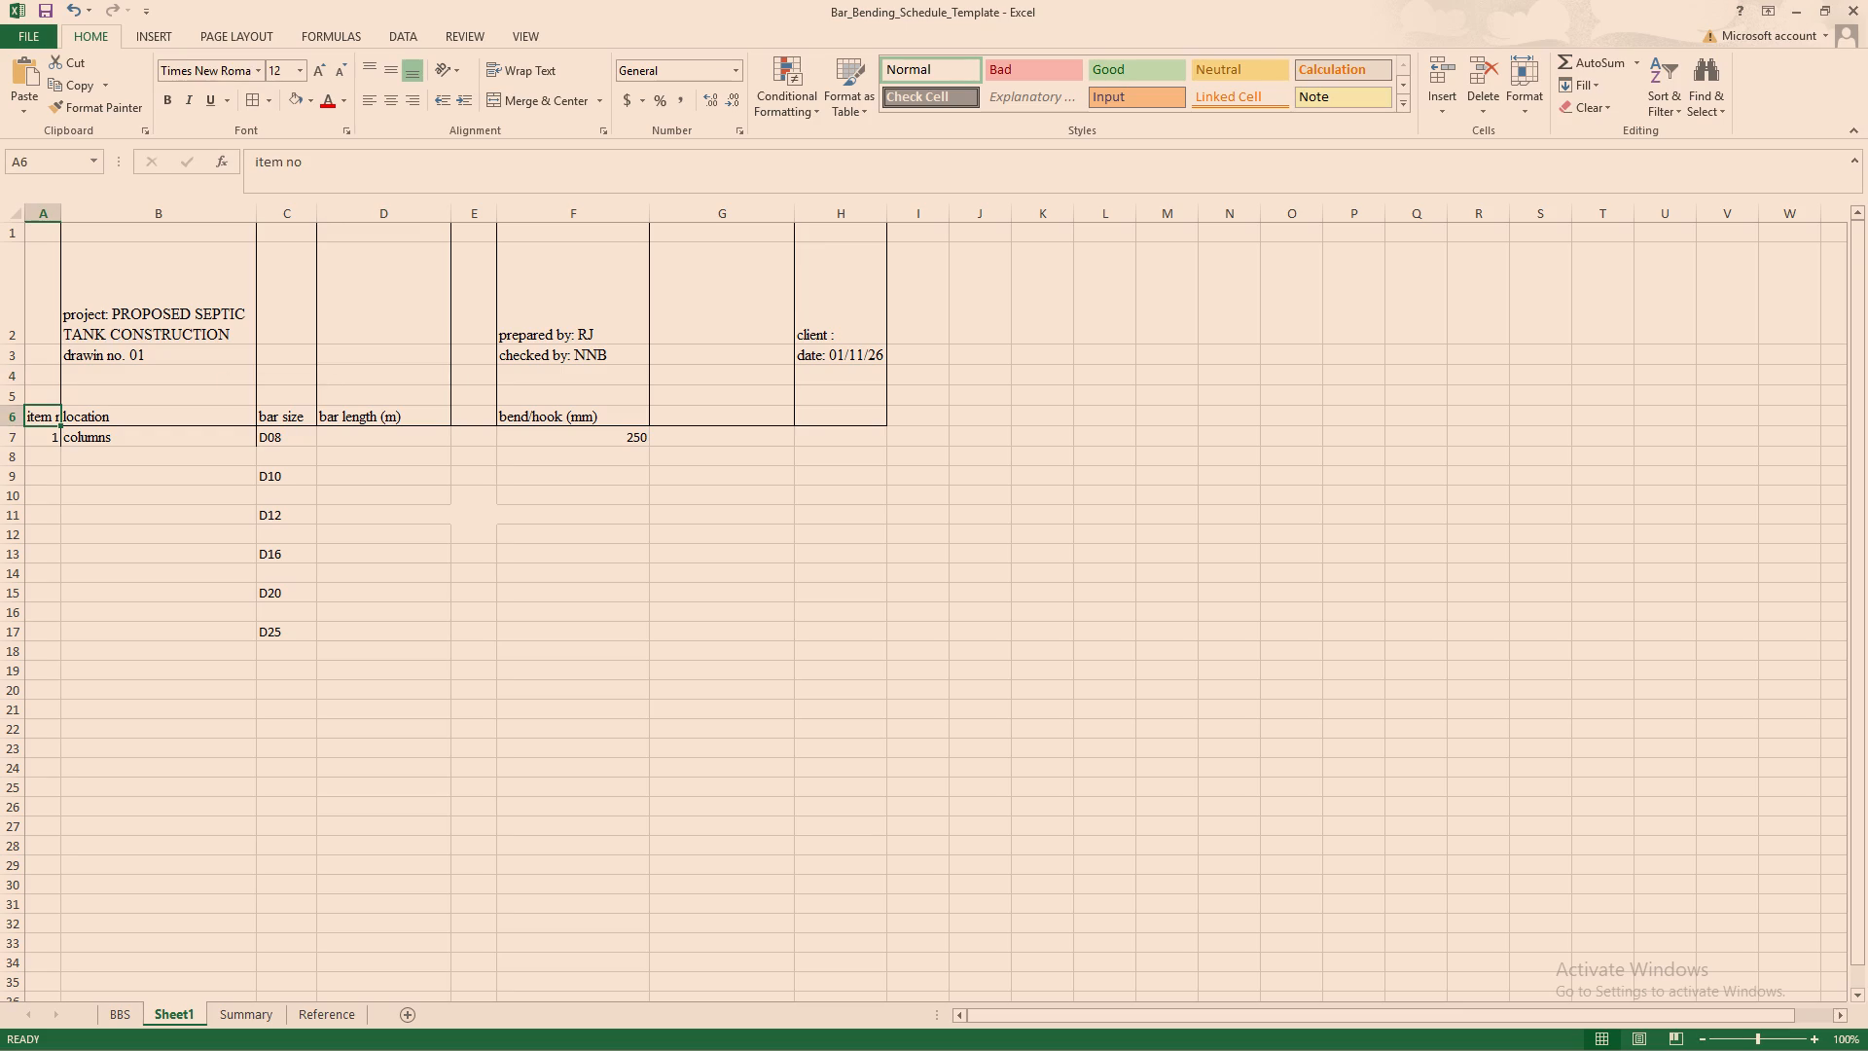
left_click_drag(59, 208, 71, 208)
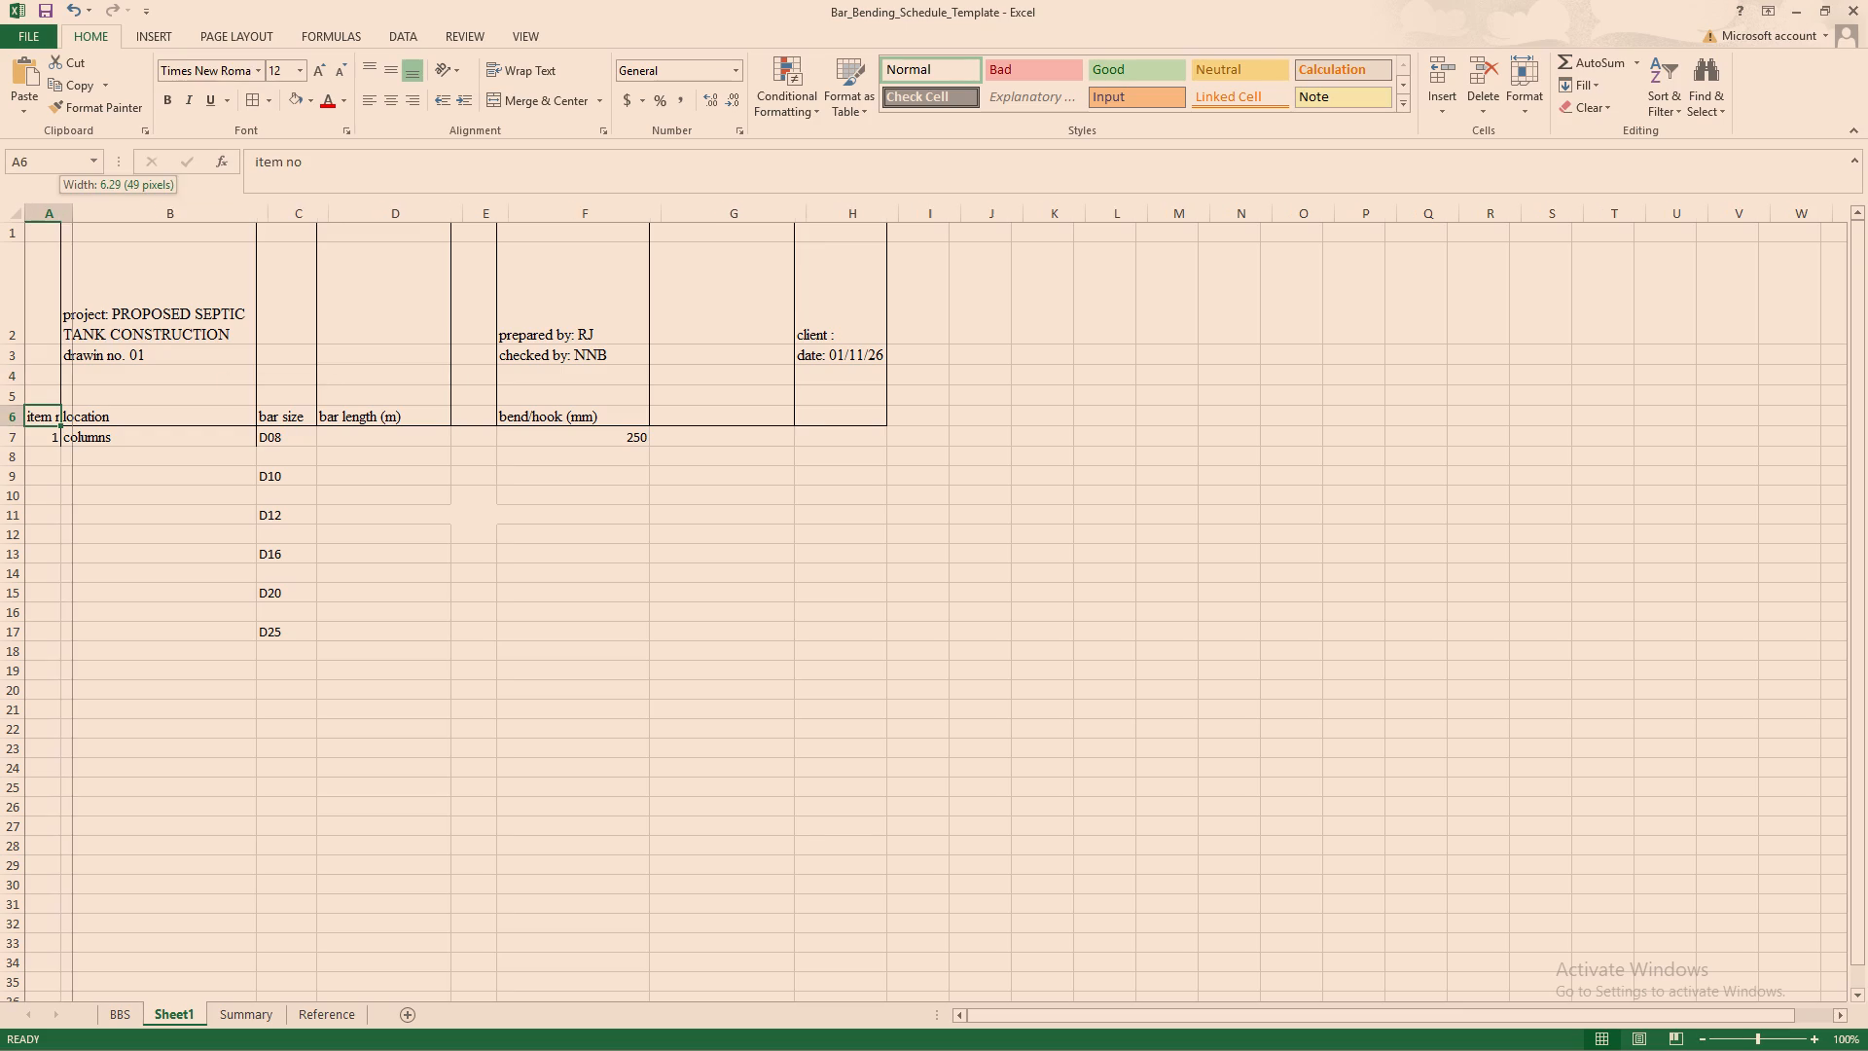
left_click_drag(71, 208, 73, 208)
left_click(194, 464)
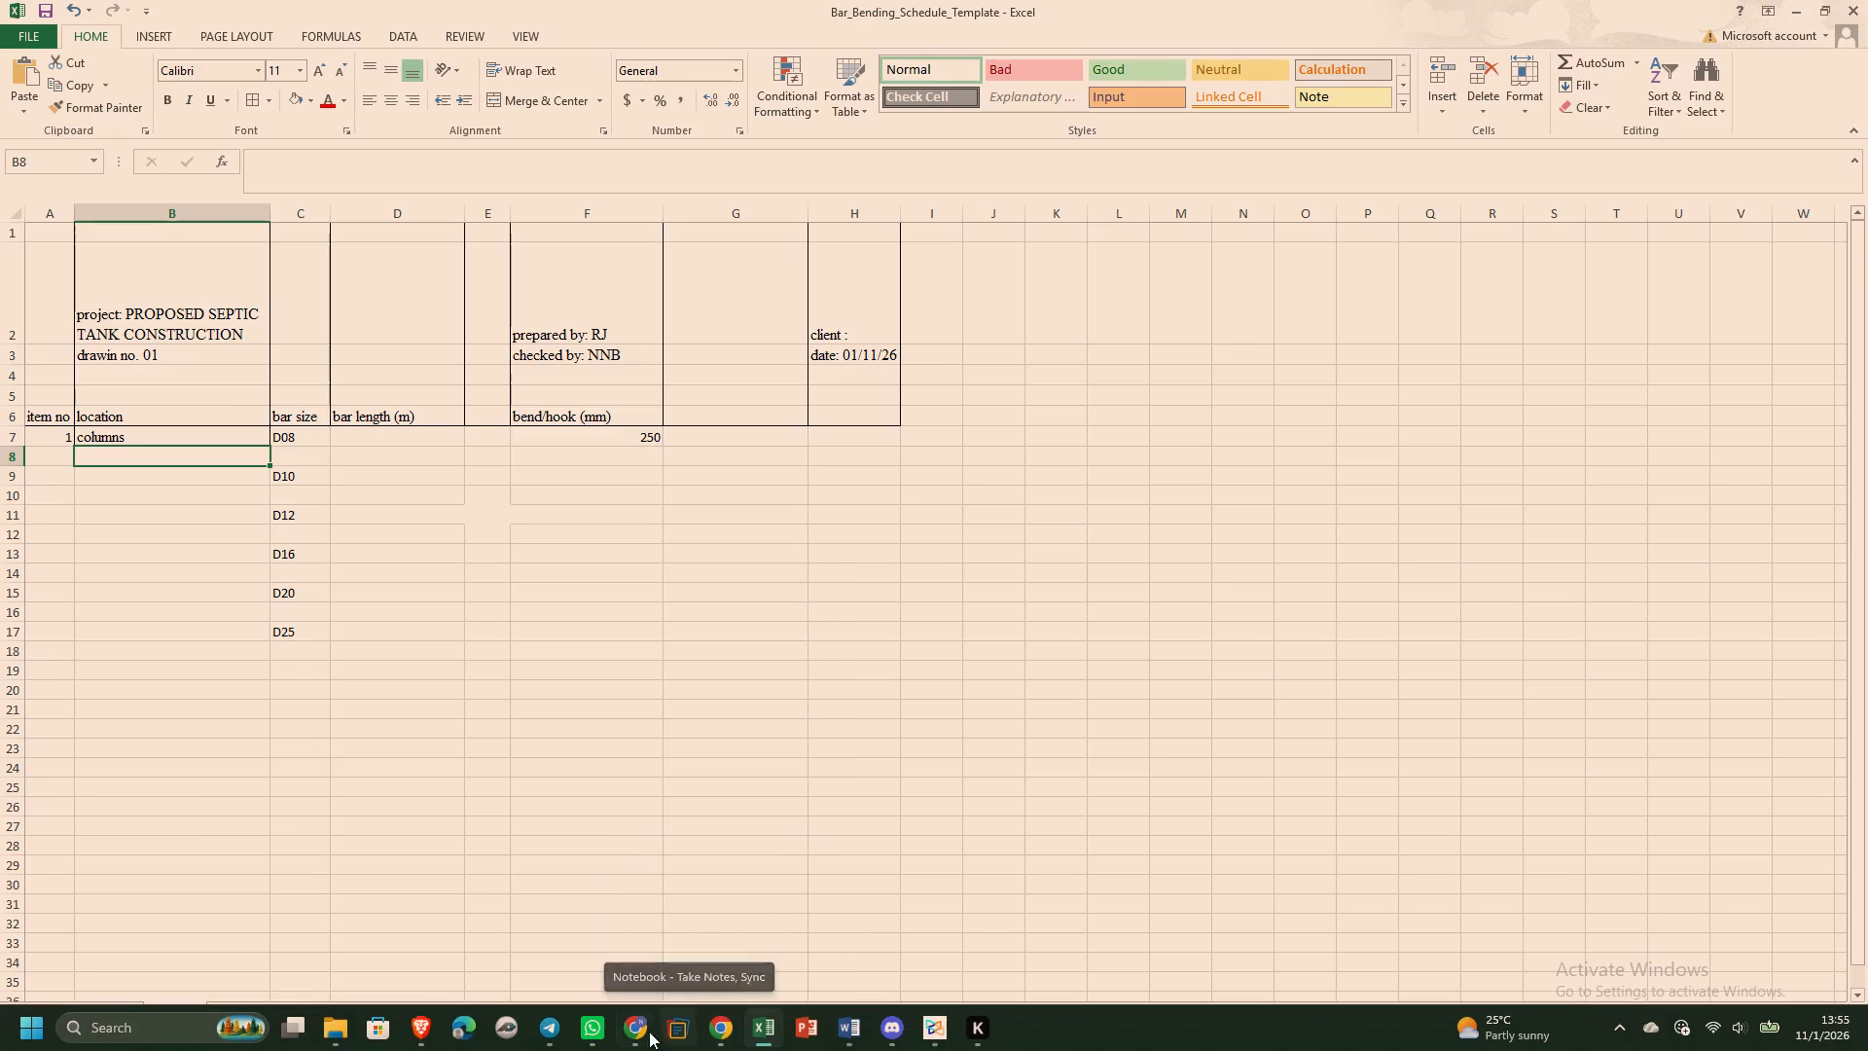
Look through the open Chrome and Brave browser windows with the TradingView charts.
left_click(642, 1030)
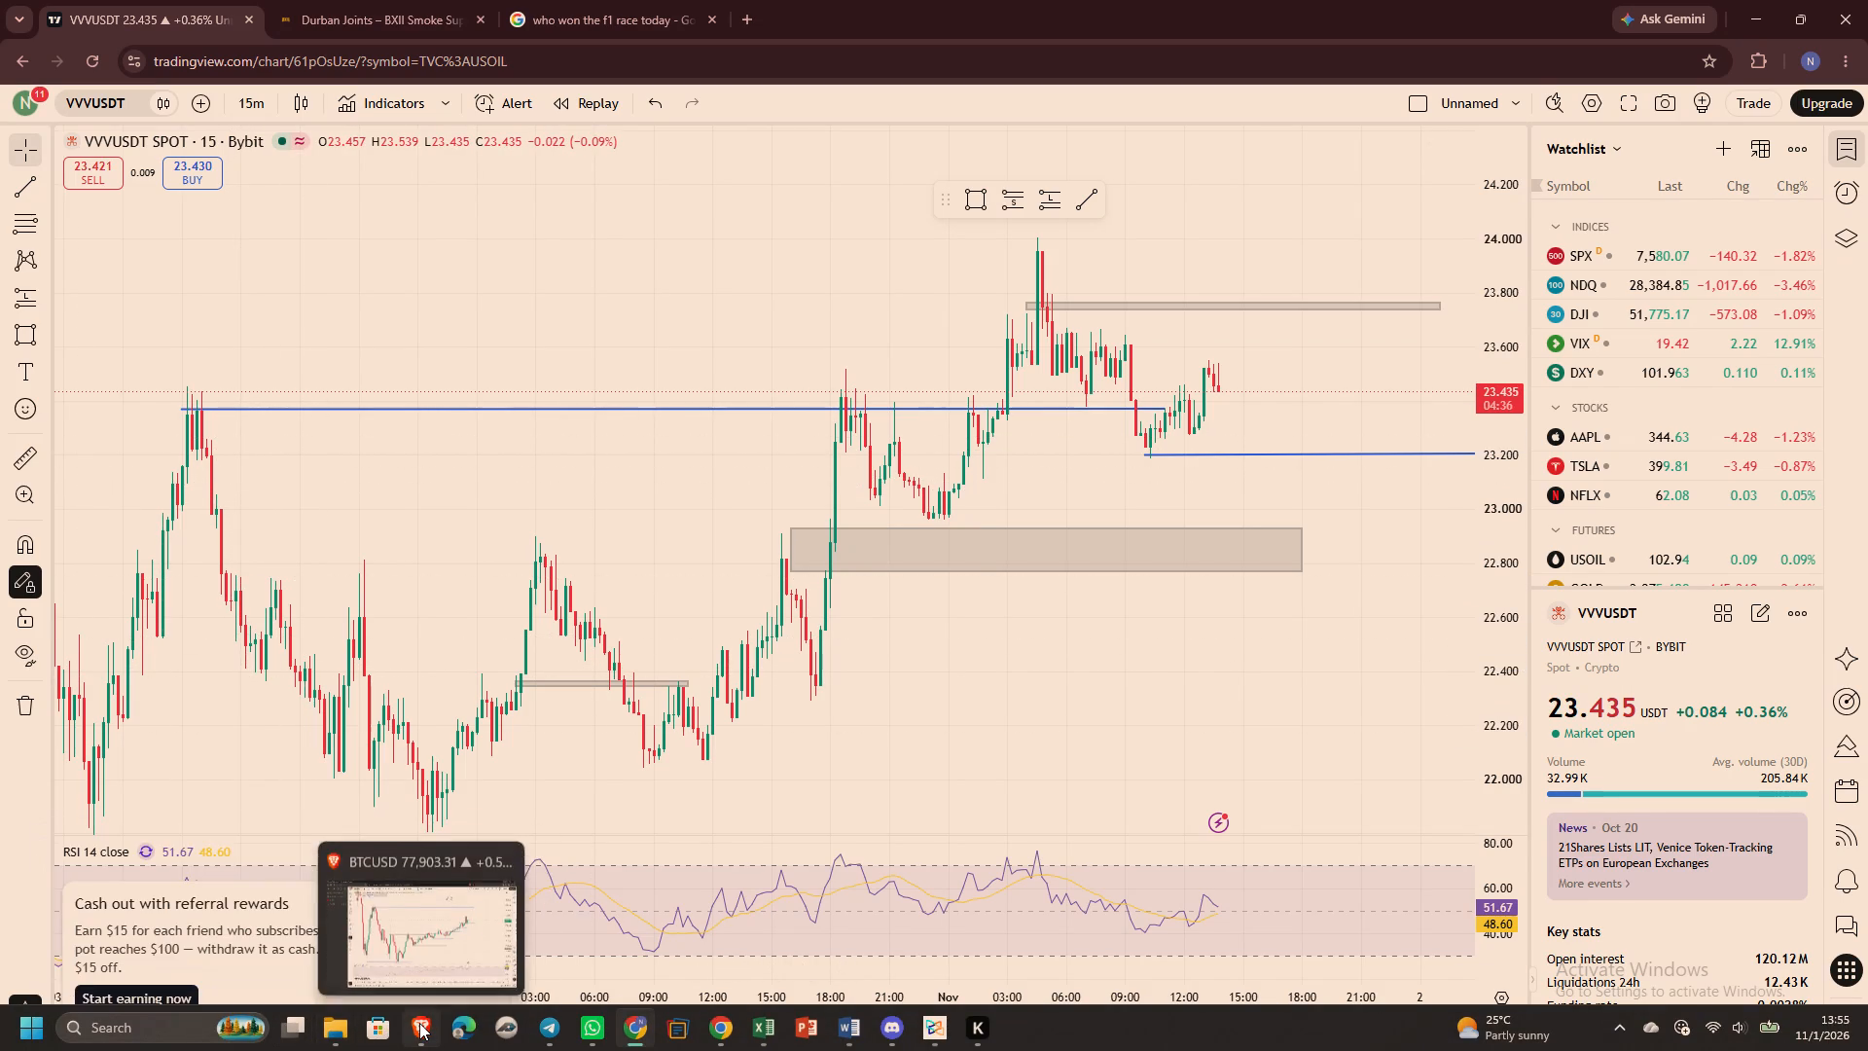
left_click(419, 1023)
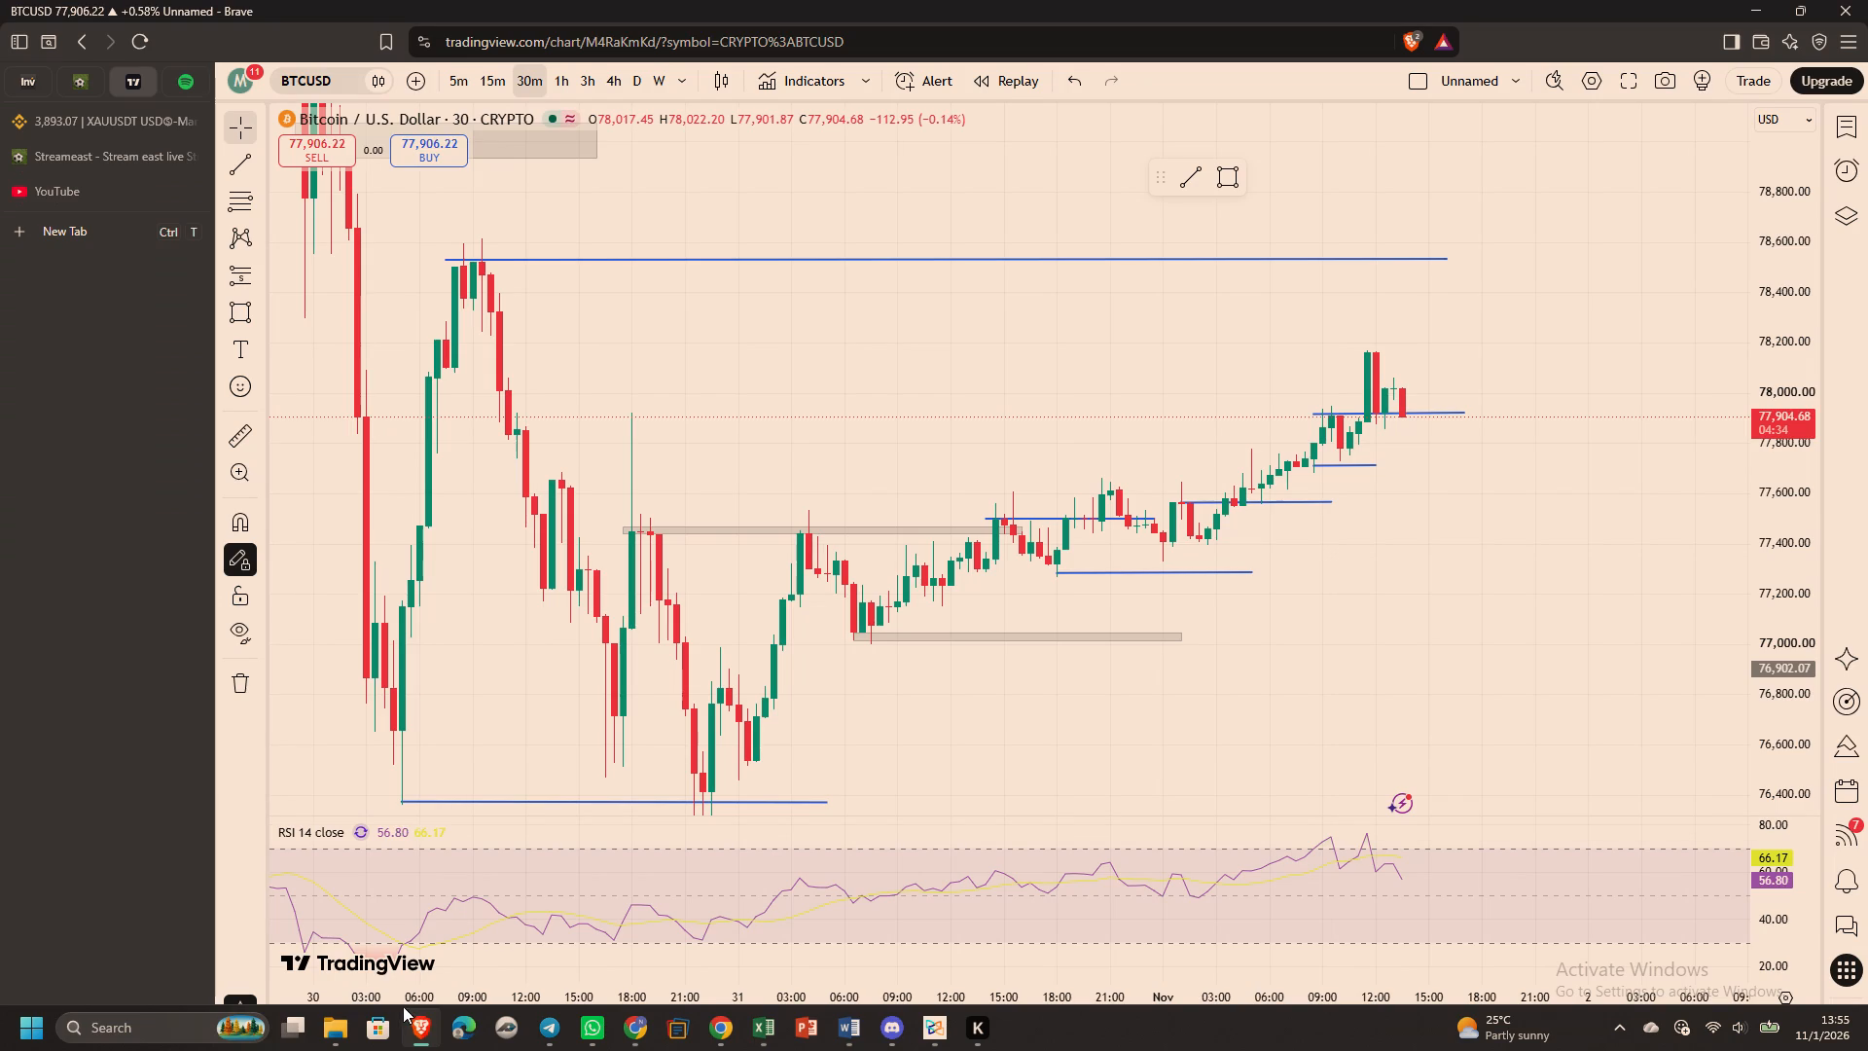
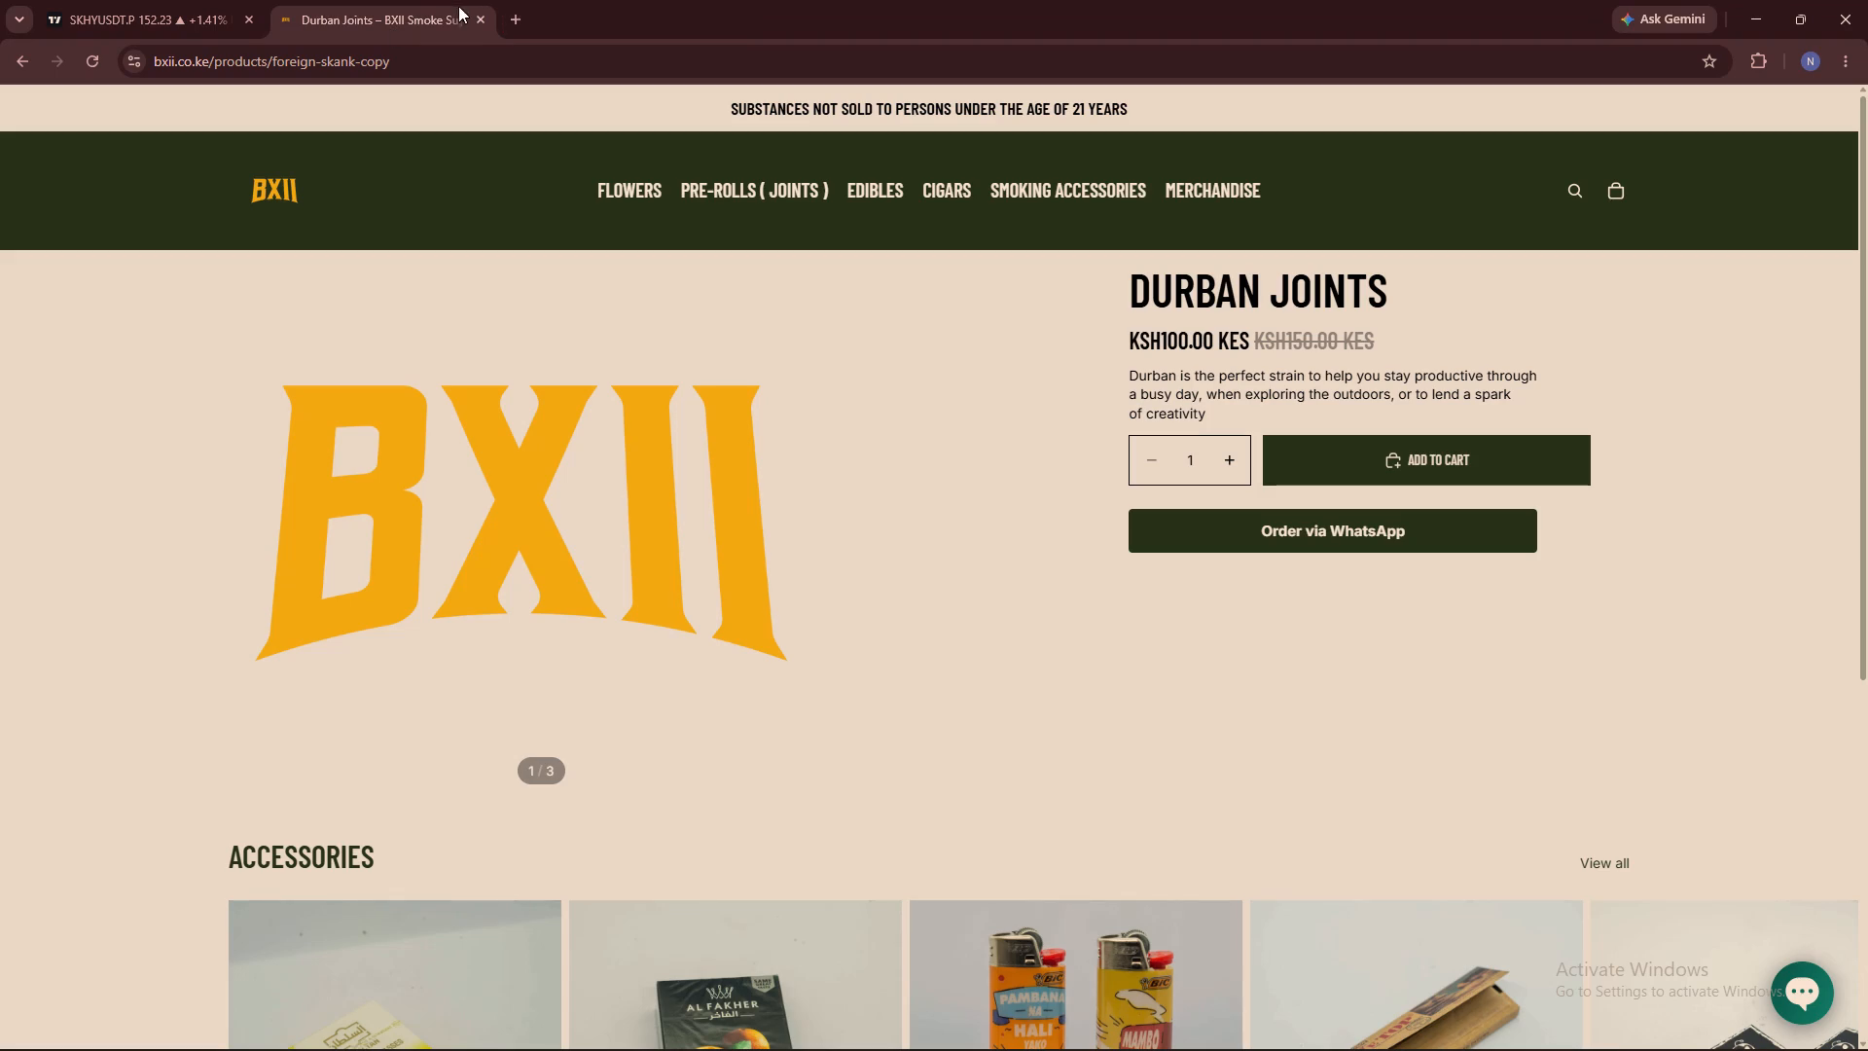
Search Google in a new browser tab for "how to keep my pc screen from turning off".
left_click(521, 14)
left_click(806, 389)
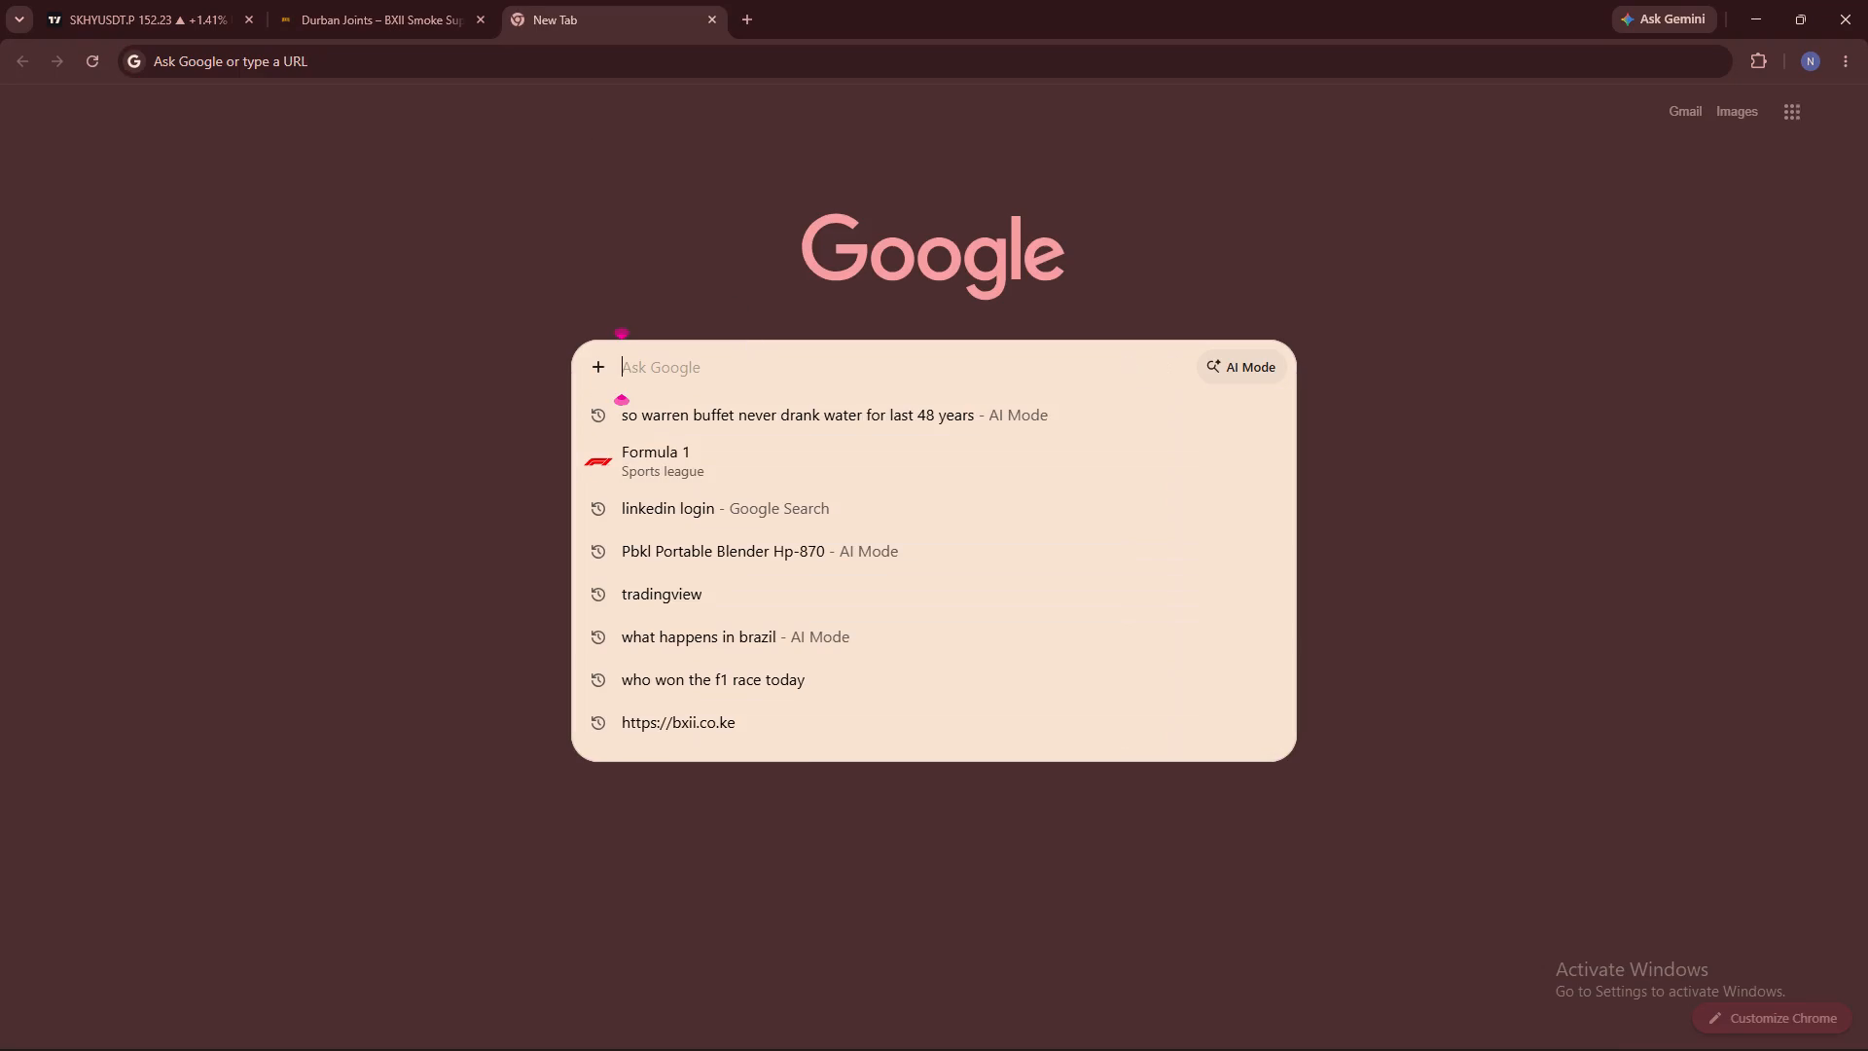
type("how to keep my pc sc")
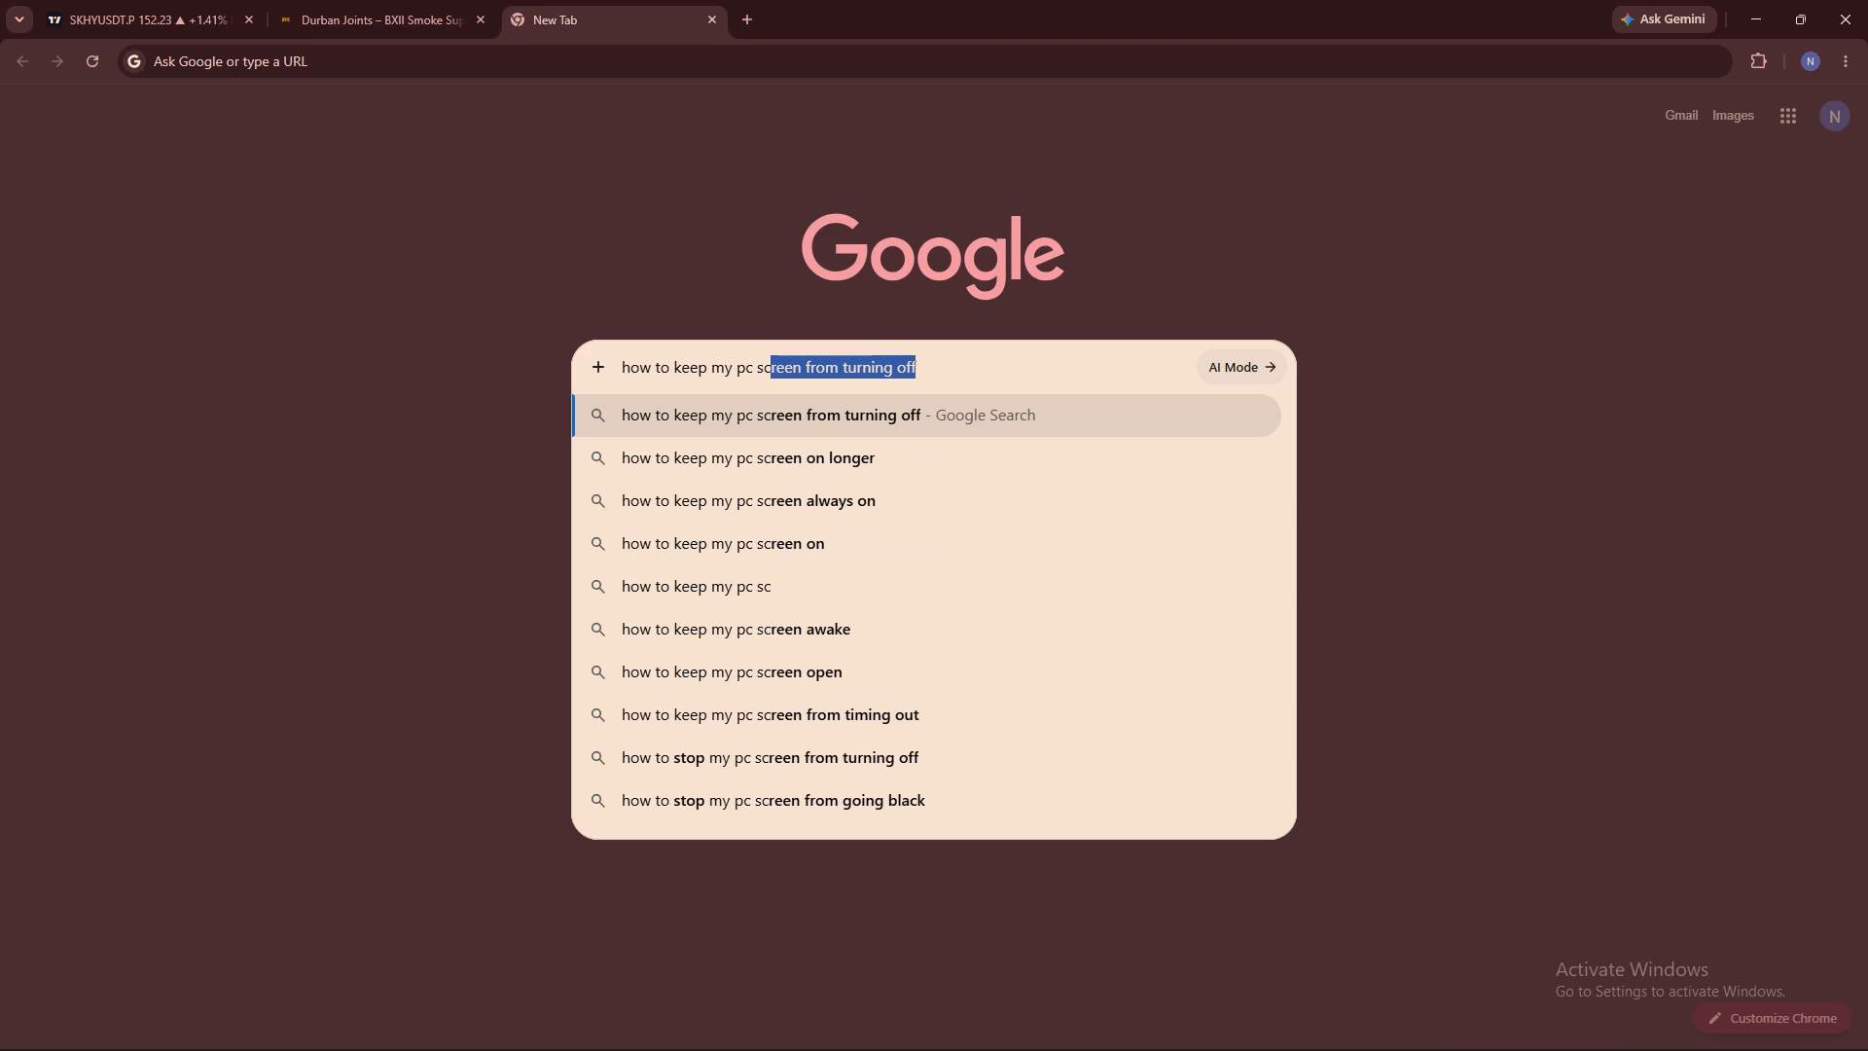
left_click(786, 401)
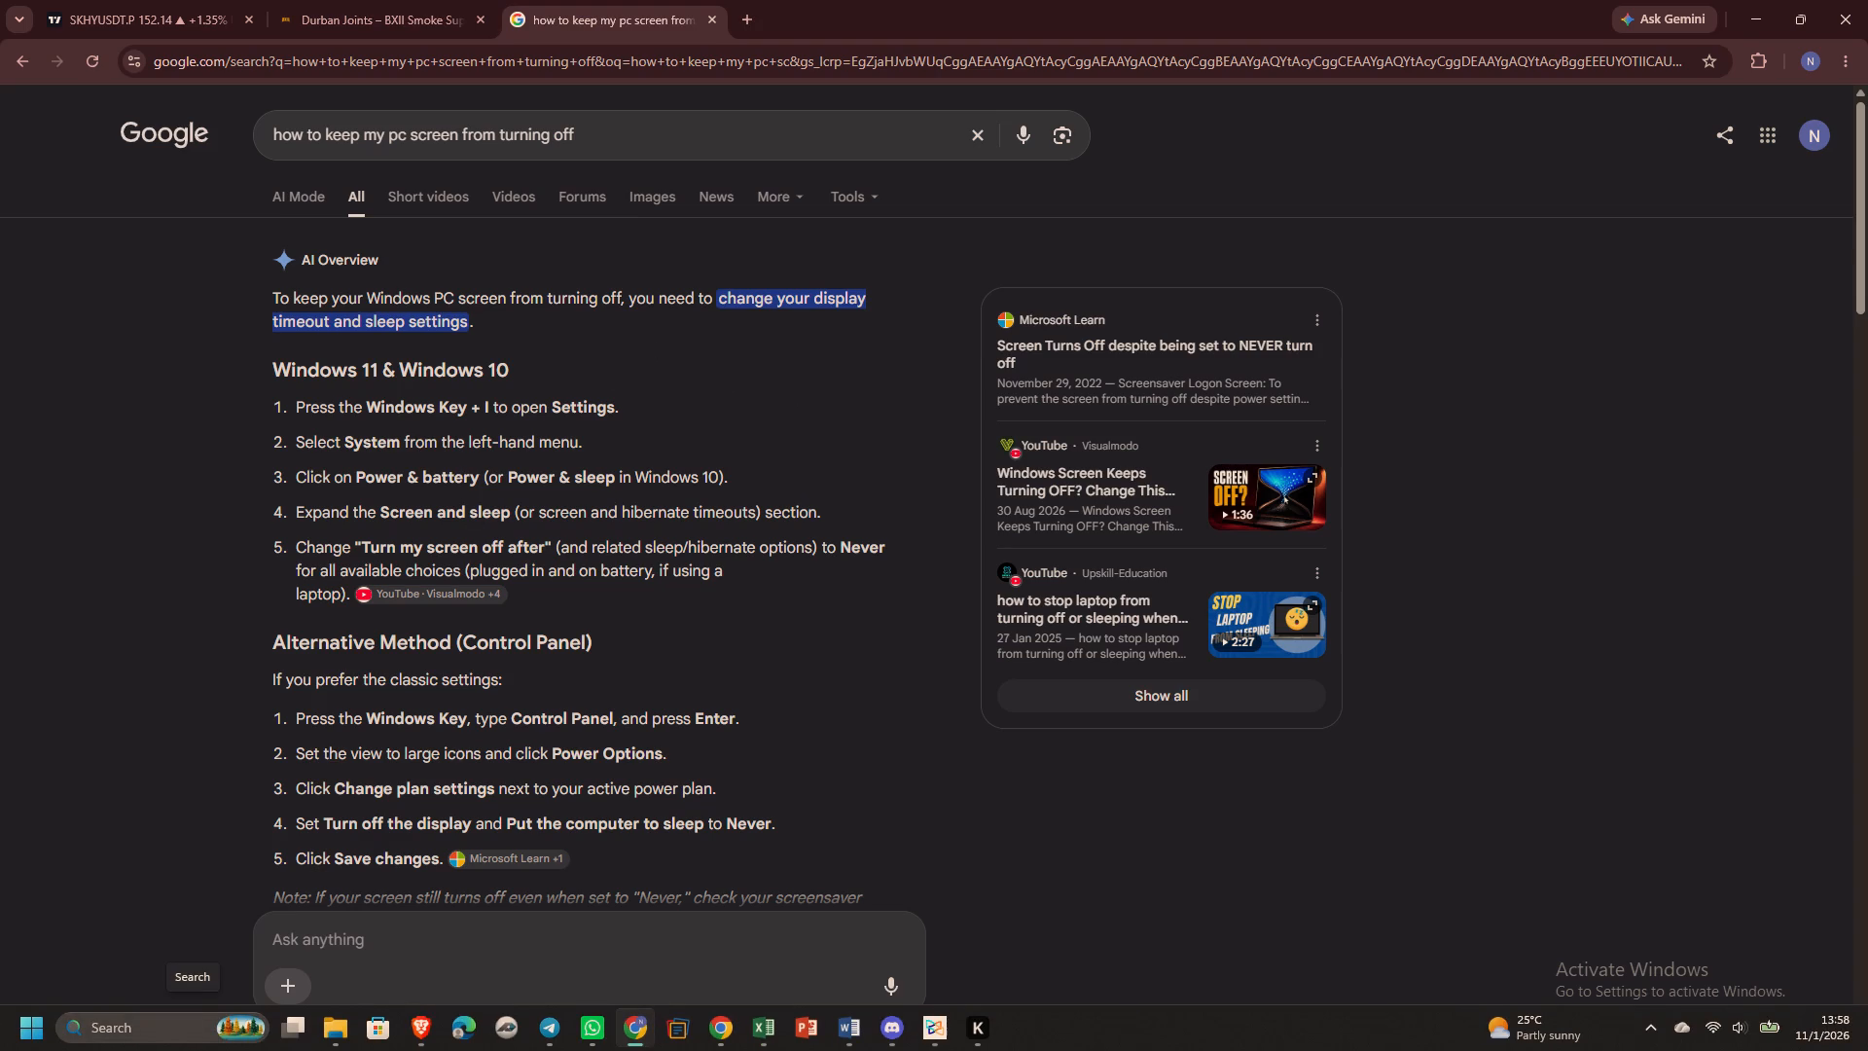
Find the Windows power, sleep and battery settings and expand the screen, sleep and hibernate timeouts.
left_click(188, 1026)
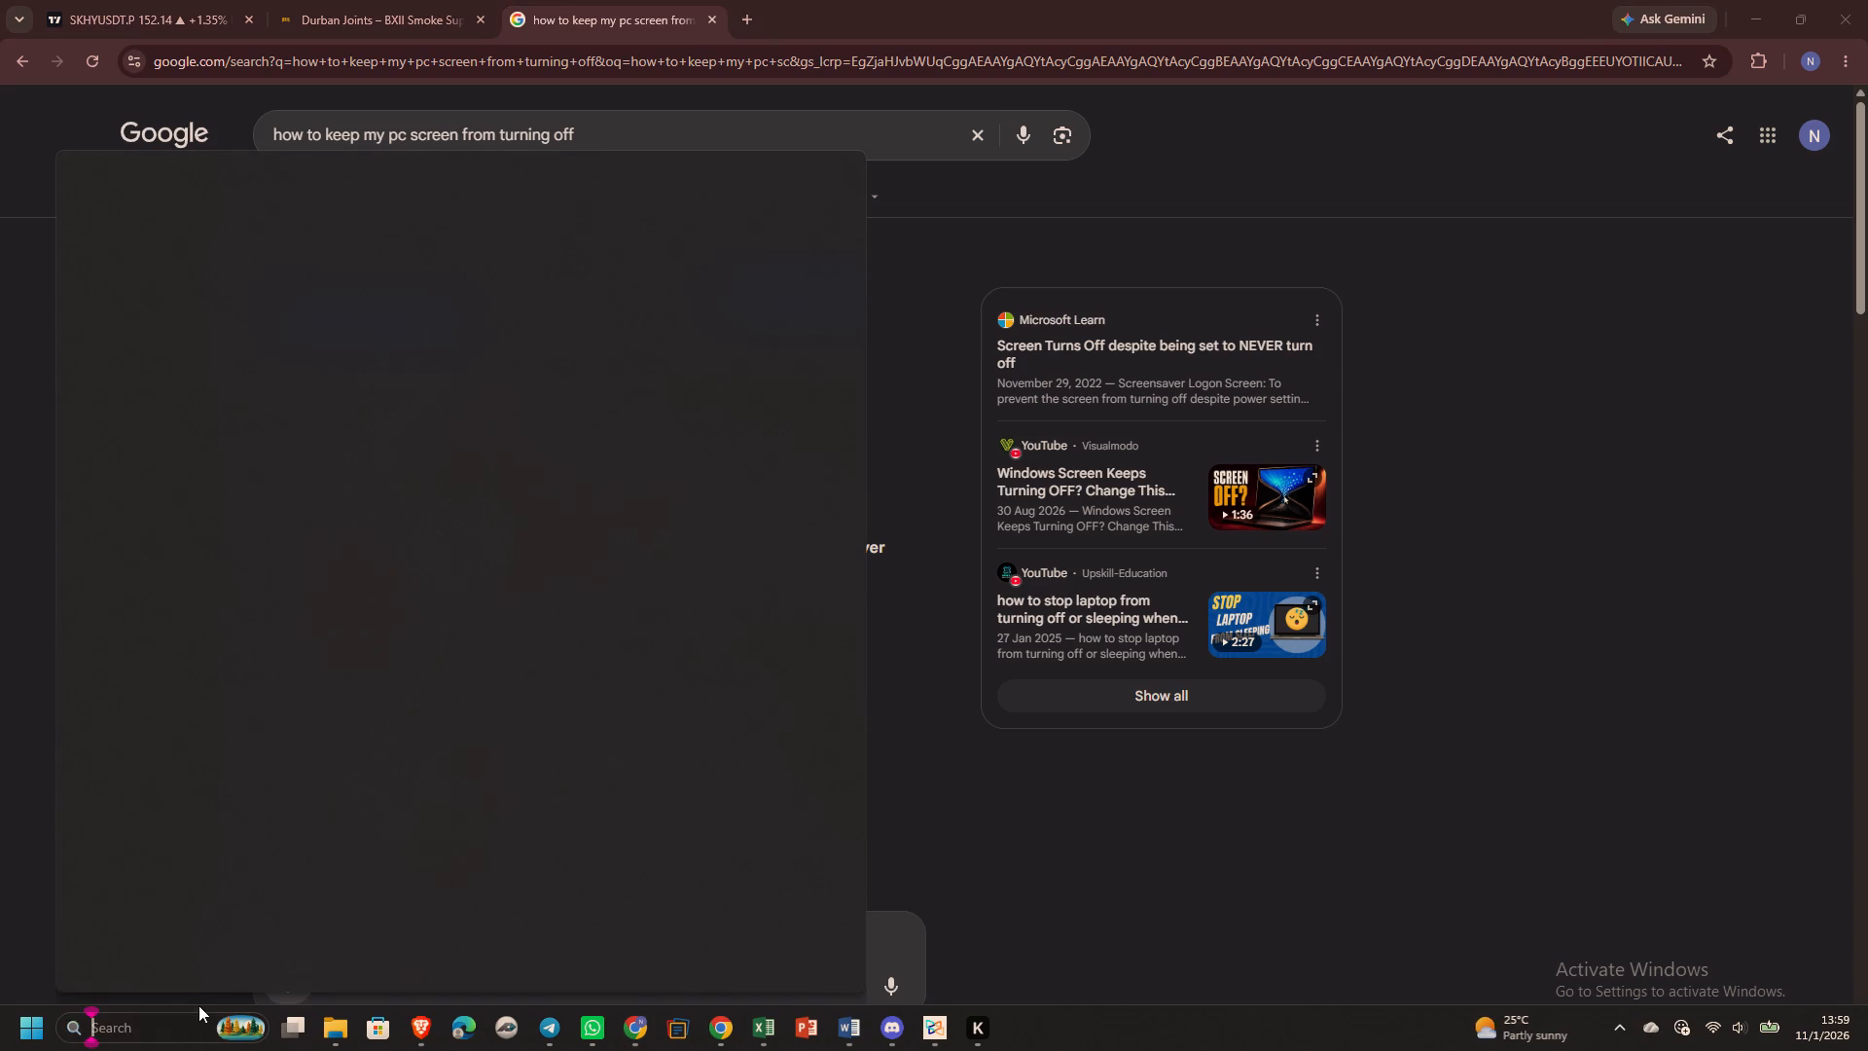
type("powe")
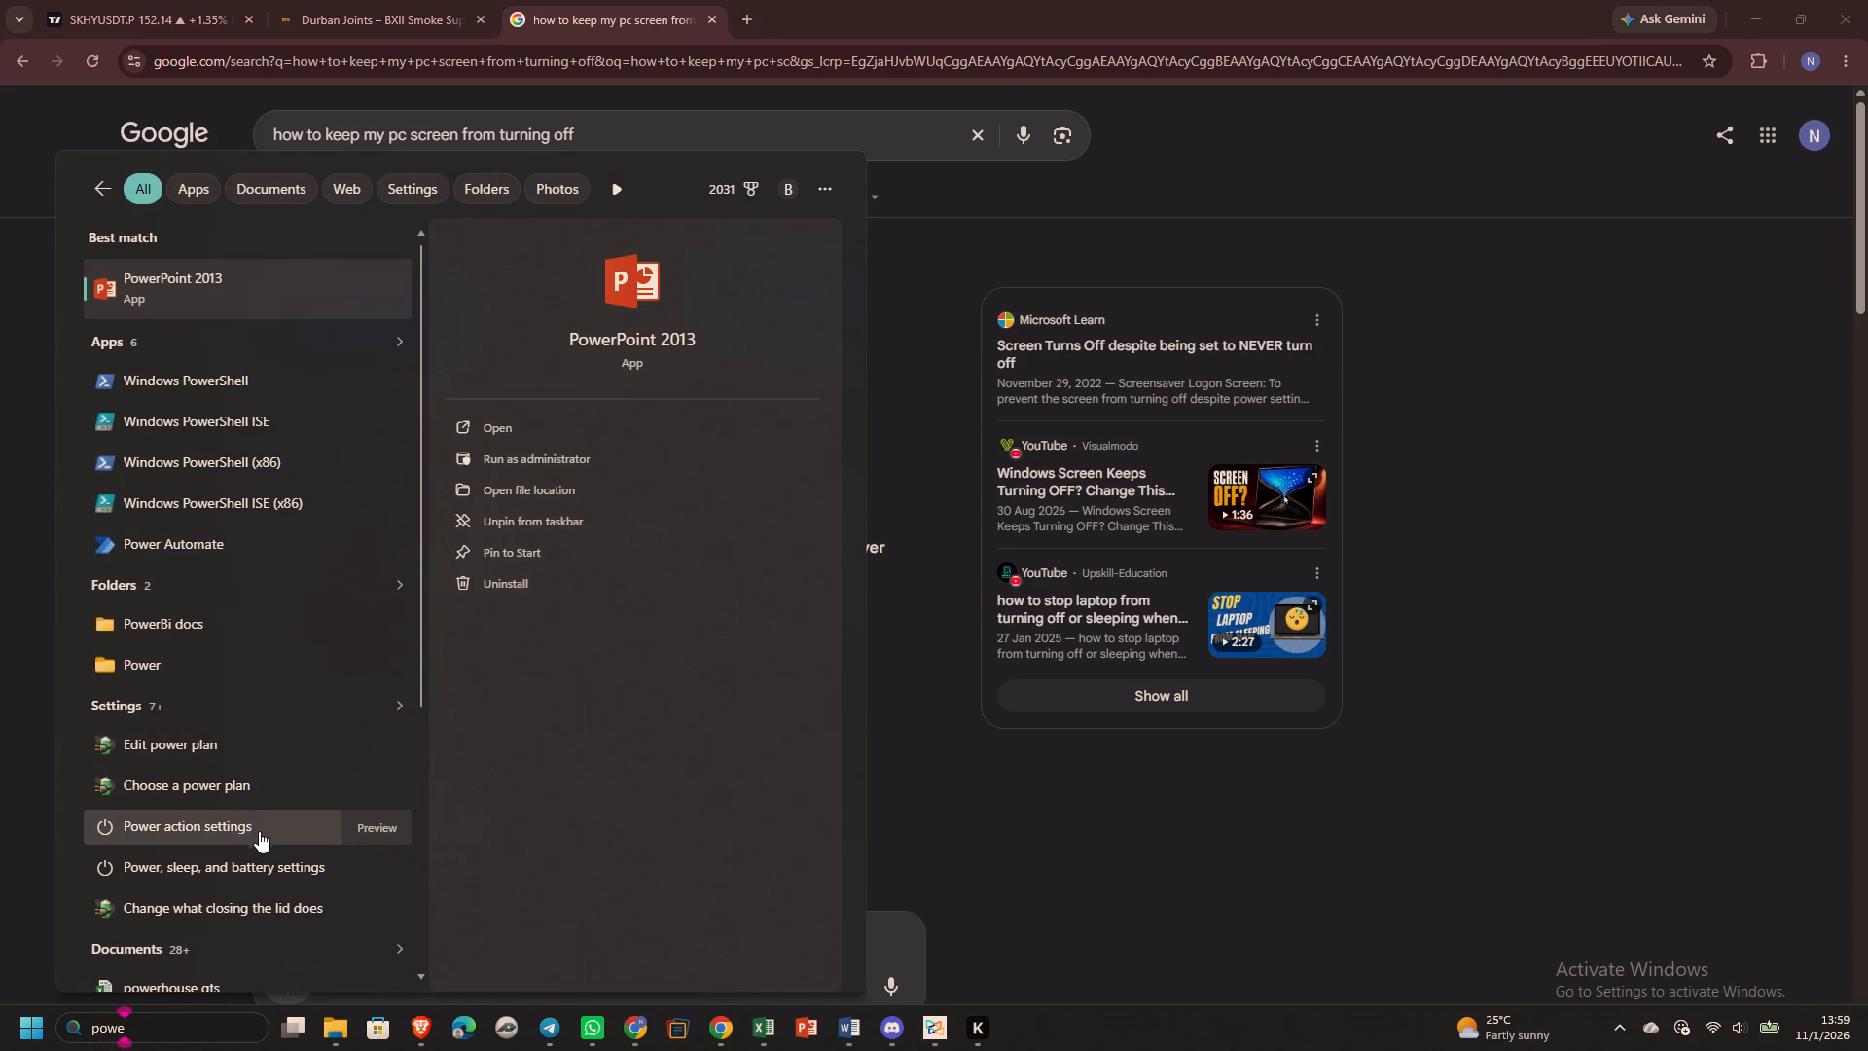
left_click(259, 870)
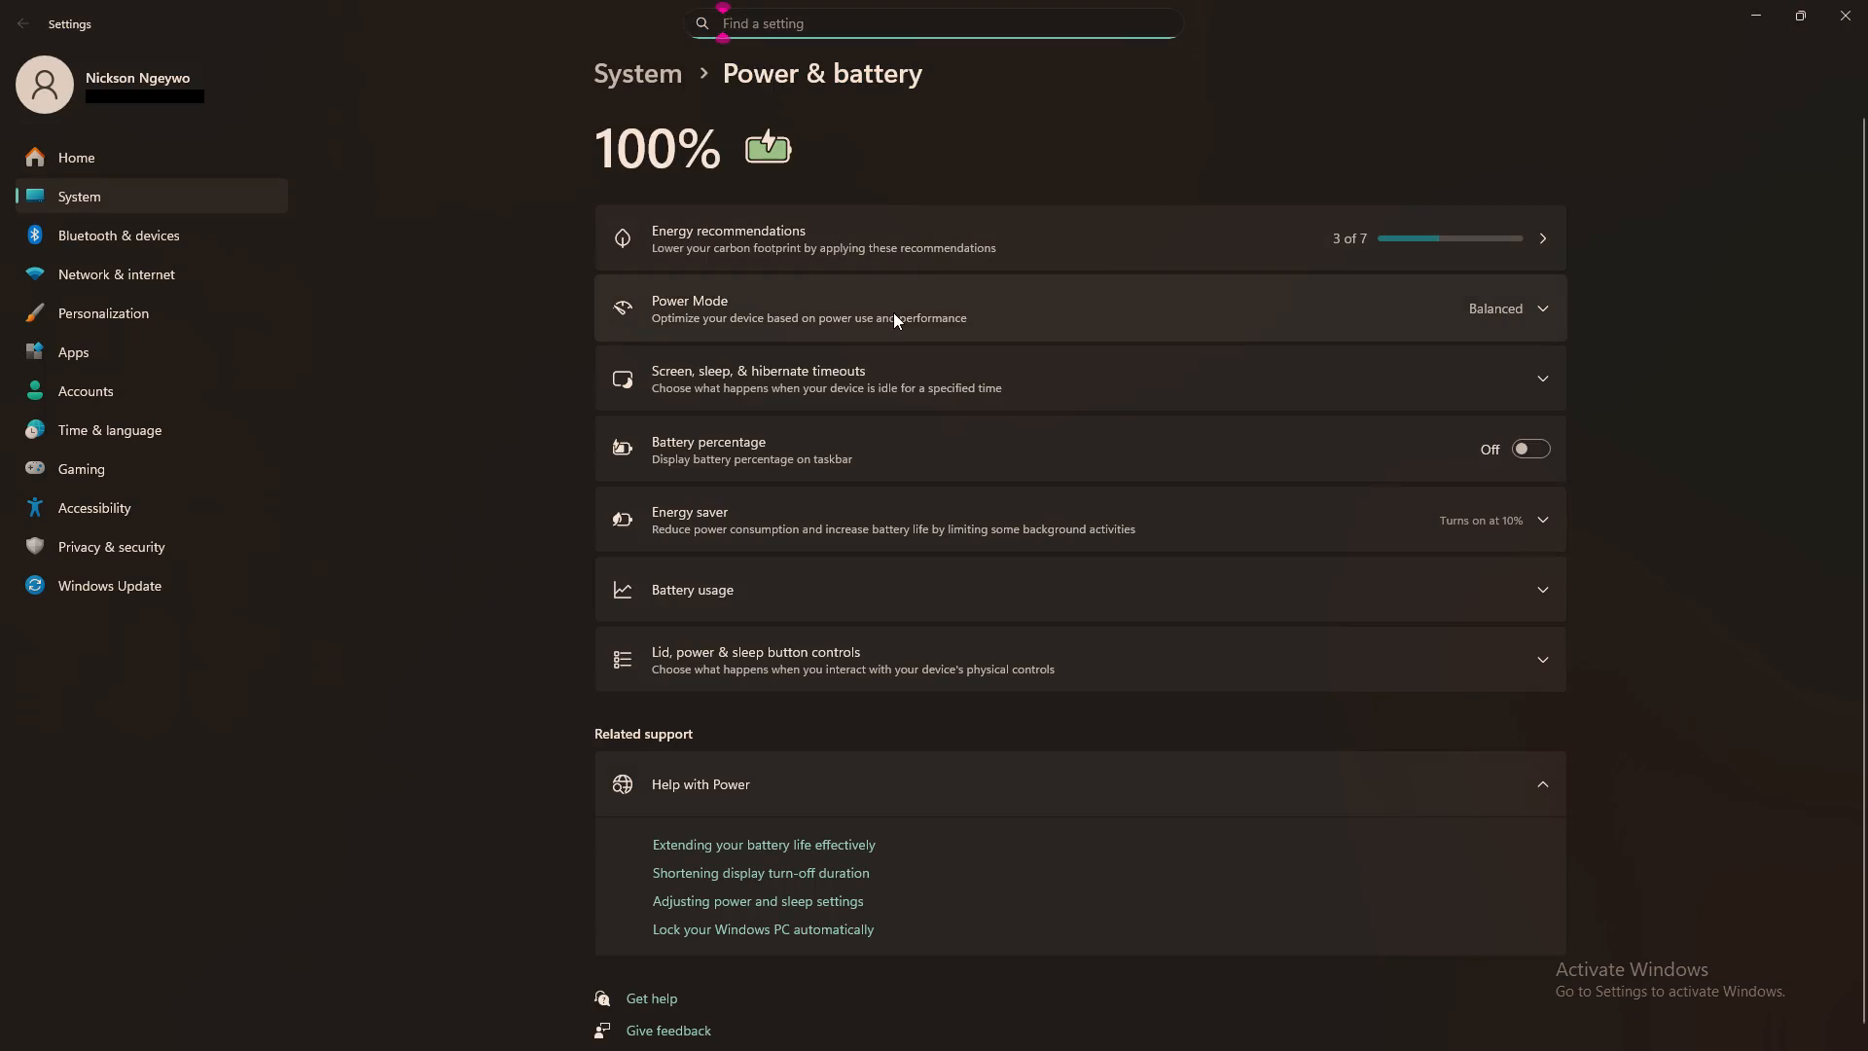
left_click(1190, 398)
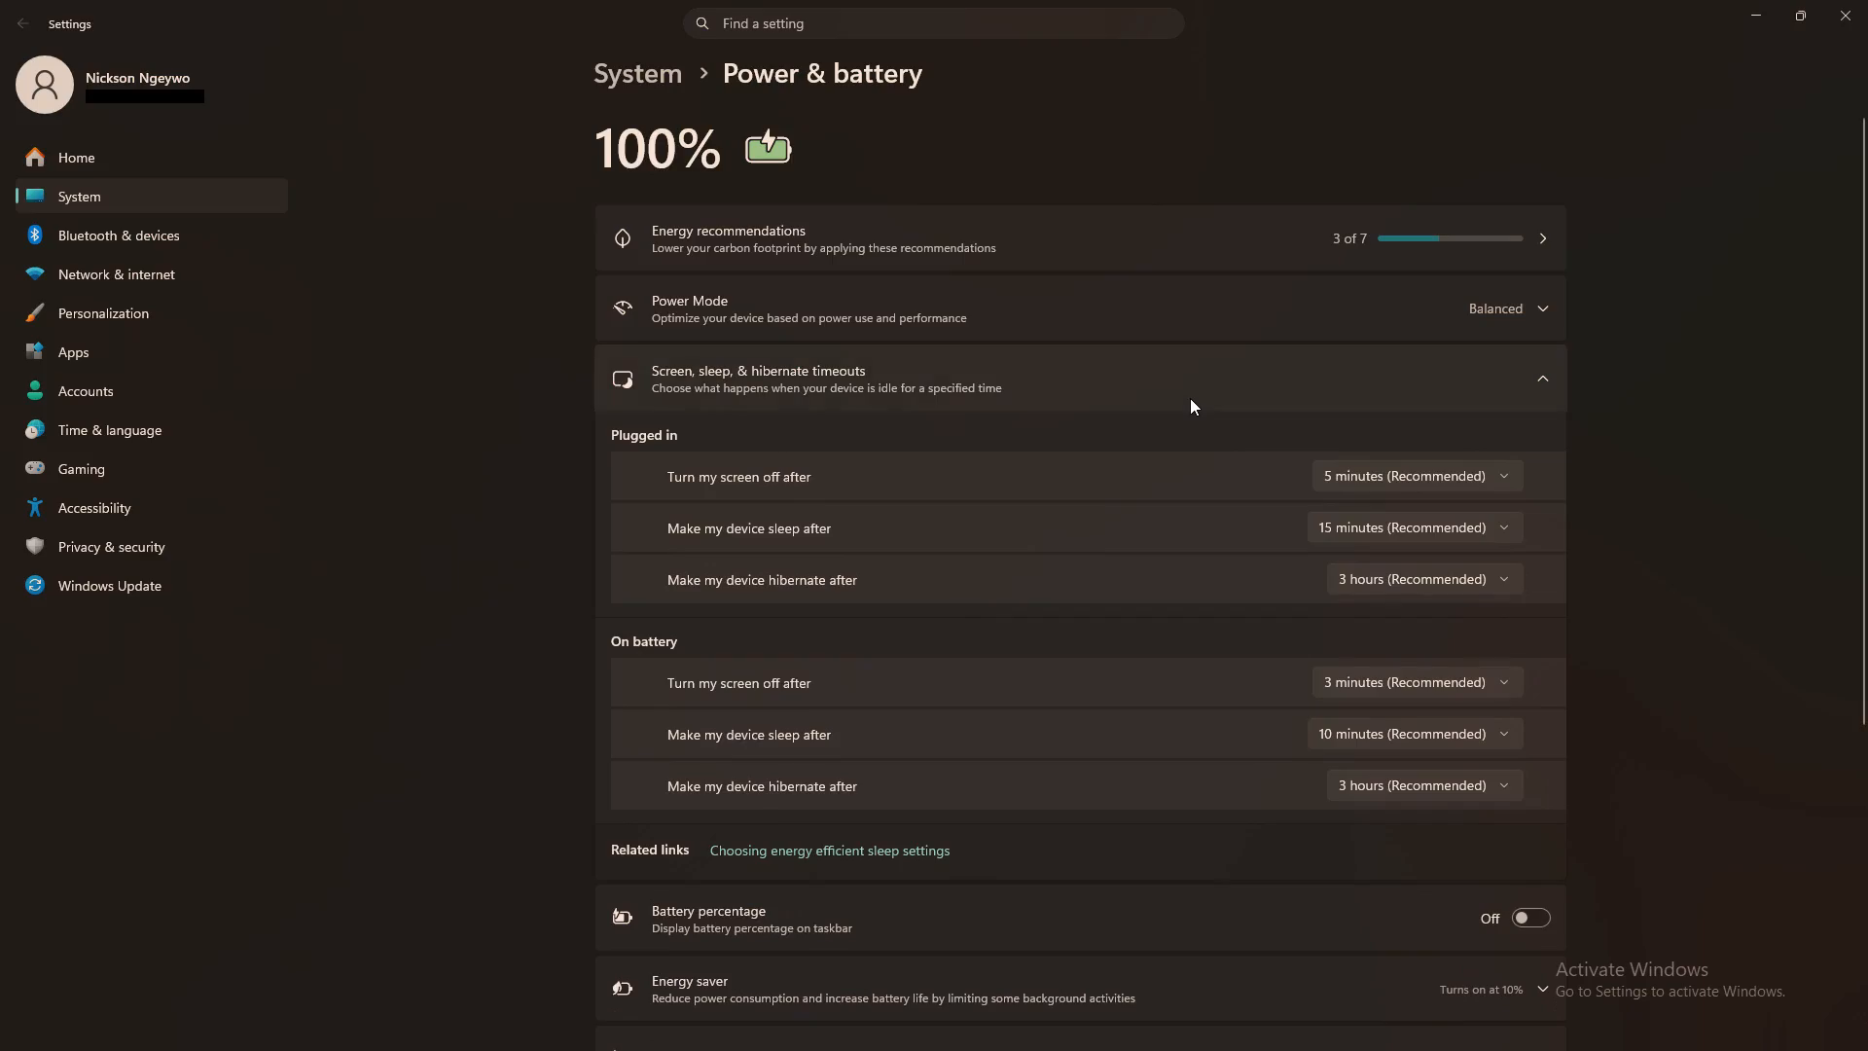
Set the plugged-in screen-off timeout to 30 minutes.
left_click(1479, 478)
left_click(1444, 482)
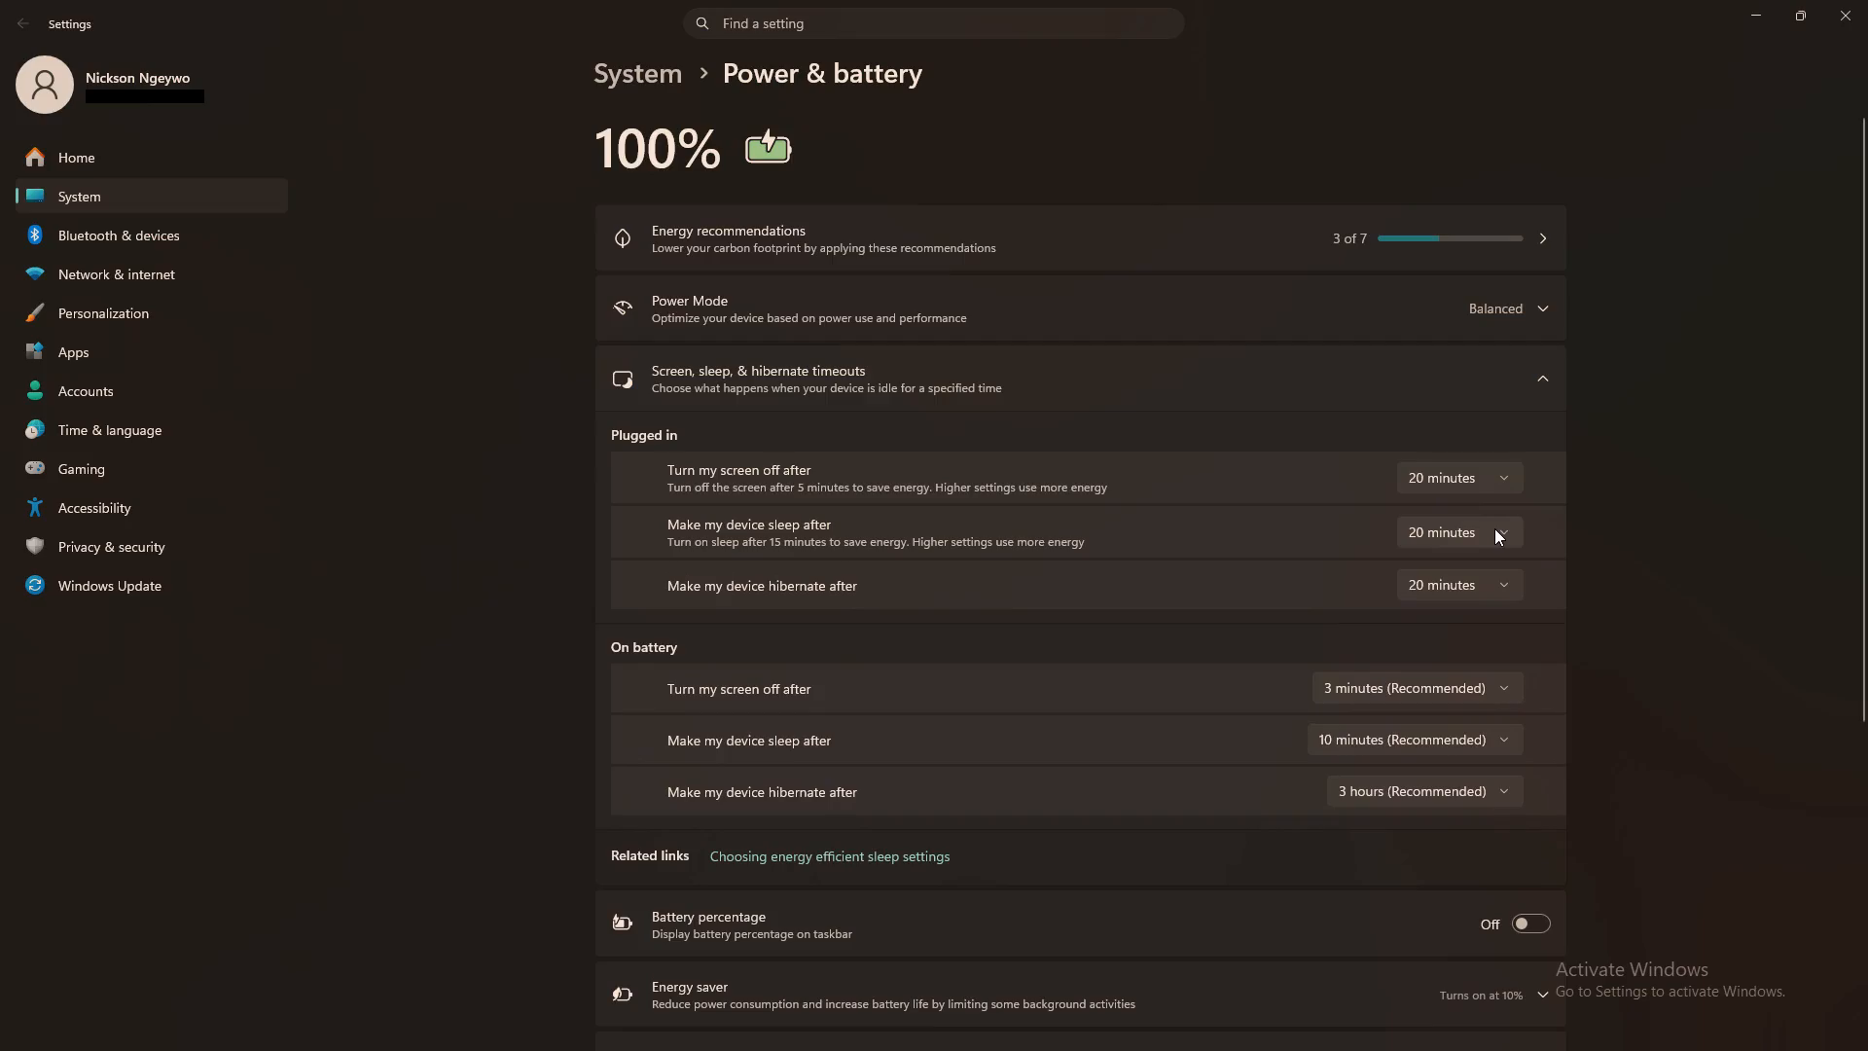
left_click(1465, 480)
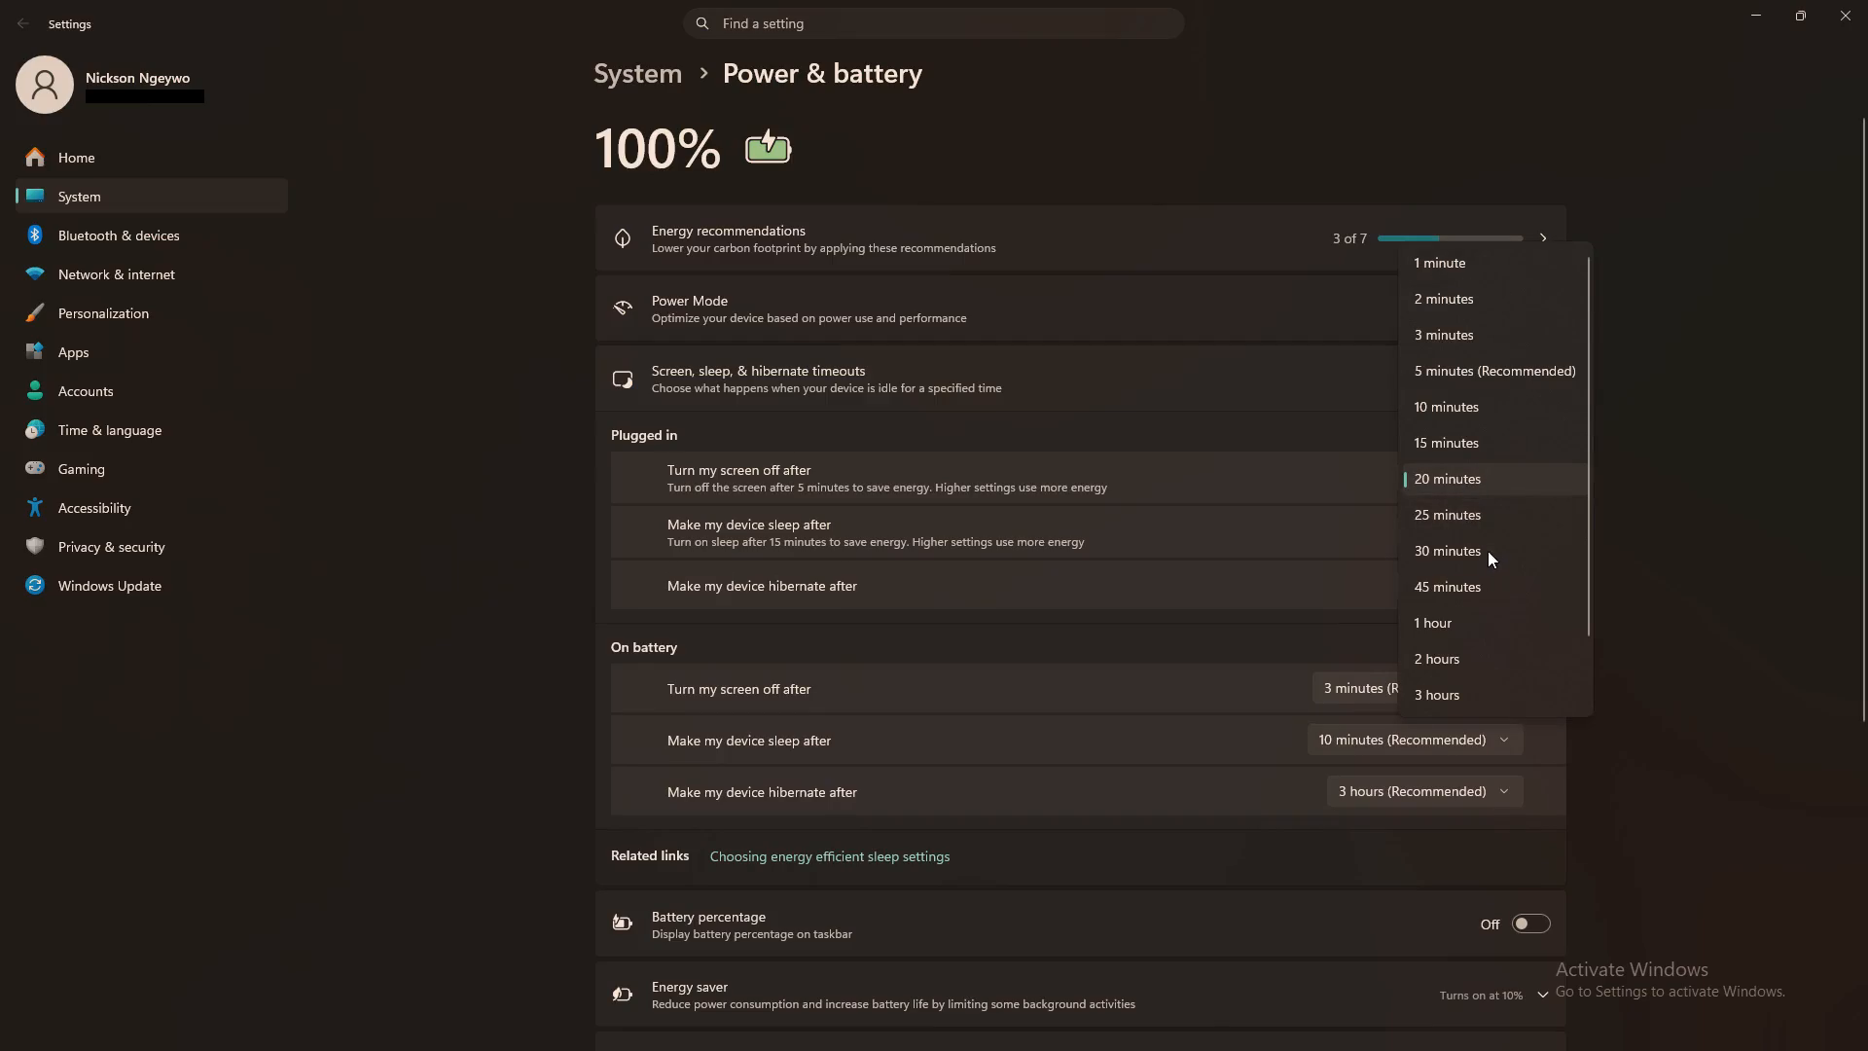
left_click(1488, 548)
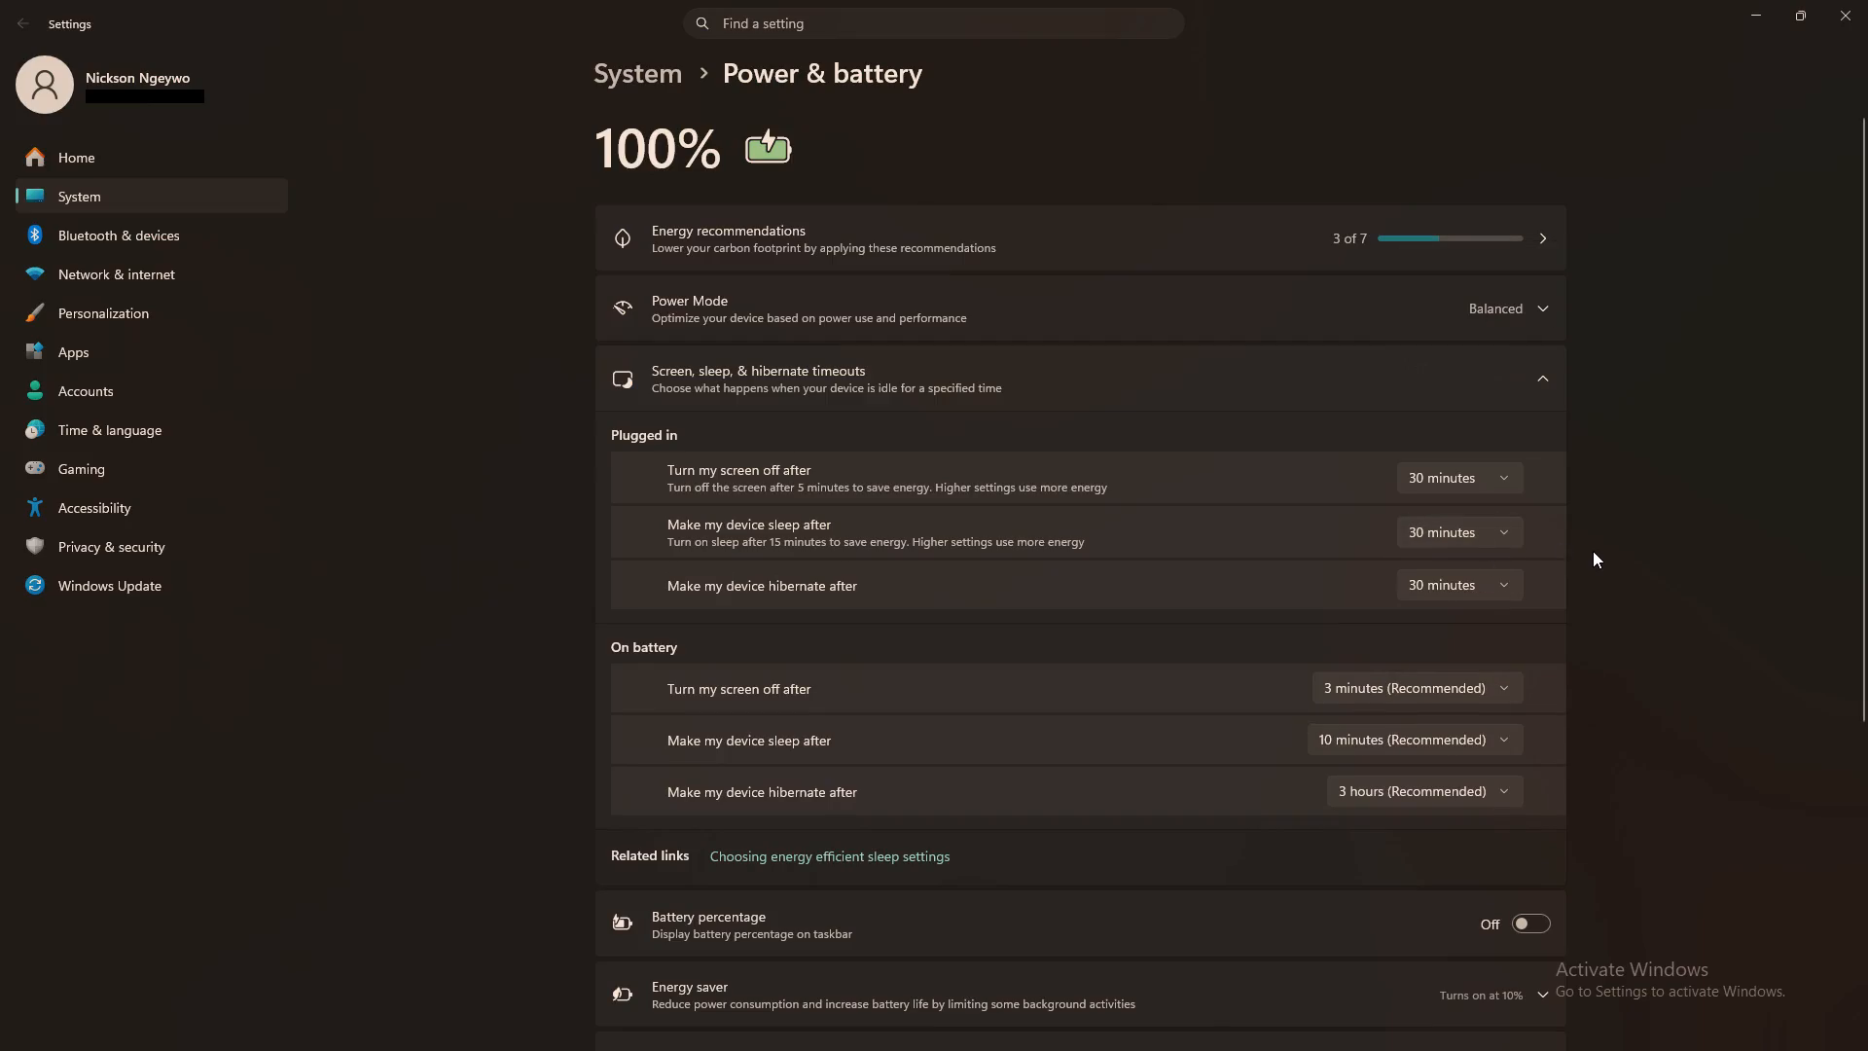
Set the on-battery screen-off timeout to 15 minutes and minimise the Settings window.
left_click(1483, 690)
left_click(1392, 648)
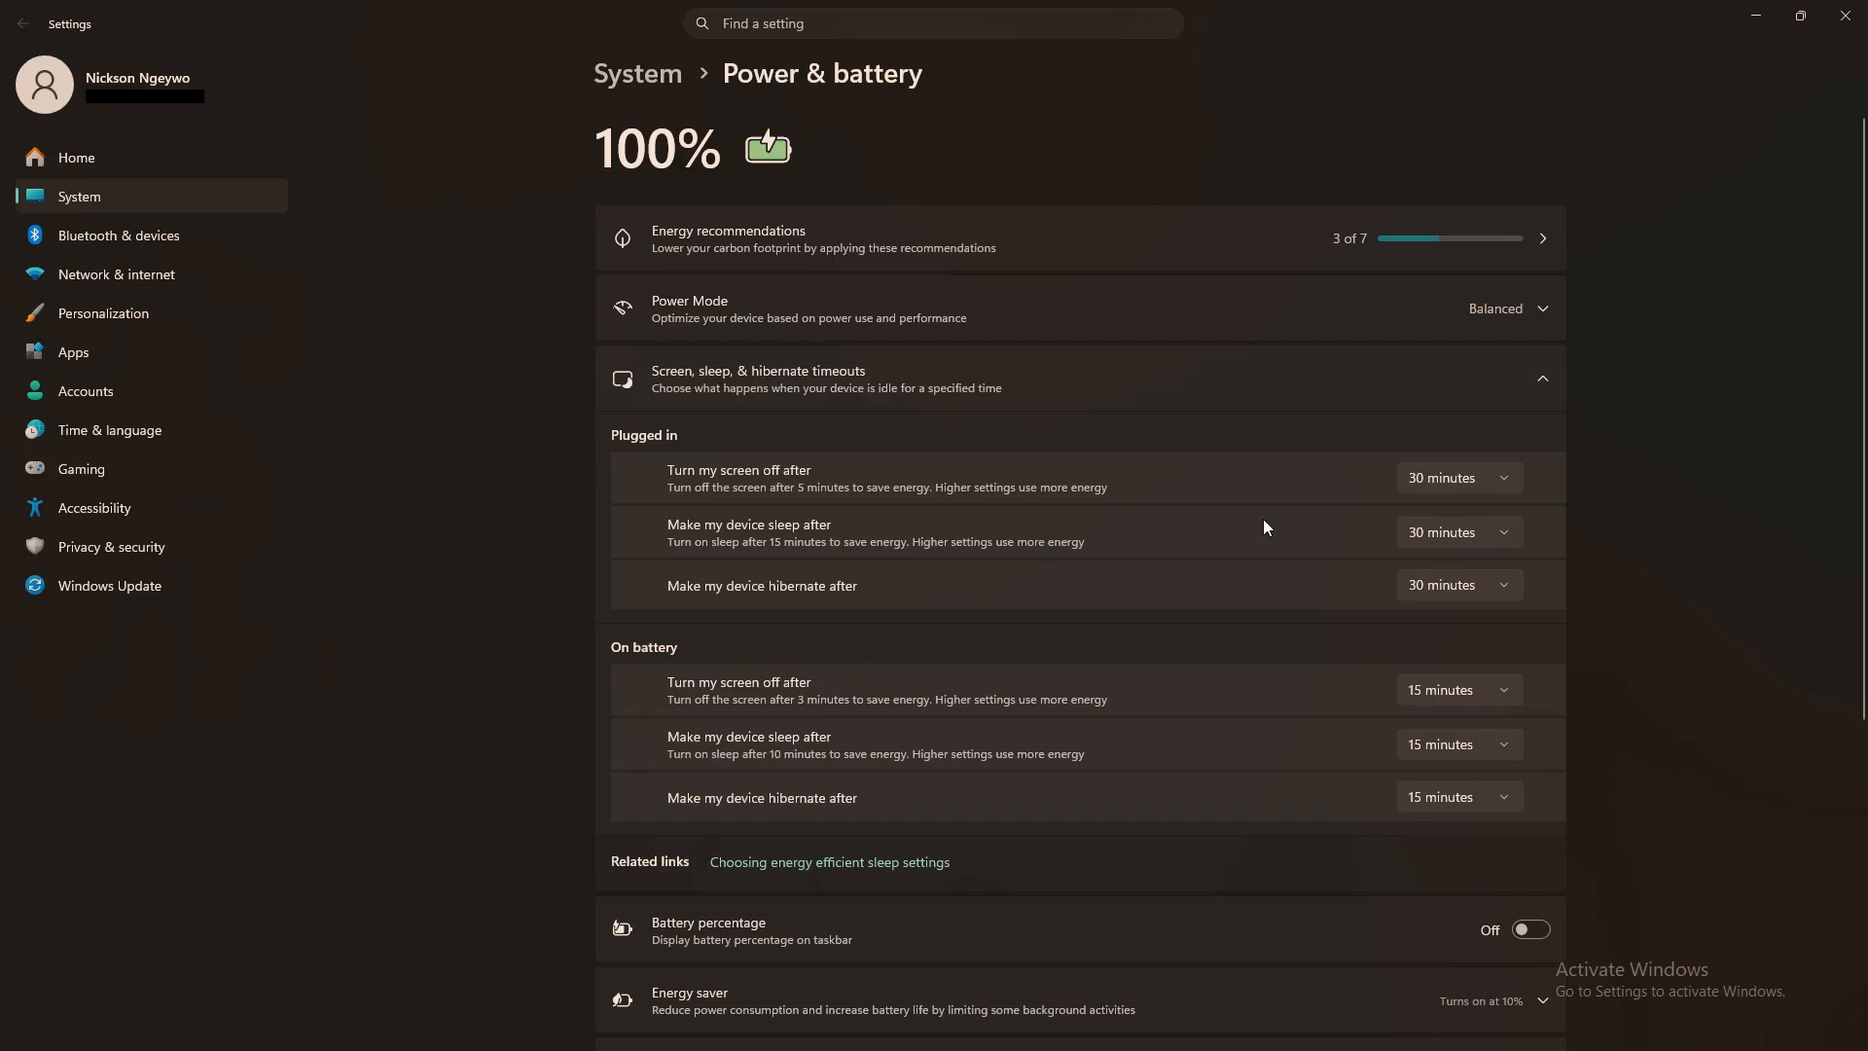
scroll(1250, 513, "down", 2)
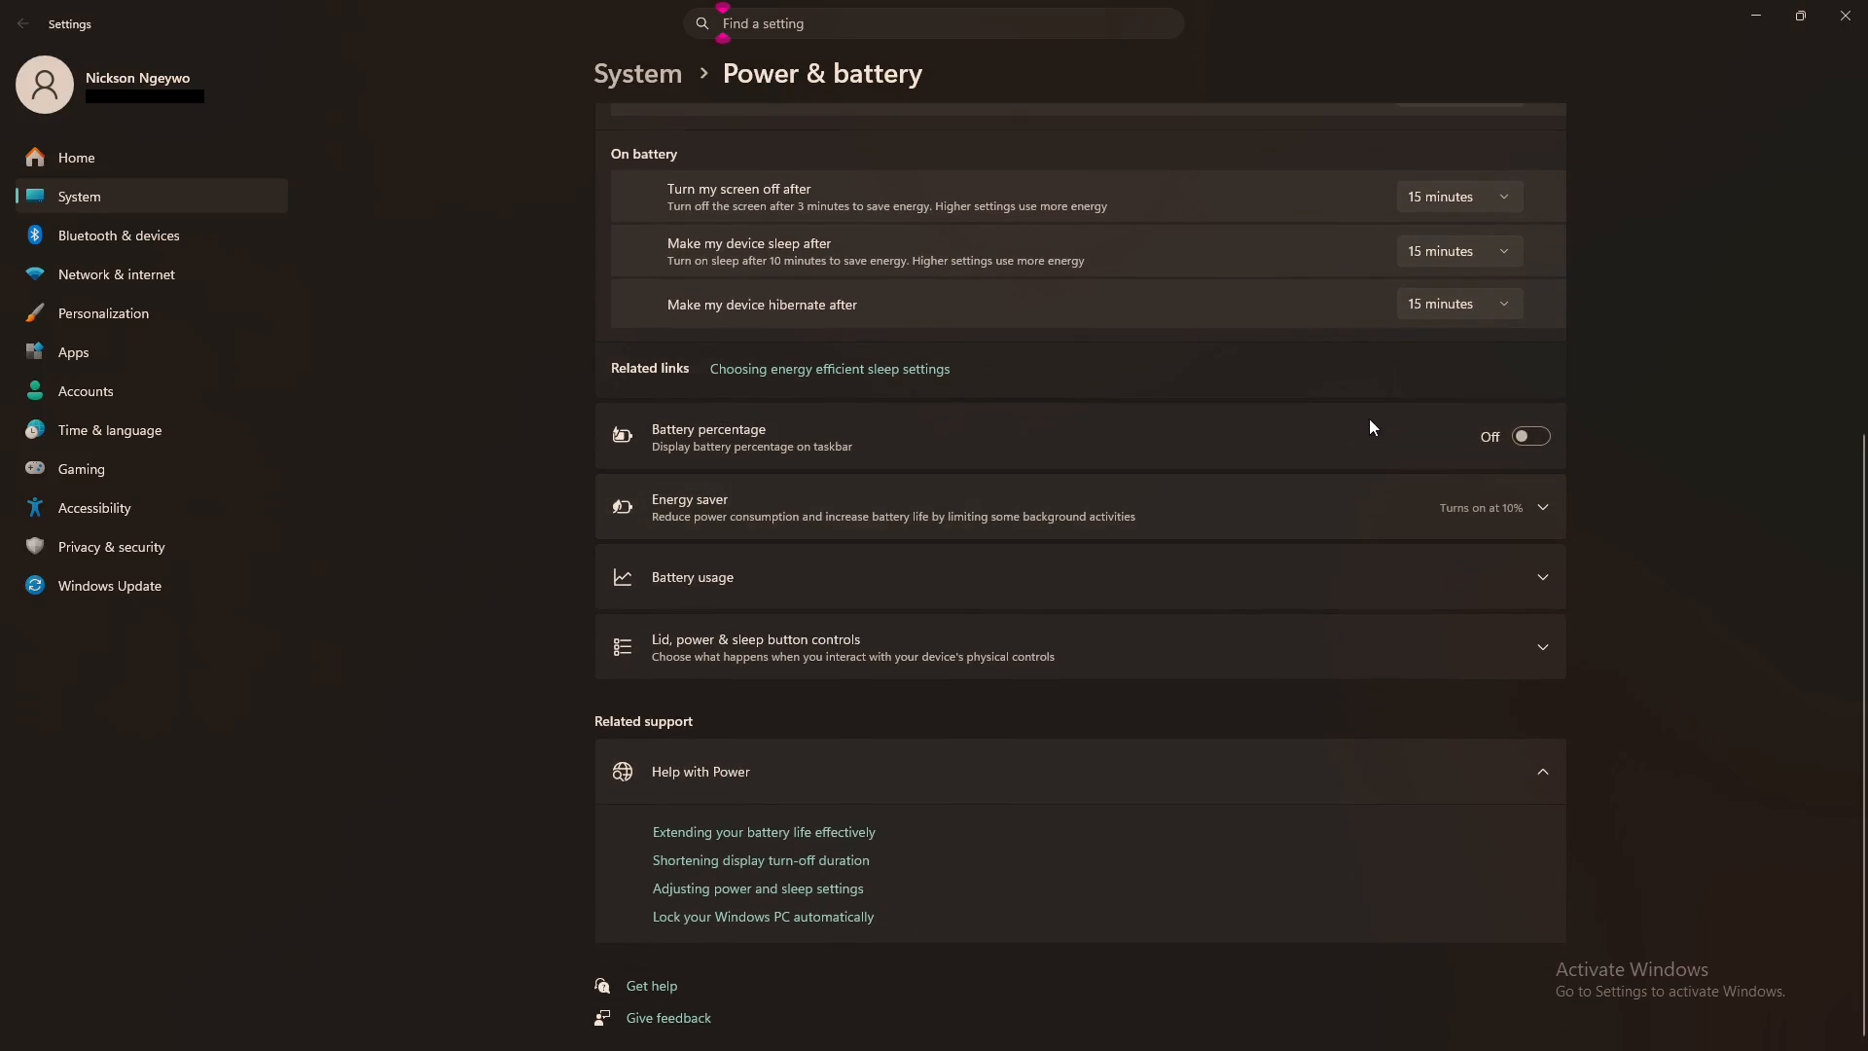
scroll(1487, 343, "down", 2)
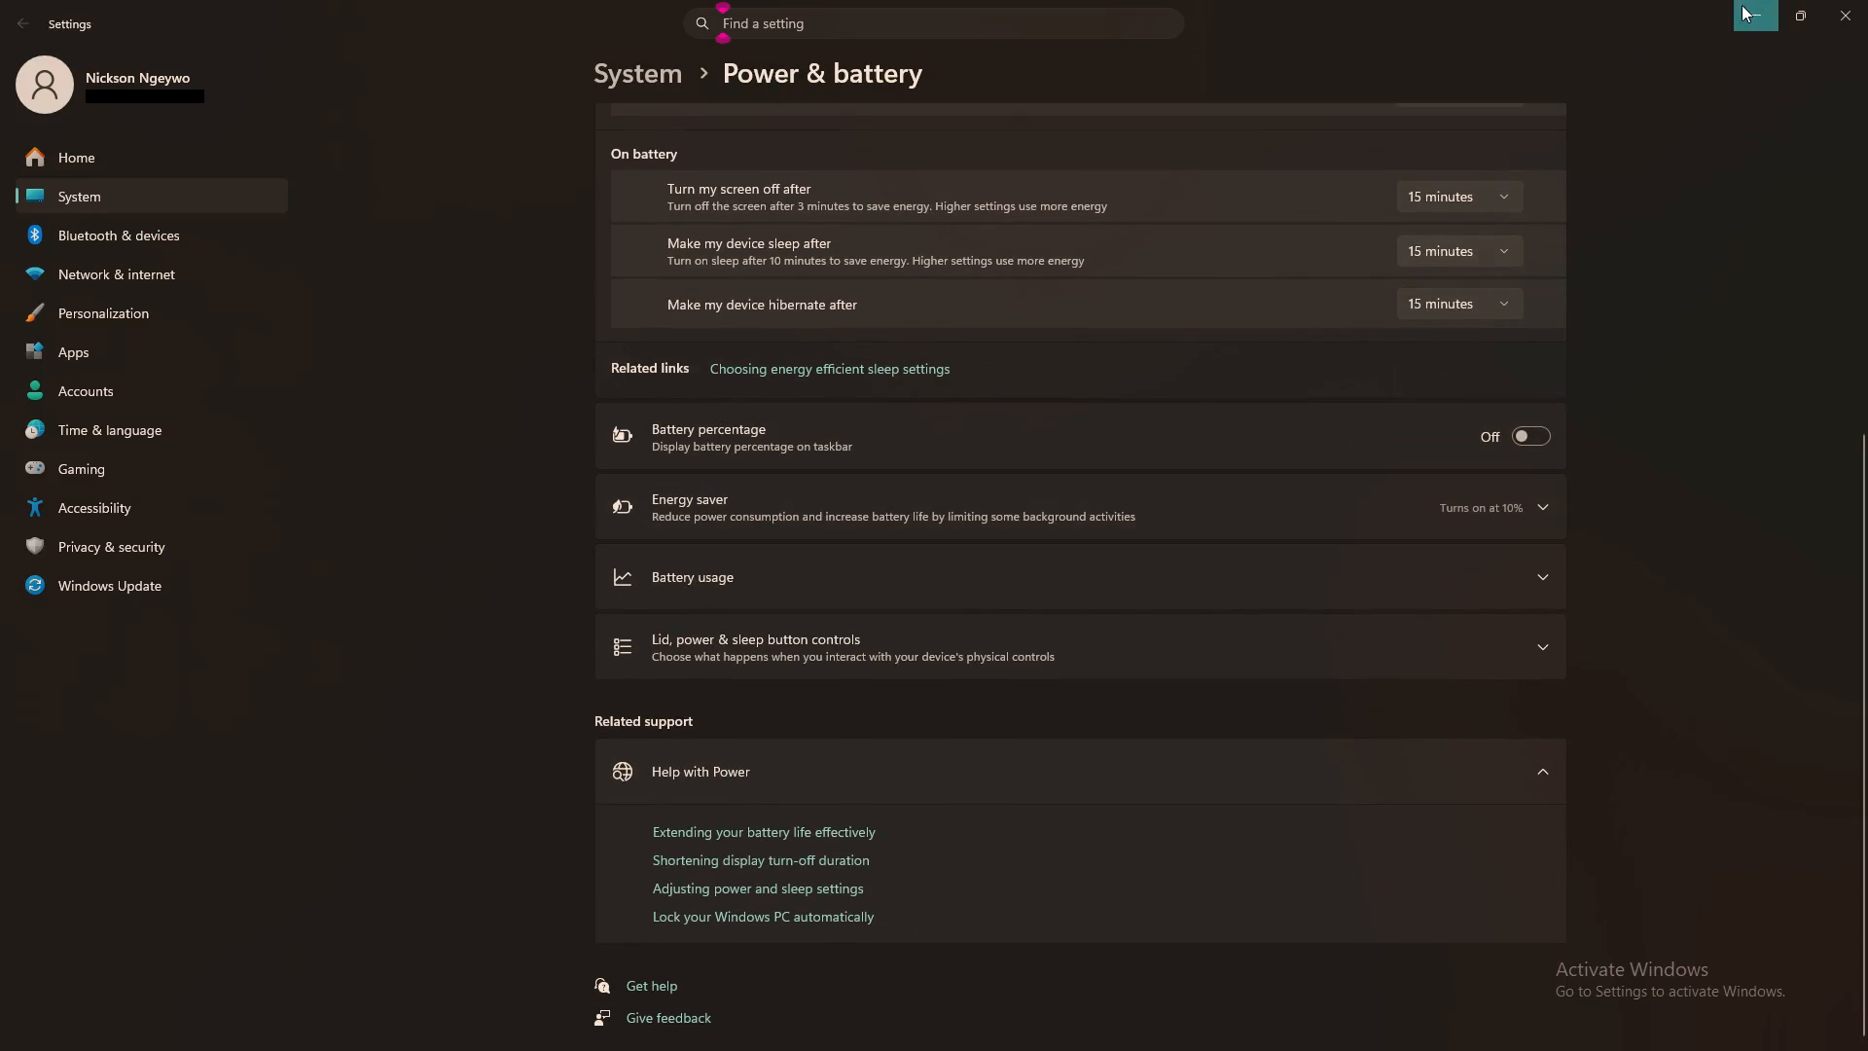
left_click(1745, 6)
Return to the Durban Joints product page in Chrome.
left_click(413, 0)
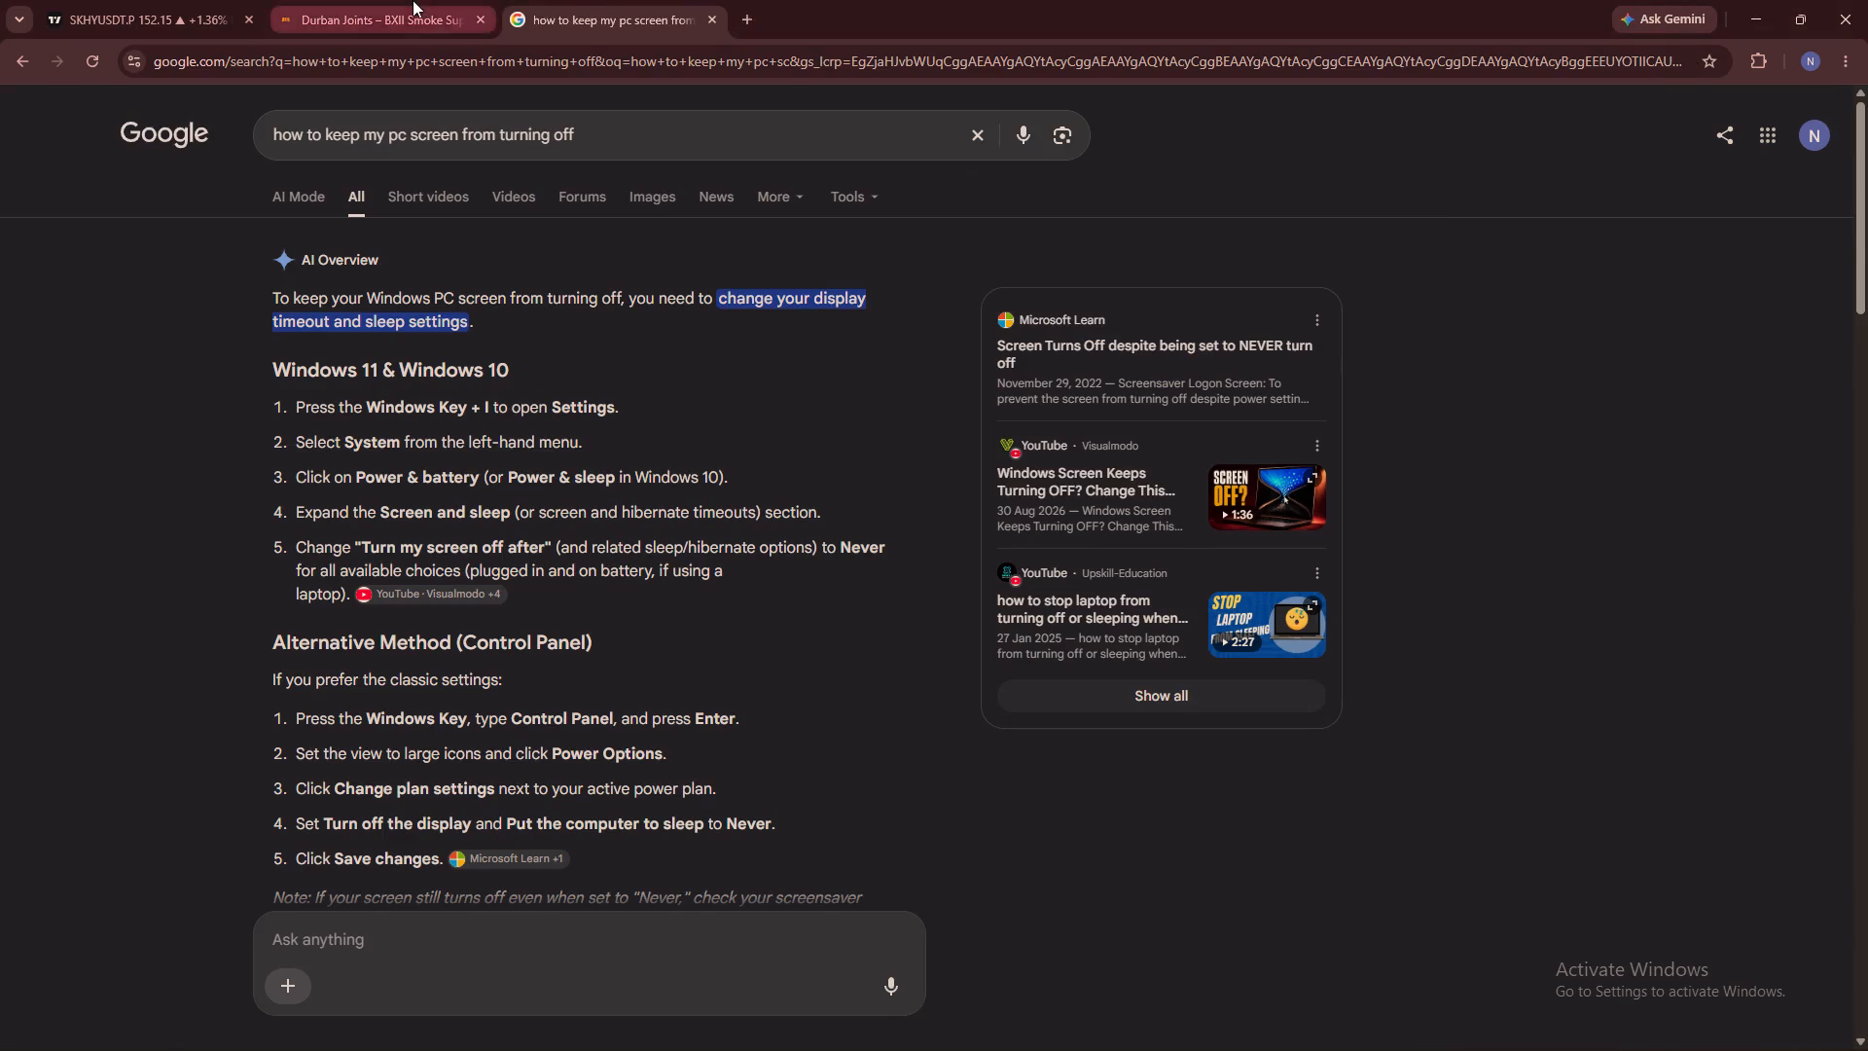